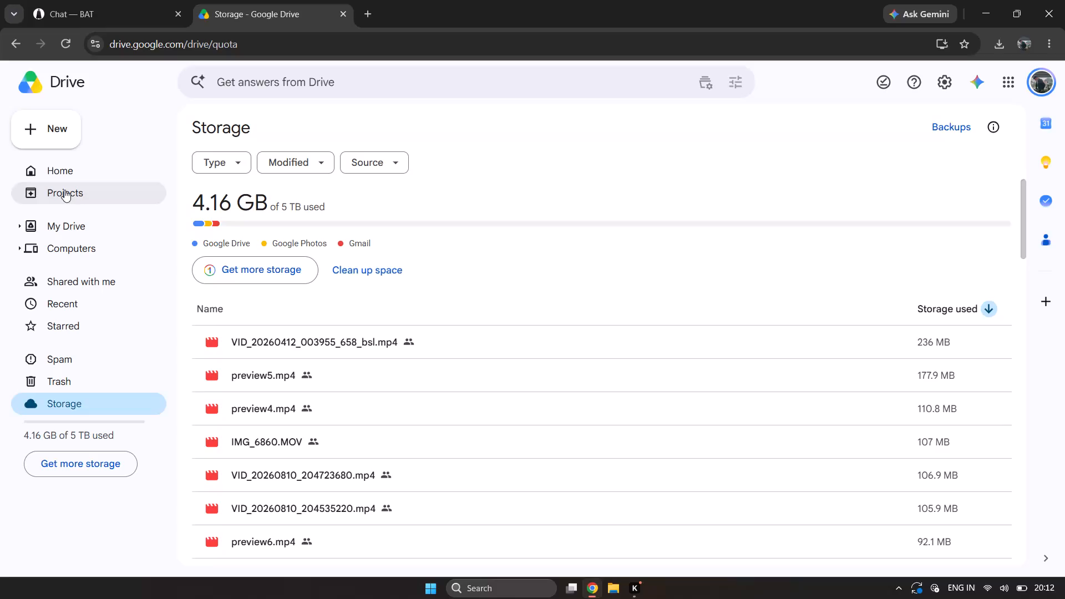
Go to the Drive Home page and close the Chat — BAT browser tab.
{"action": "left_click", "coordinate": [60, 170]}
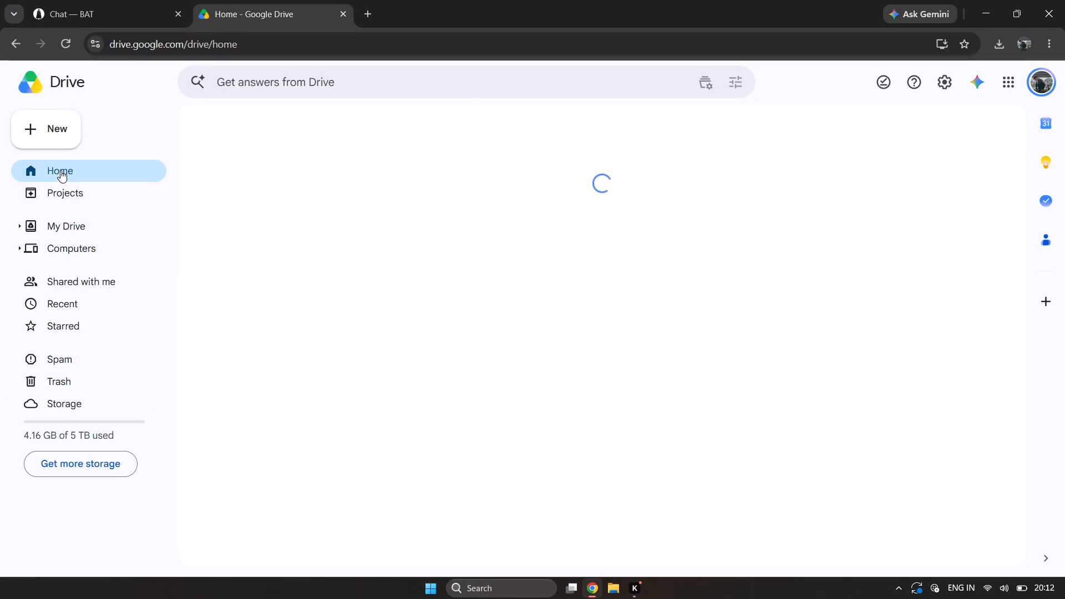
{"action": "left_click", "coordinate": [177, 12]}
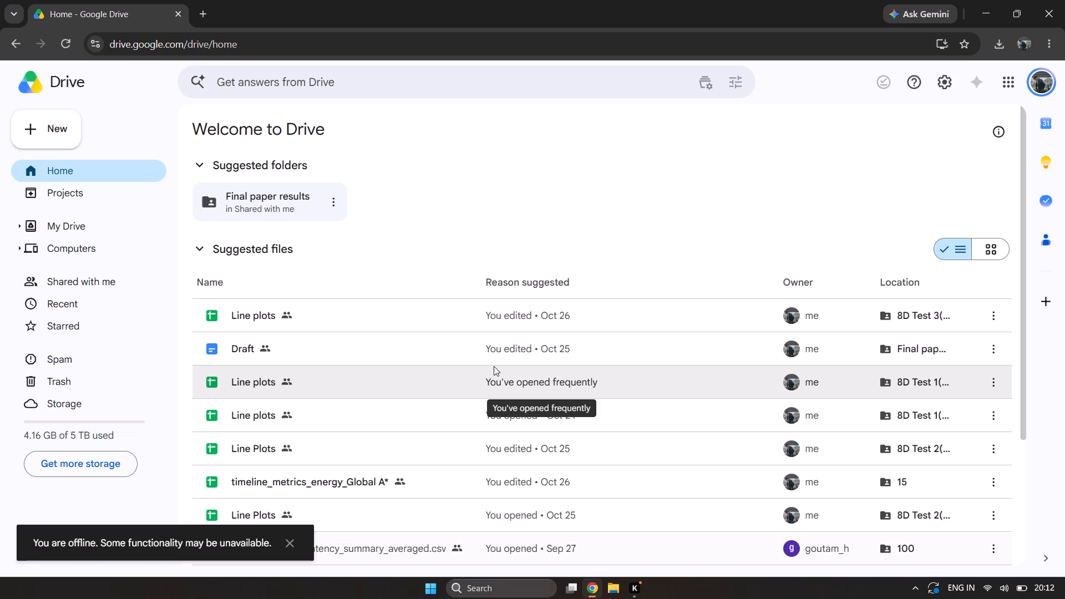
Open the Line plots spreadsheet from Final paper results > Small Env > 8D Test 3(Varying Obstacles lifetime) and force it to reload.
{"action": "double_click", "coordinate": [282, 204]}
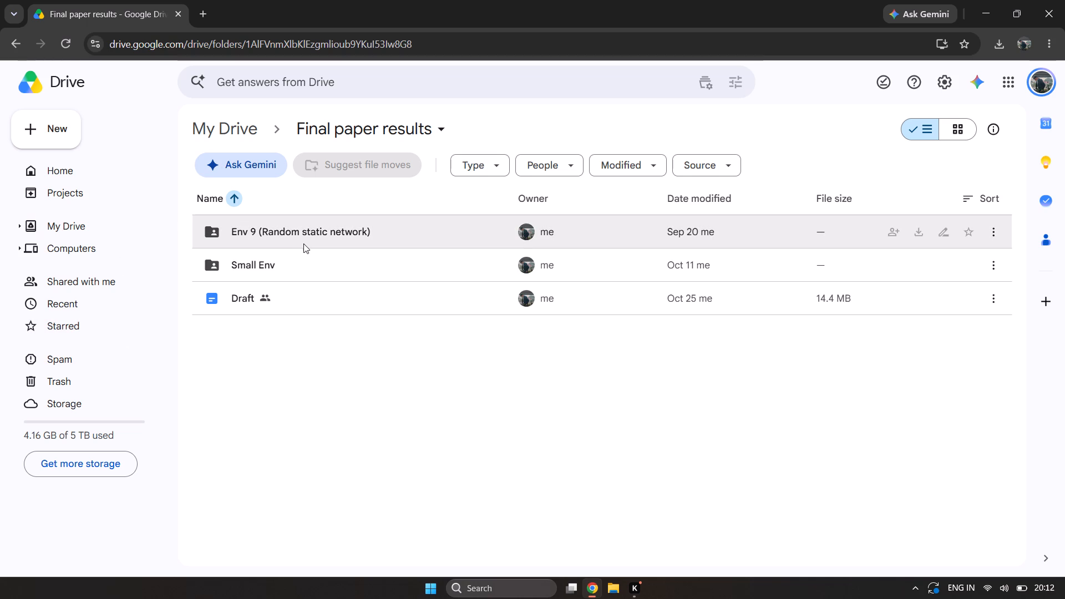
{"action": "double_click", "coordinate": [285, 267]}
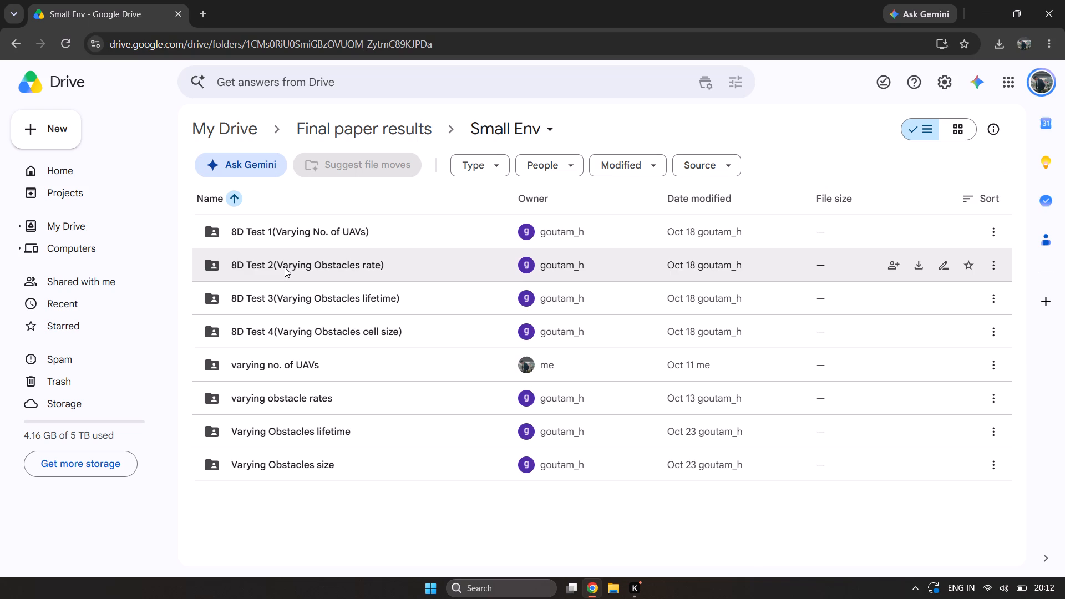
{"action": "double_click", "coordinate": [363, 301]}
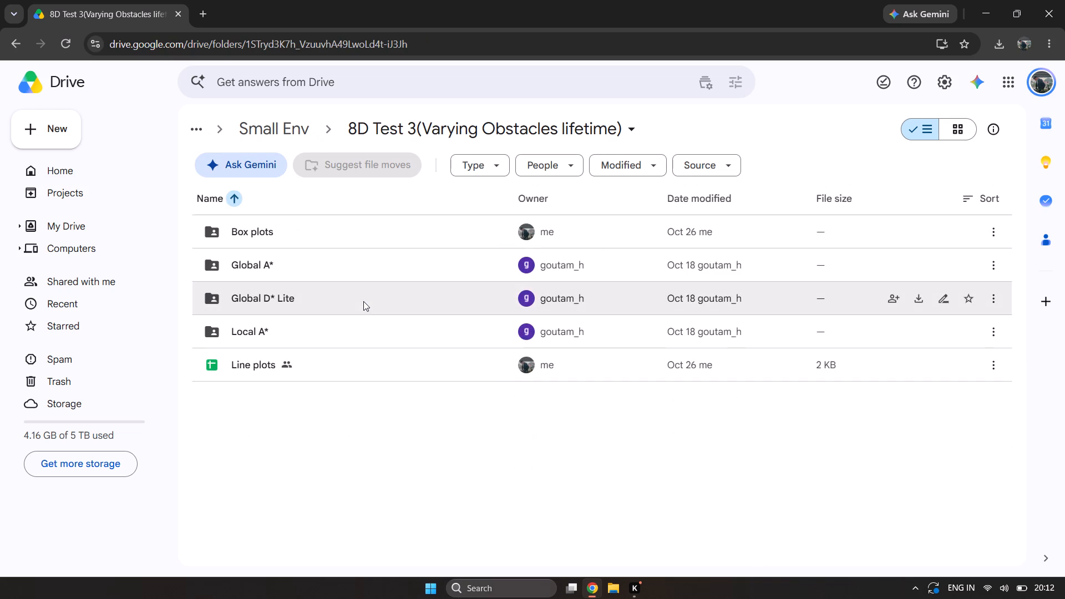
{"action": "double_click", "coordinate": [327, 359]}
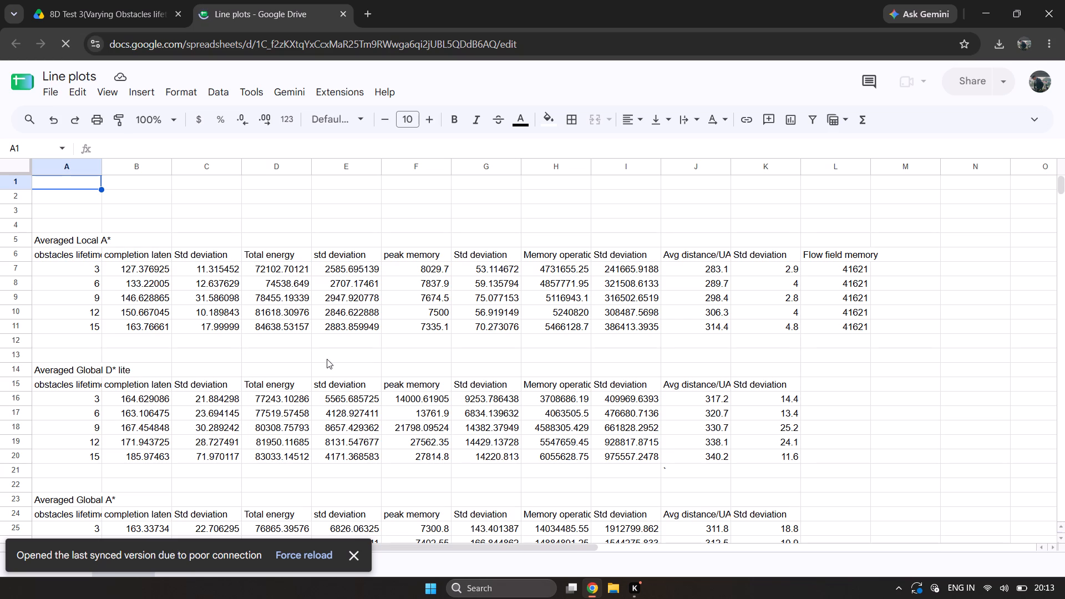
{"action": "left_click", "coordinate": [307, 552]}
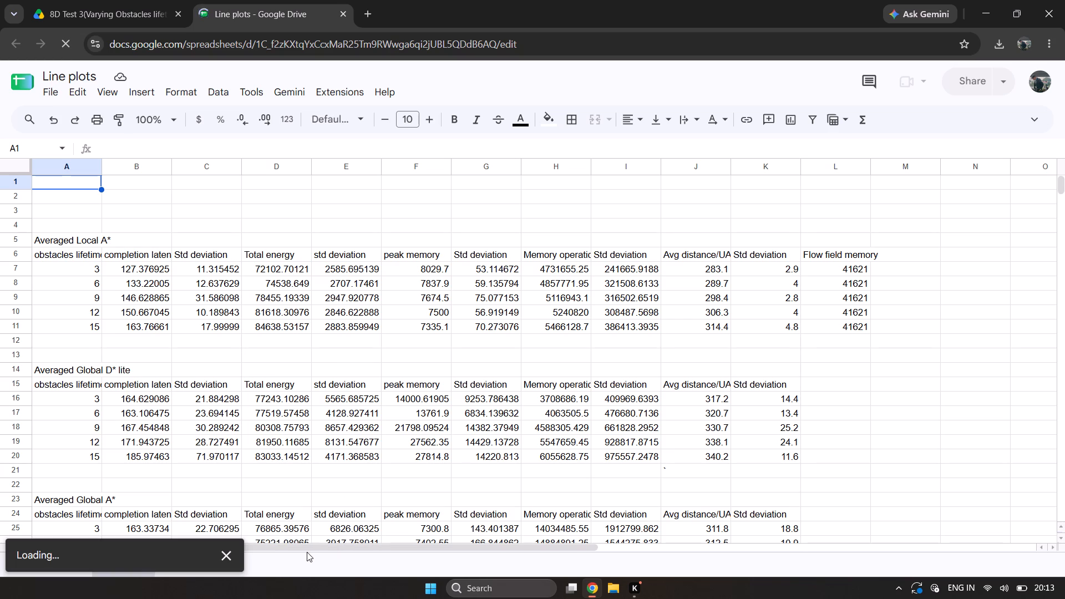
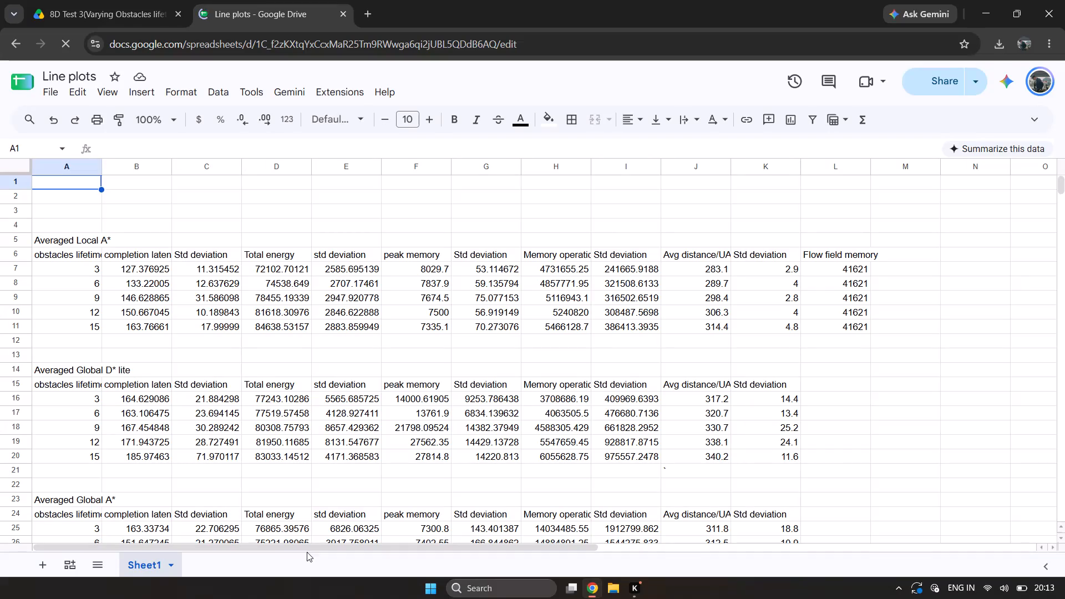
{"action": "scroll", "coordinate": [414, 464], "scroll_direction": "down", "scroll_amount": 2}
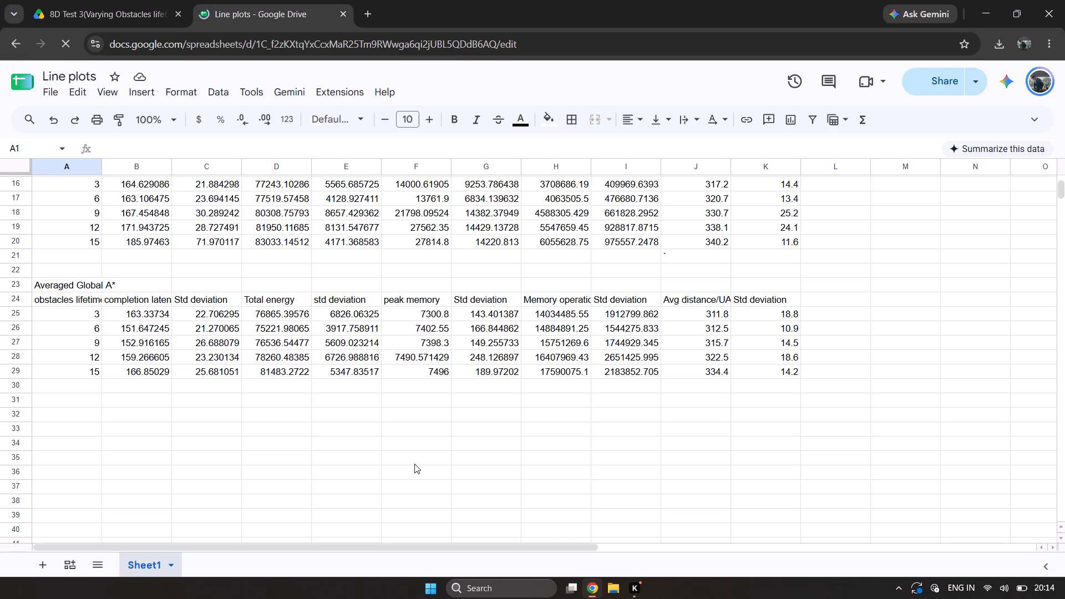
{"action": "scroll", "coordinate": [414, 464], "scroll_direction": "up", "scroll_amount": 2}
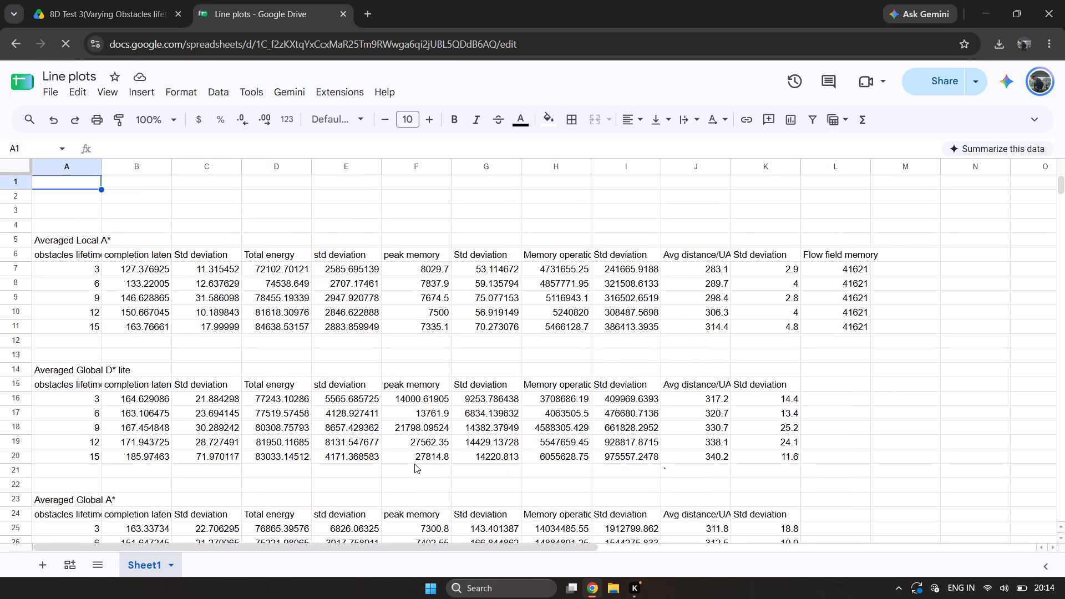
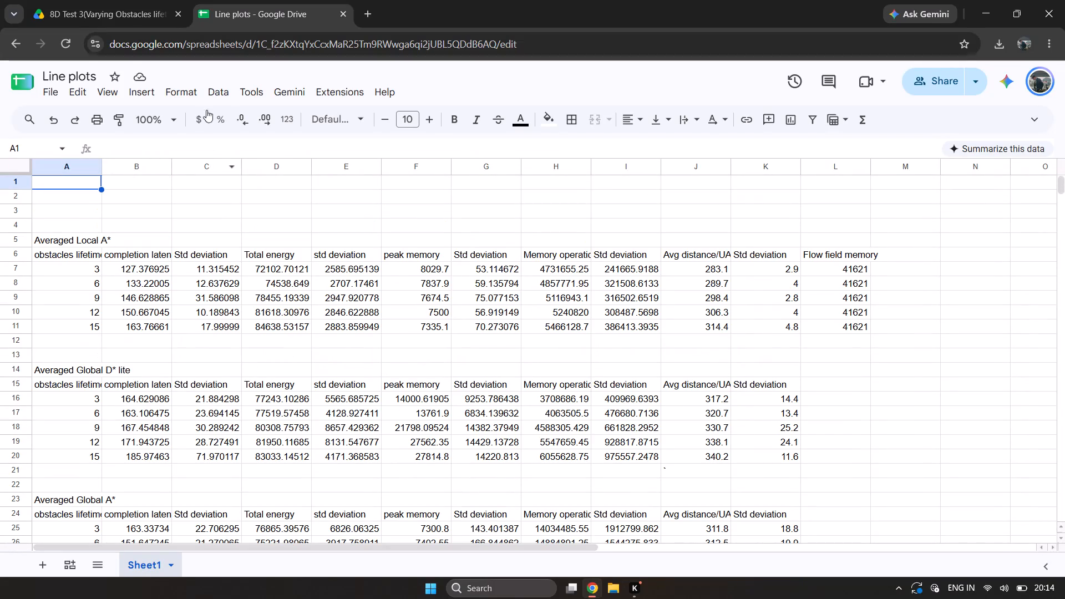
Look inside the Box plots folder of 8D Test 3(Varying Obstacles lifetime) in Drive.
{"action": "left_click", "coordinate": [130, 0]}
{"action": "left_click", "coordinate": [329, 463]}
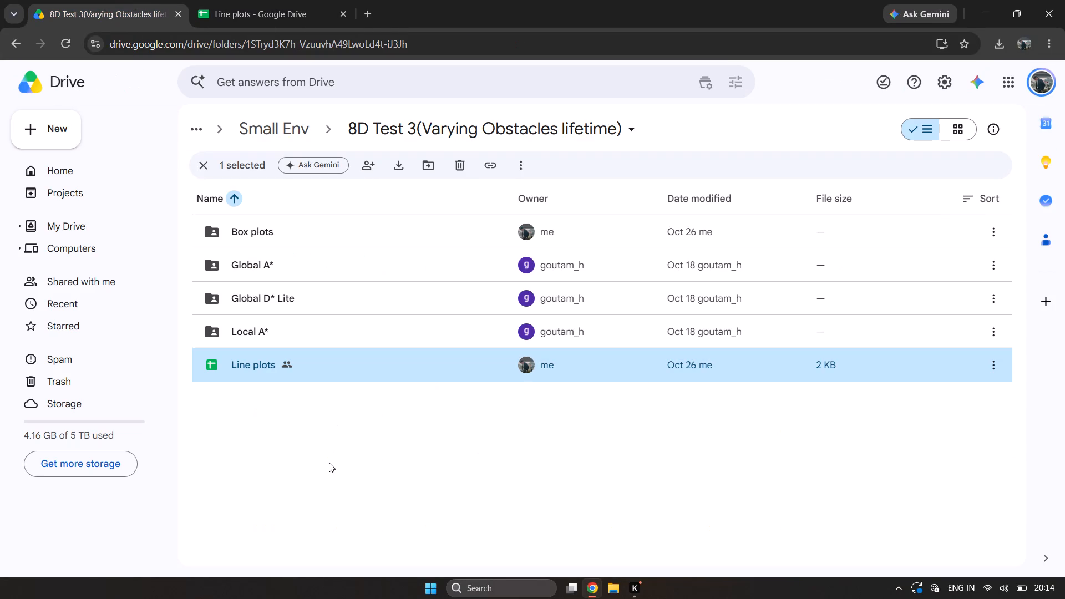
{"action": "double_click", "coordinate": [288, 239]}
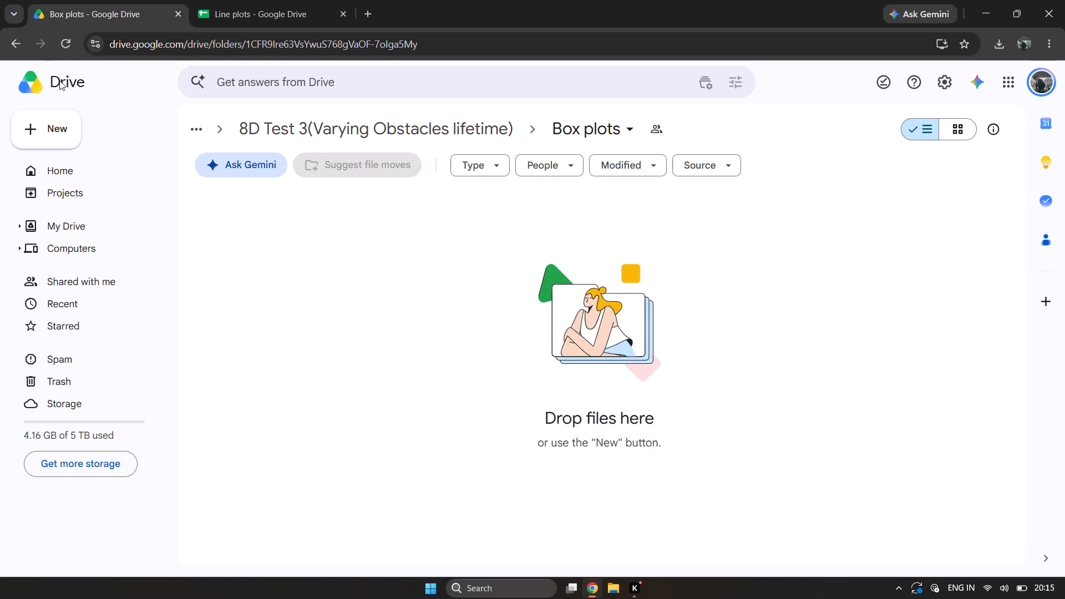
Create a blank shared spreadsheet in the 8D Test 4(Varying Obstacles cell size) folder under Small Env, with the Gemini pane closed.
{"action": "left_click", "coordinate": [16, 44]}
{"action": "left_click", "coordinate": [16, 44]}
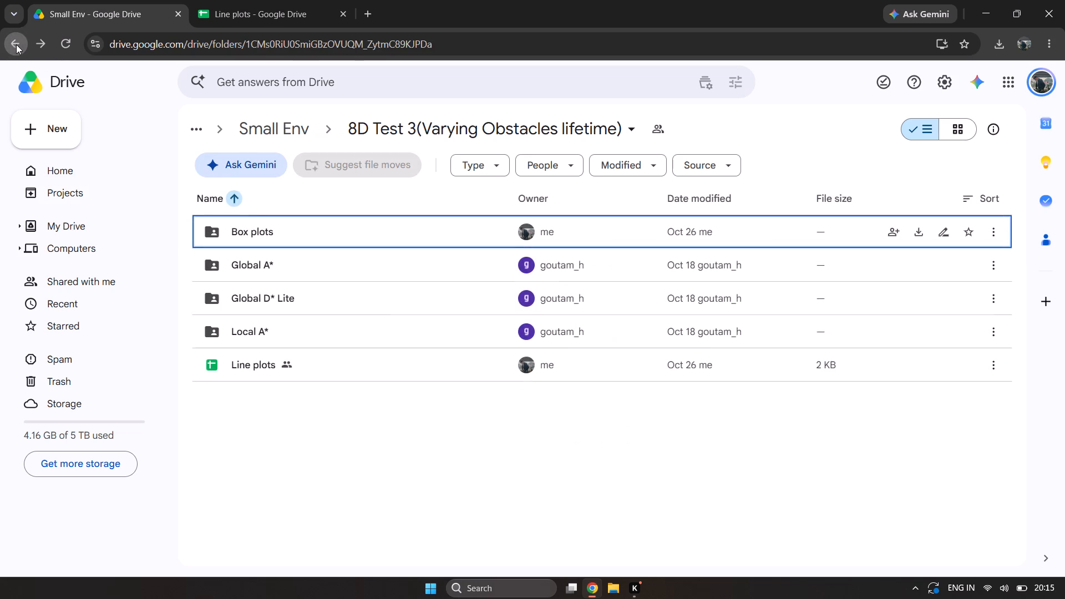
{"action": "double_click", "coordinate": [352, 322]}
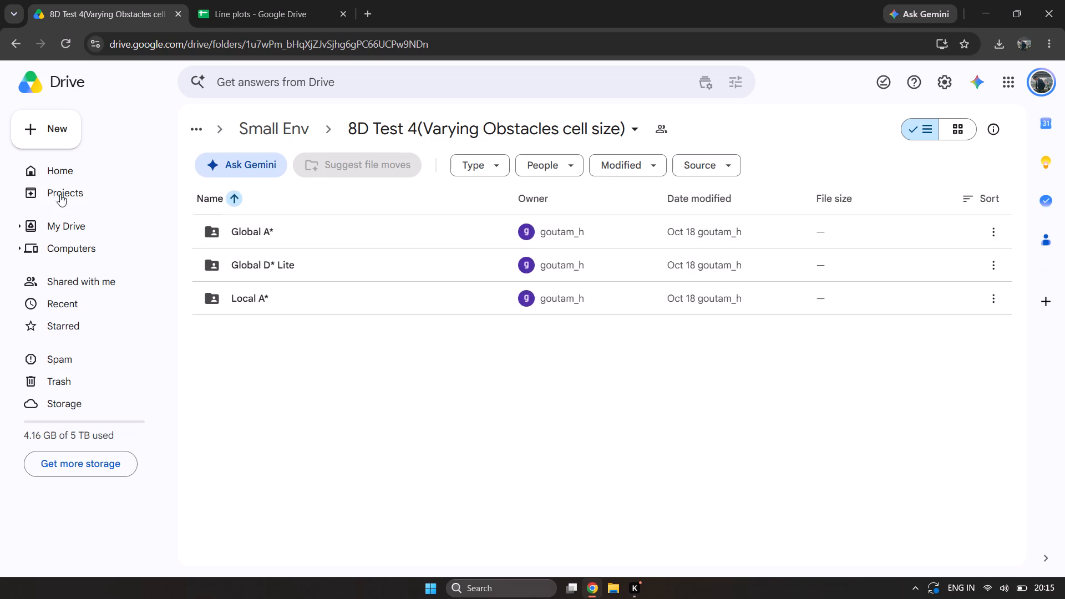
{"action": "left_click", "coordinate": [63, 127]}
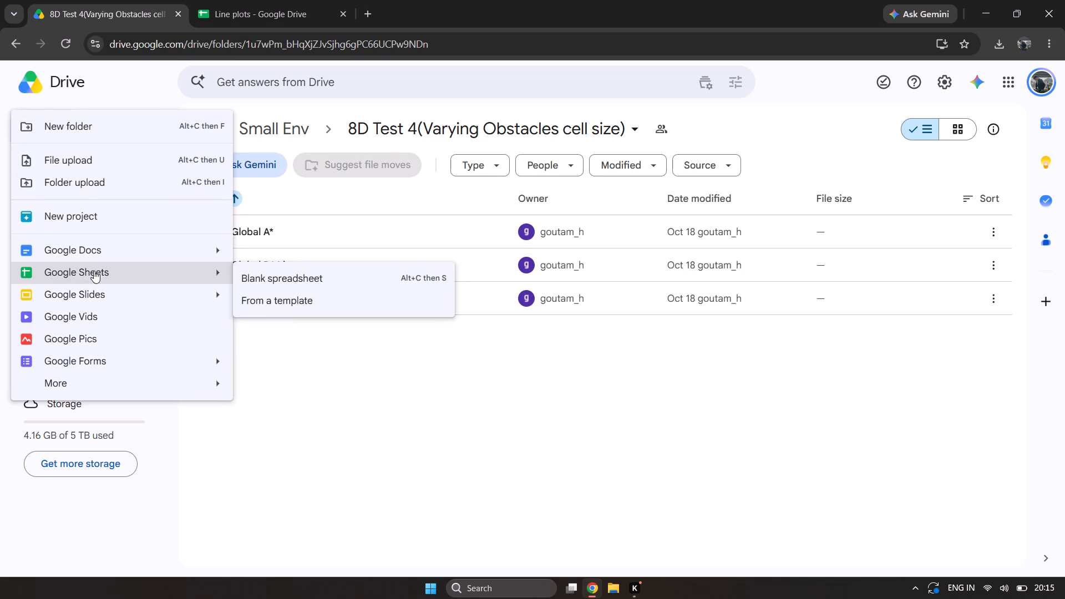
{"action": "left_click", "coordinate": [293, 286]}
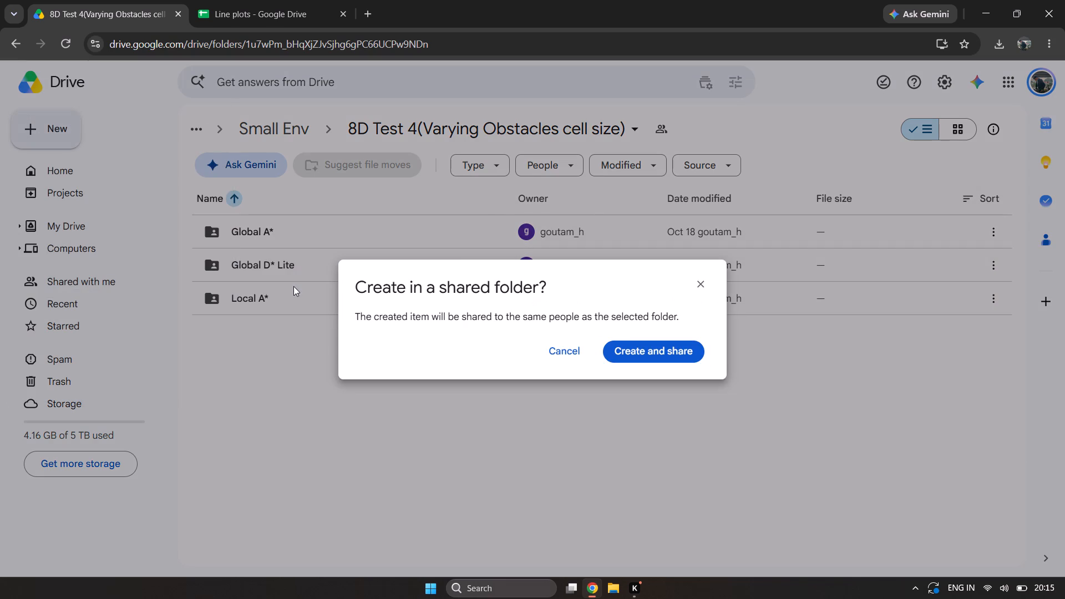
{"action": "left_click", "coordinate": [687, 356]}
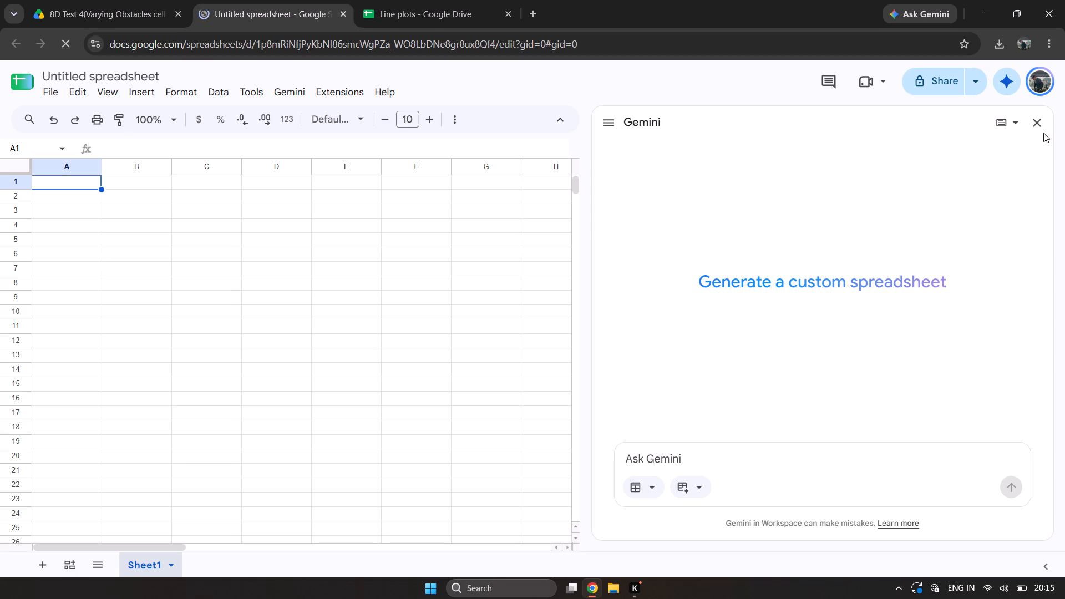
{"action": "left_click", "coordinate": [1042, 126]}
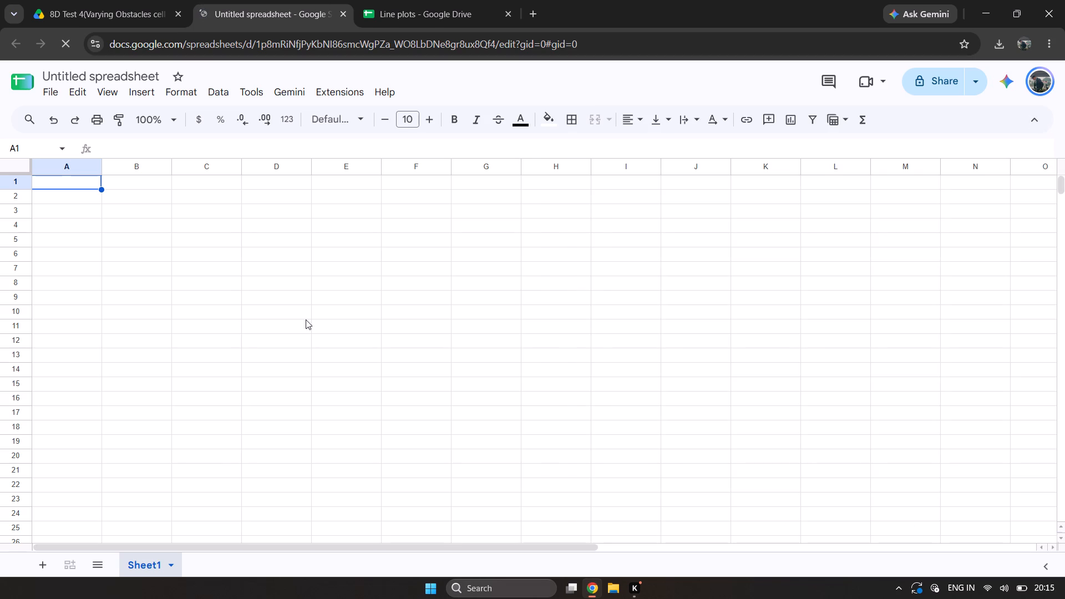
Rename the new untitled spreadsheet as Line Plots.
{"action": "left_click", "coordinate": [161, 77]}
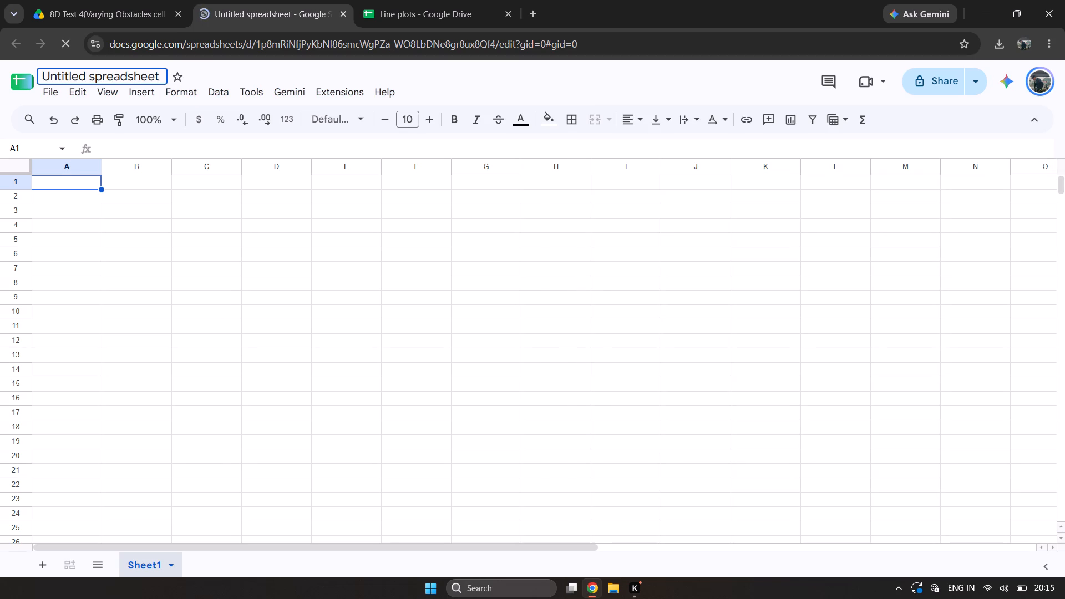
{"action": "key", "text": "BackSpace"}
{"action": "key", "text": "BackSpace"}
{"action": "key", "text": "BackSpace"}
{"action": "key", "text": "BackSpace"}
{"action": "key", "text": "BackSpace"}
{"action": "key", "text": "BackSpace"}
{"action": "key", "text": "BackSpace"}
{"action": "key", "text": "BackSpace"}
{"action": "key", "text": "BackSpace"}
{"action": "key", "text": "BackSpace"}
{"action": "key", "text": "BackSpace"}
{"action": "key", "text": "BackSpace"}
{"action": "key", "text": "BackSpace"}
{"action": "key", "text": "BackSpace"}
{"action": "key", "text": "BackSpace"}
{"action": "key", "text": "BackSpace"}
{"action": "key", "text": "BackSpace"}
{"action": "key", "text": "BackSpace"}
{"action": "key", "text": "BackSpace"}
{"action": "key", "text": "BackSpace"}
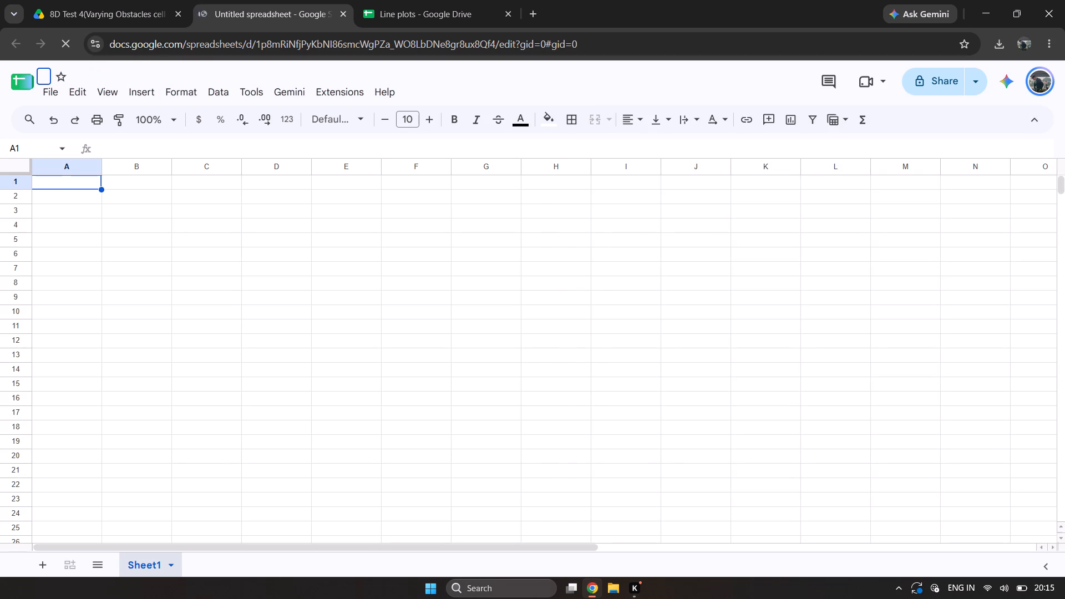
{"action": "type", "text": "Line"}
{"action": "key", "text": "space"}
{"action": "type", "text": "Plots"}
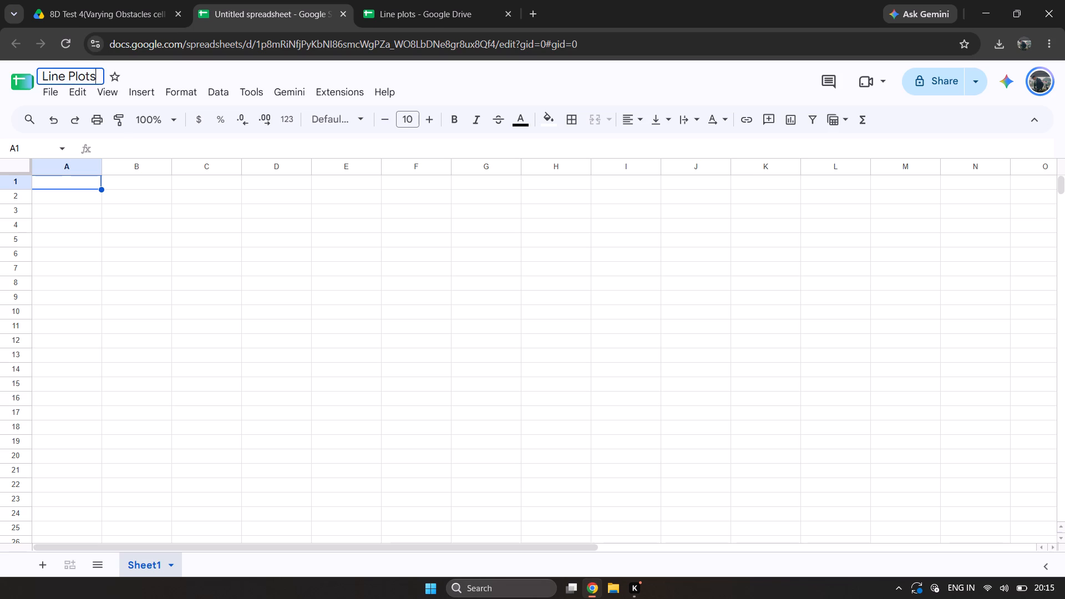
{"action": "left_click", "coordinate": [250, 234]}
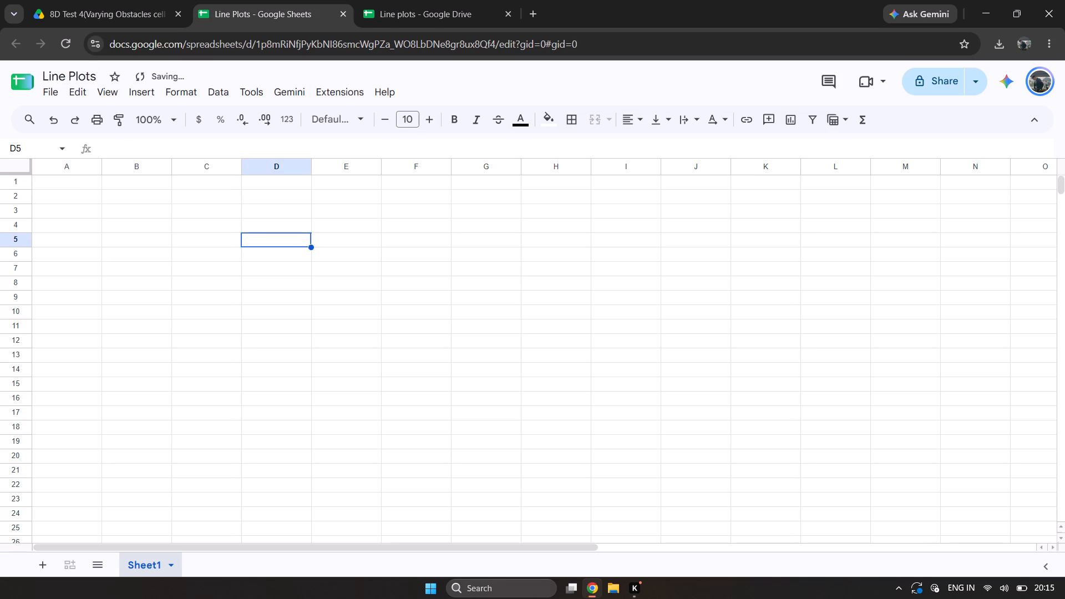
Copy the Averaged Local A* title and header rows (A5:L6) from the Test 3 Line plots spreadsheet into the new spreadsheet at A5.
{"action": "left_click", "coordinate": [386, 23]}
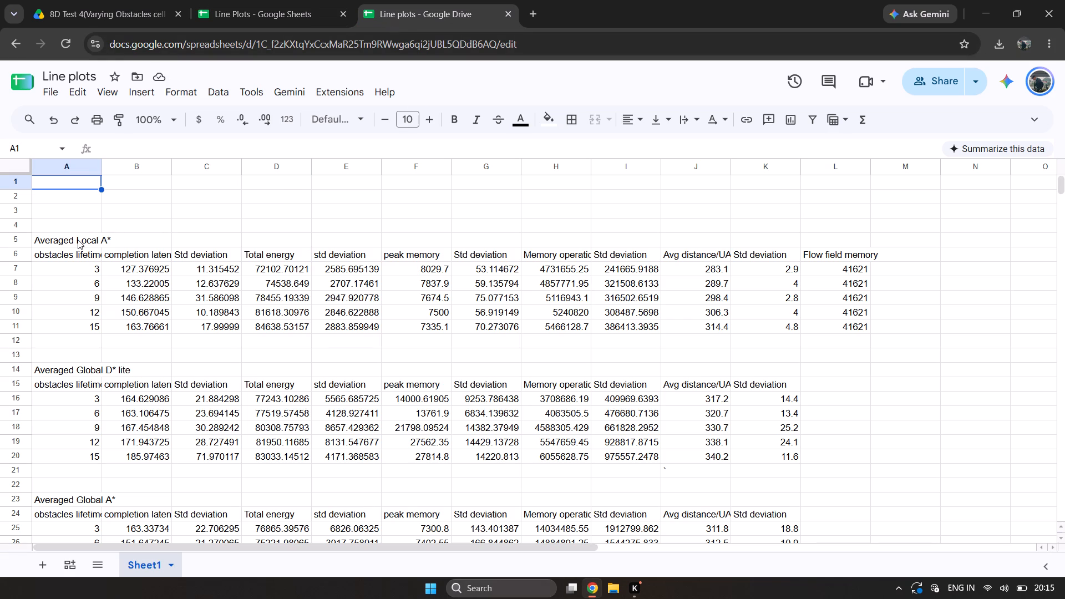
{"action": "left_click_drag", "start_coordinate": [78, 240], "coordinate": [589, 272]}
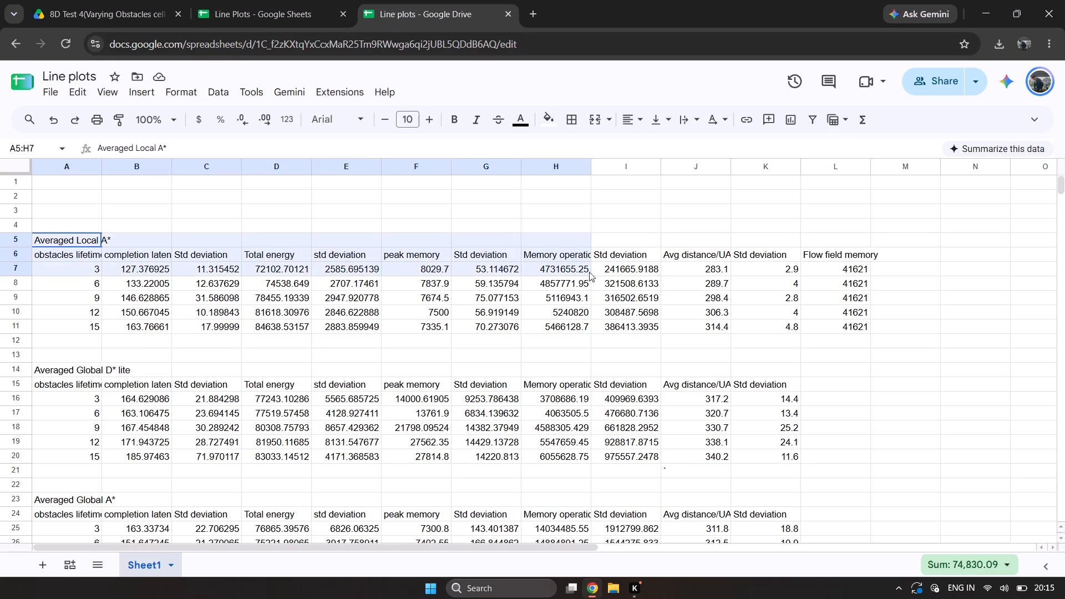
{"action": "left_click_drag", "start_coordinate": [589, 272], "coordinate": [812, 258]}
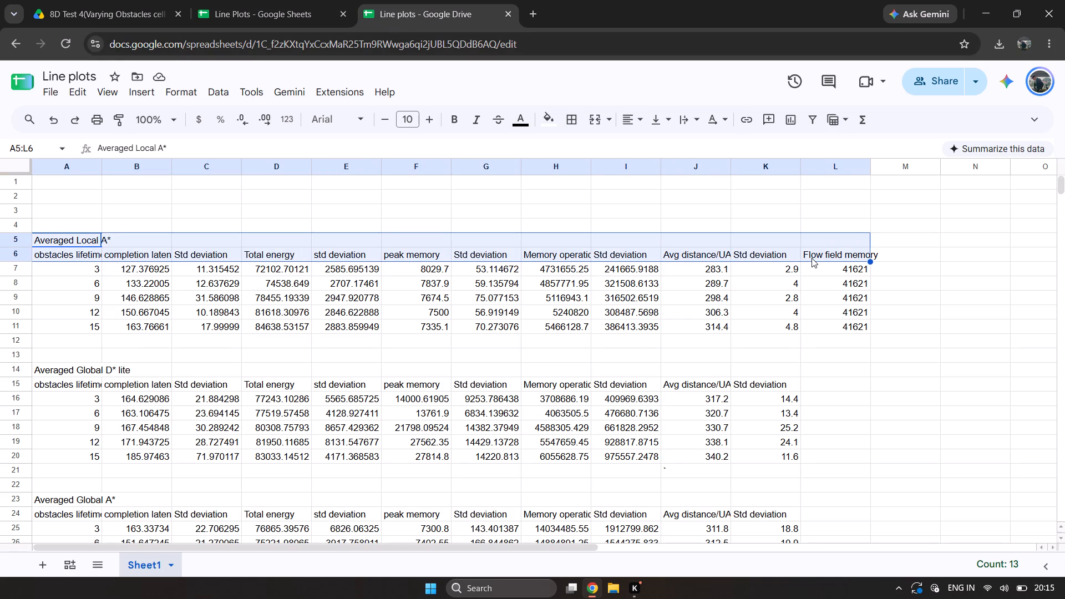
{"action": "key", "text": "ctrl+c"}
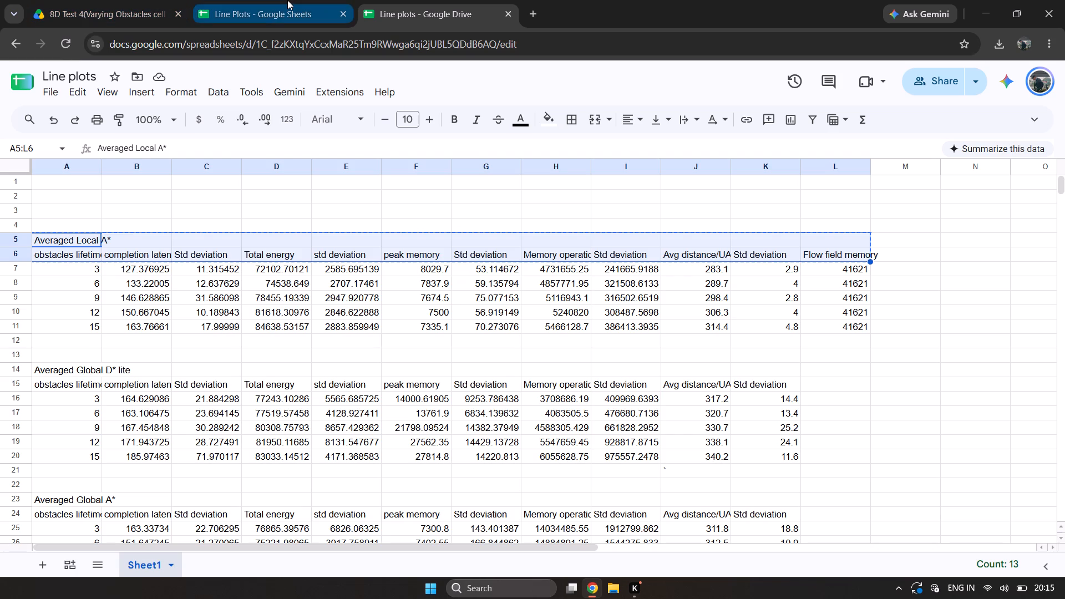
{"action": "left_click", "coordinate": [287, 0]}
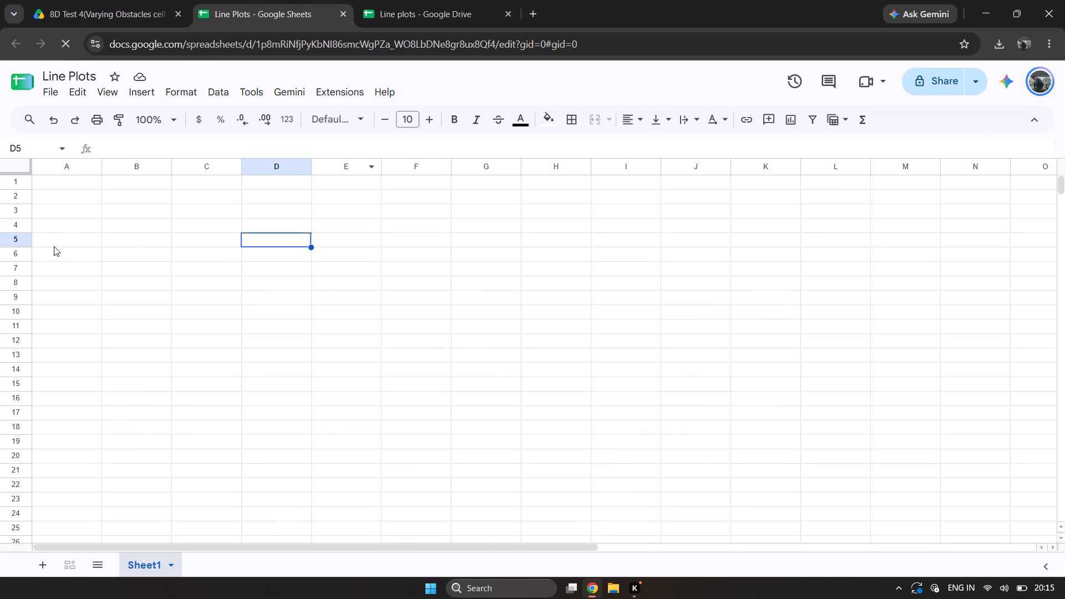
{"action": "left_click", "coordinate": [54, 246]}
{"action": "key", "text": "ctrl+v"}
{"action": "left_click", "coordinate": [102, 302]}
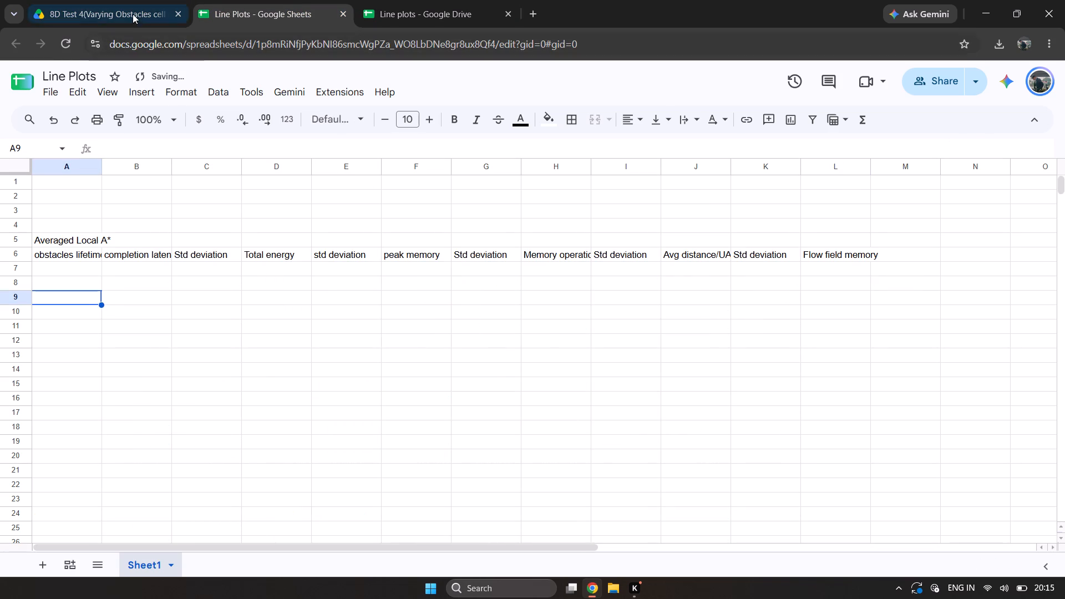
Check the test folder names in Small Env and the Test 3 Line plots spreadsheet for reference.
{"action": "left_click", "coordinate": [136, 0]}
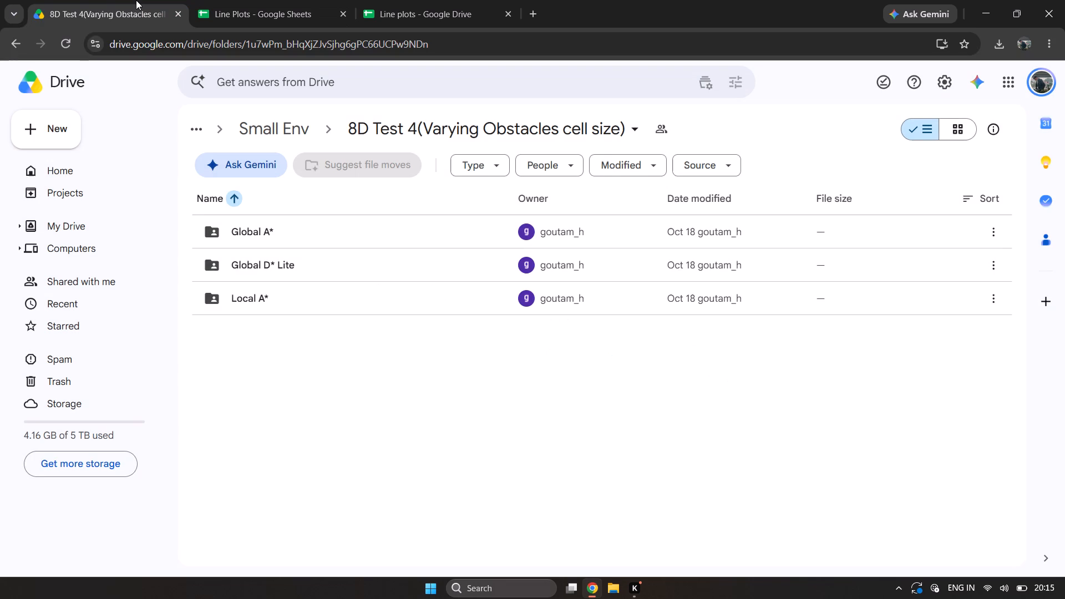
{"action": "left_click", "coordinate": [17, 45]}
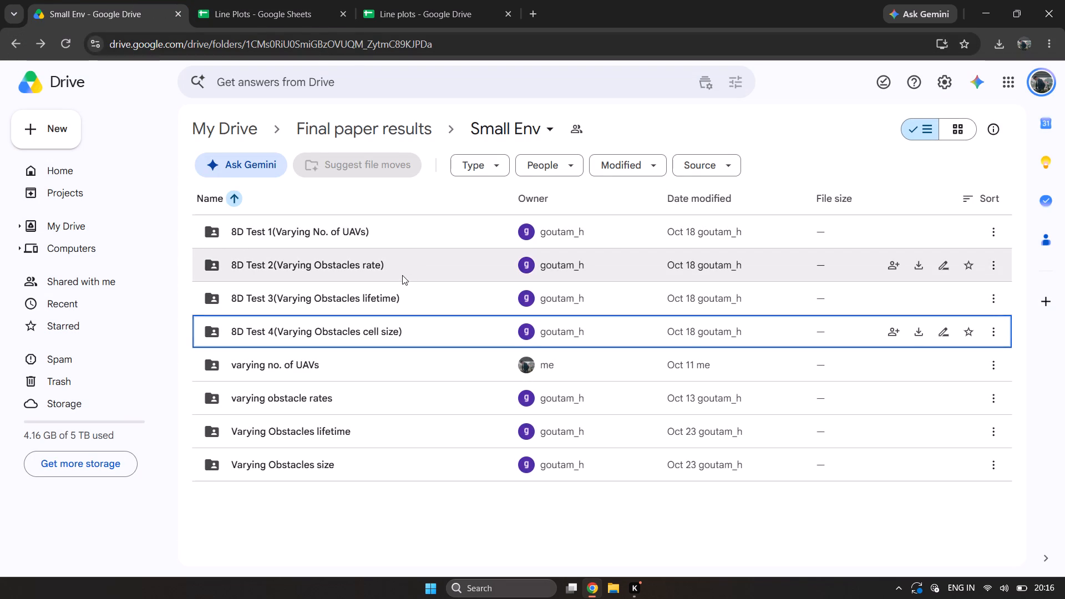
{"action": "left_click", "coordinate": [401, 12]}
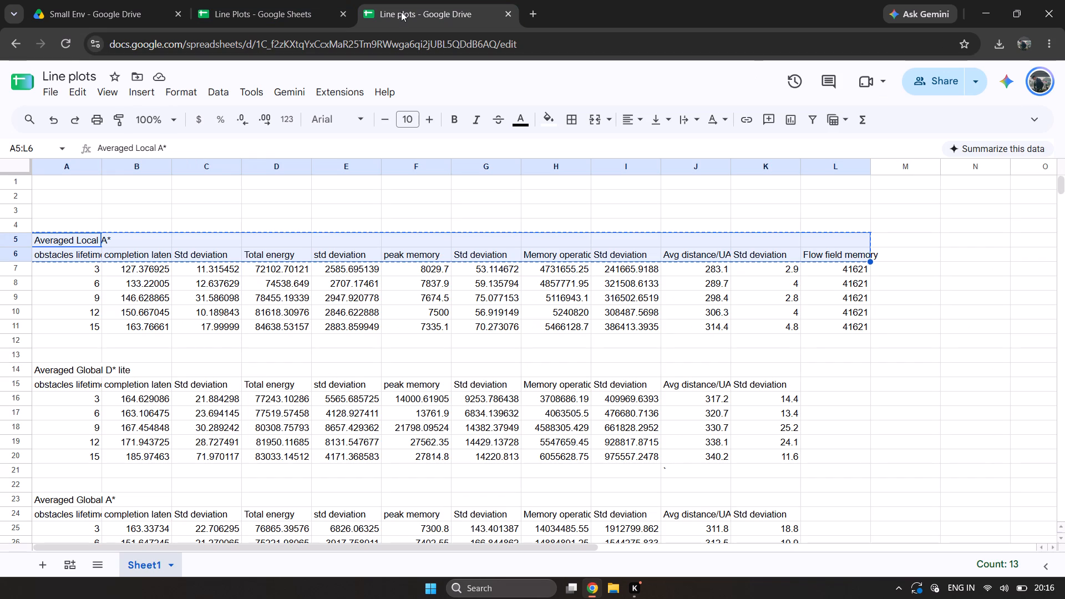
{"action": "left_click", "coordinate": [128, 1]}
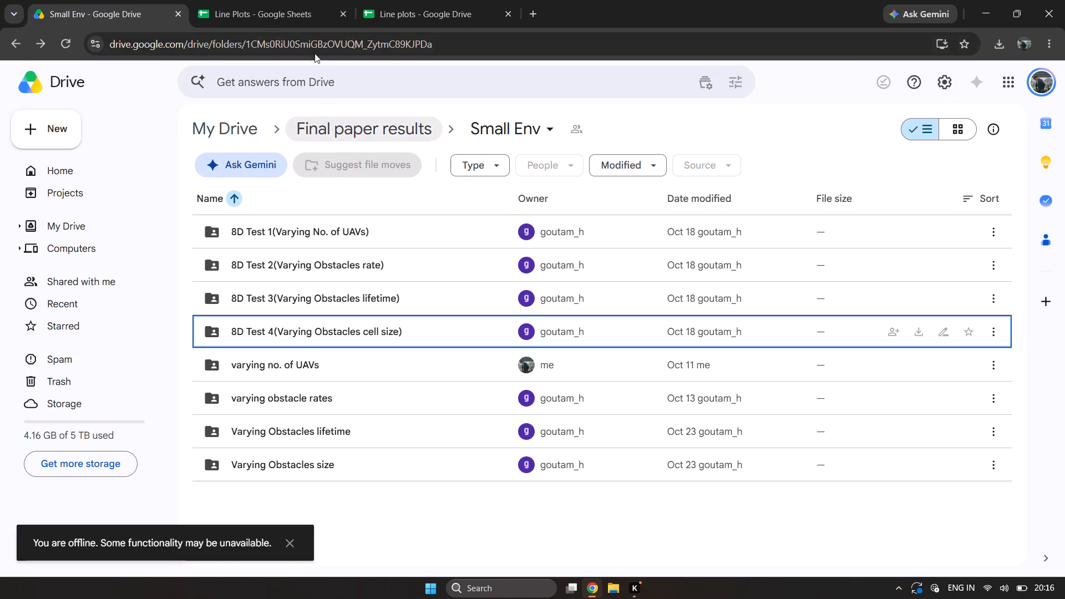
Replace the first column header in cell A6 of the new Line Plots spreadsheet with "obstacles size(cells)".
{"action": "left_click", "coordinate": [310, 21]}
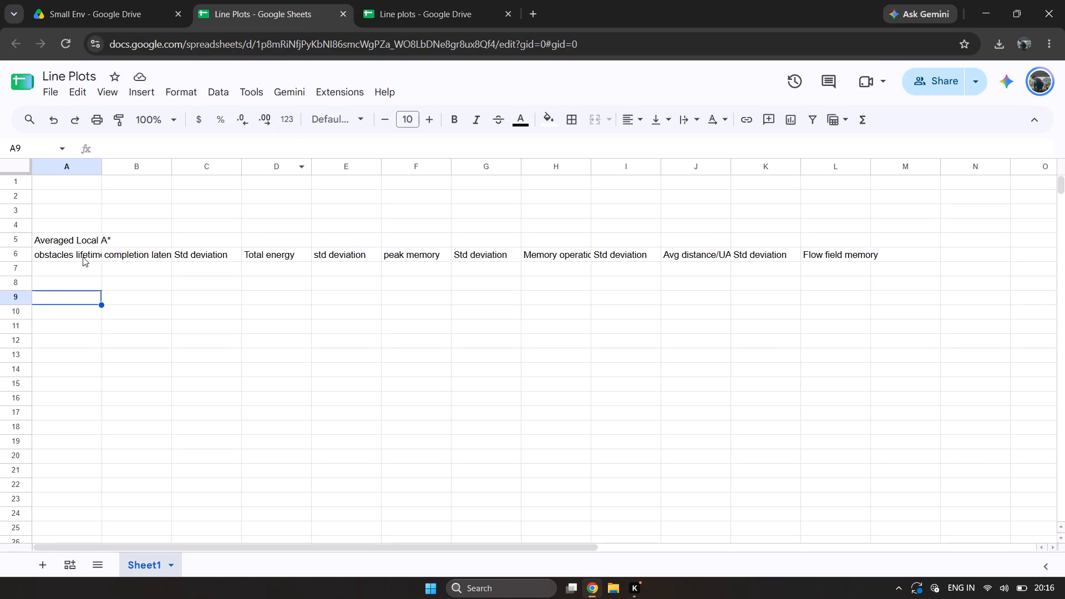
{"action": "left_click", "coordinate": [81, 260]}
{"action": "key", "text": "BackSpace"}
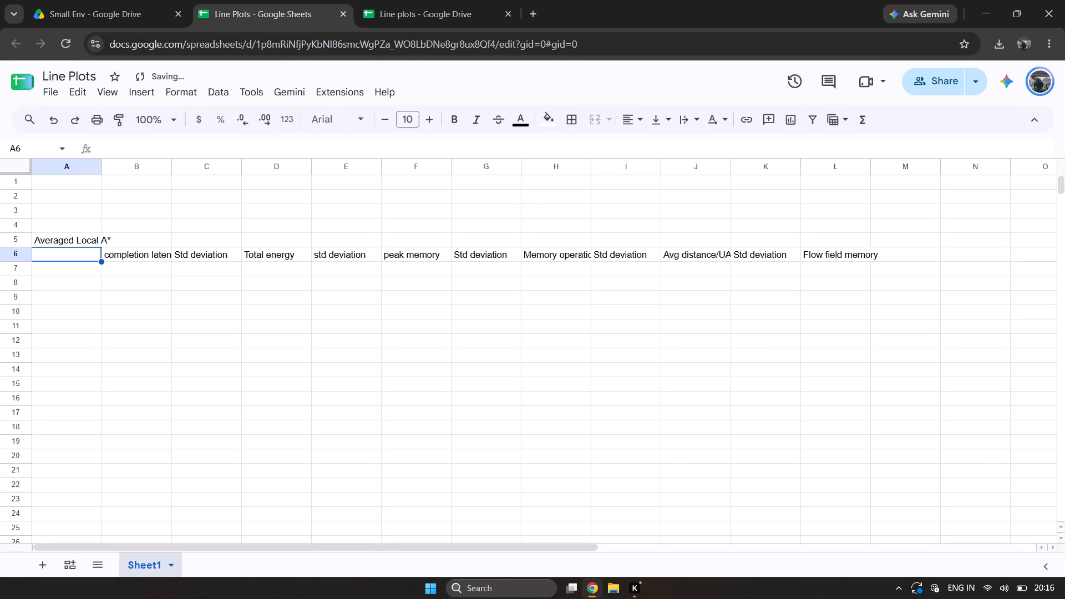
{"action": "type", "text": "obs"}
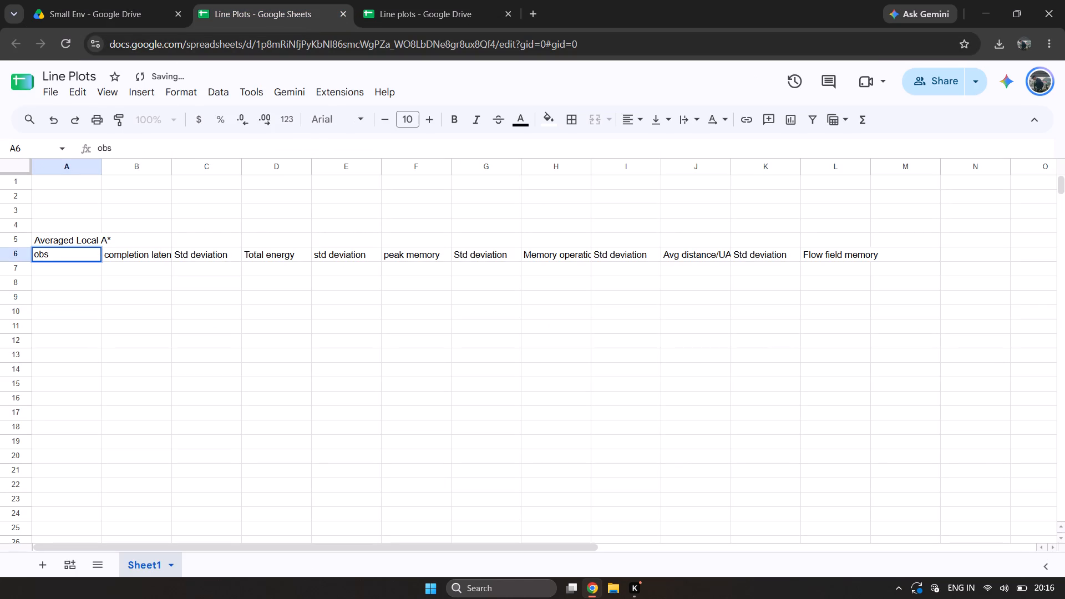
{"action": "type", "text": "tac"}
{"action": "type", "text": "les"}
{"action": "key", "text": "space"}
{"action": "type", "text": "size"}
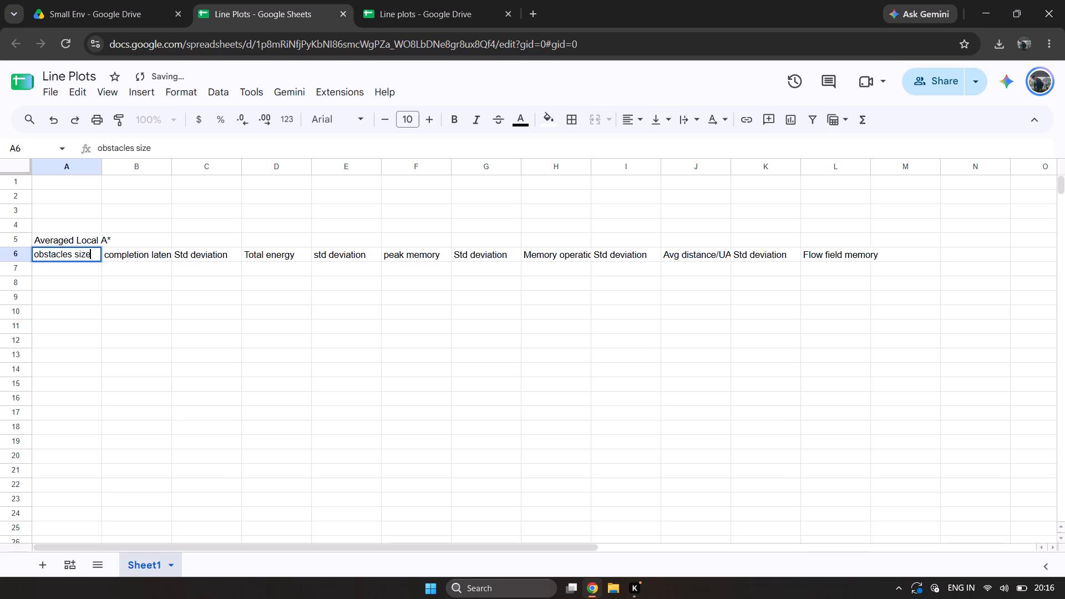
{"action": "type", "text": "(cells)"}
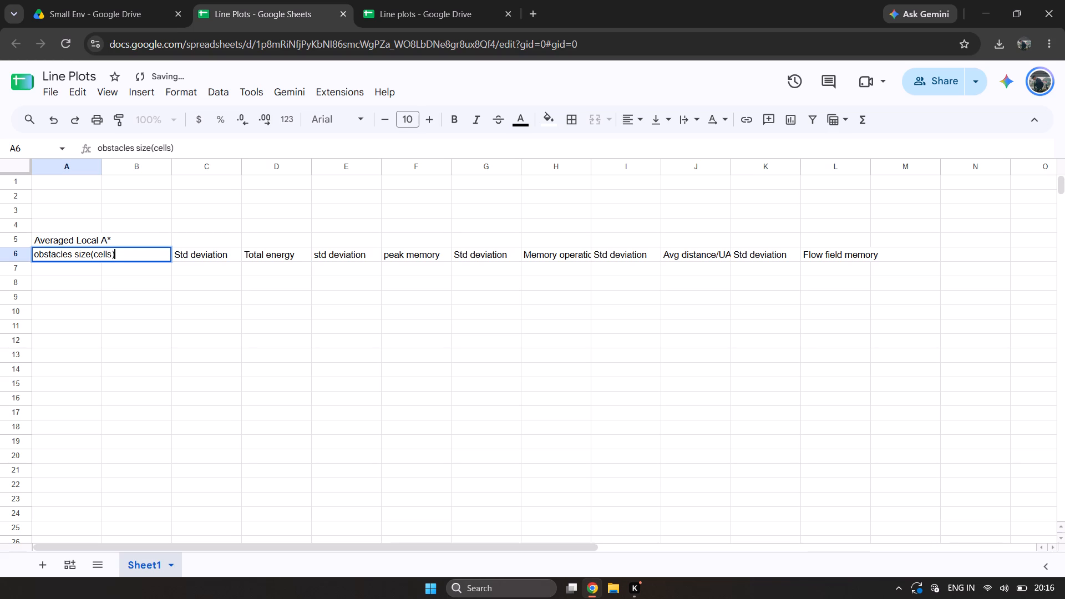
{"action": "left_click", "coordinate": [81, 271]}
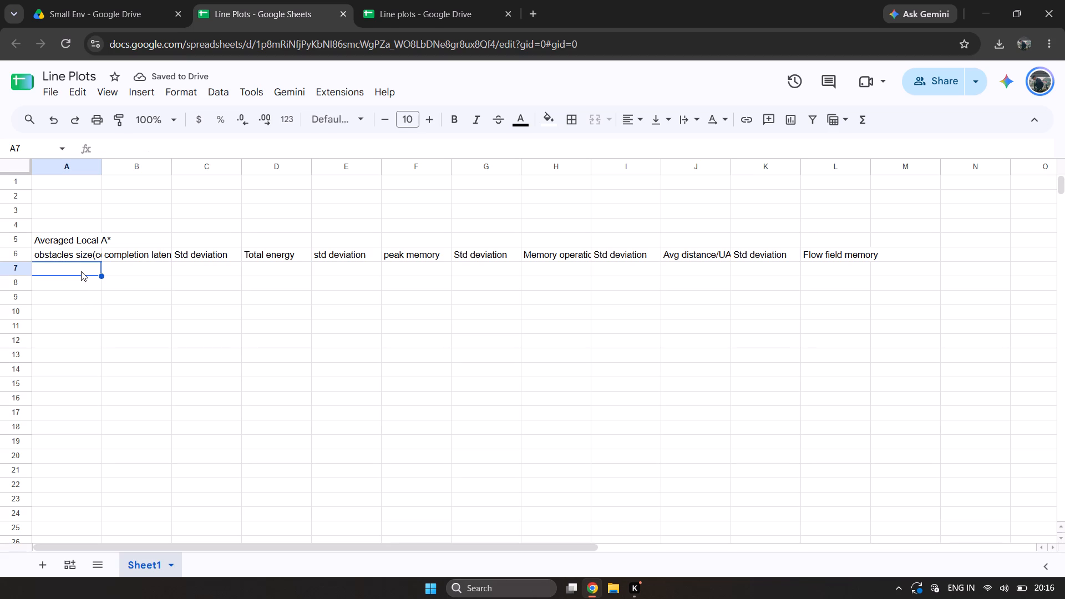
Dismiss the notification in Drive and open the Local A* folder inside 8D Test 4(Varying Obstacles cell size).
{"action": "left_click", "coordinate": [90, 18]}
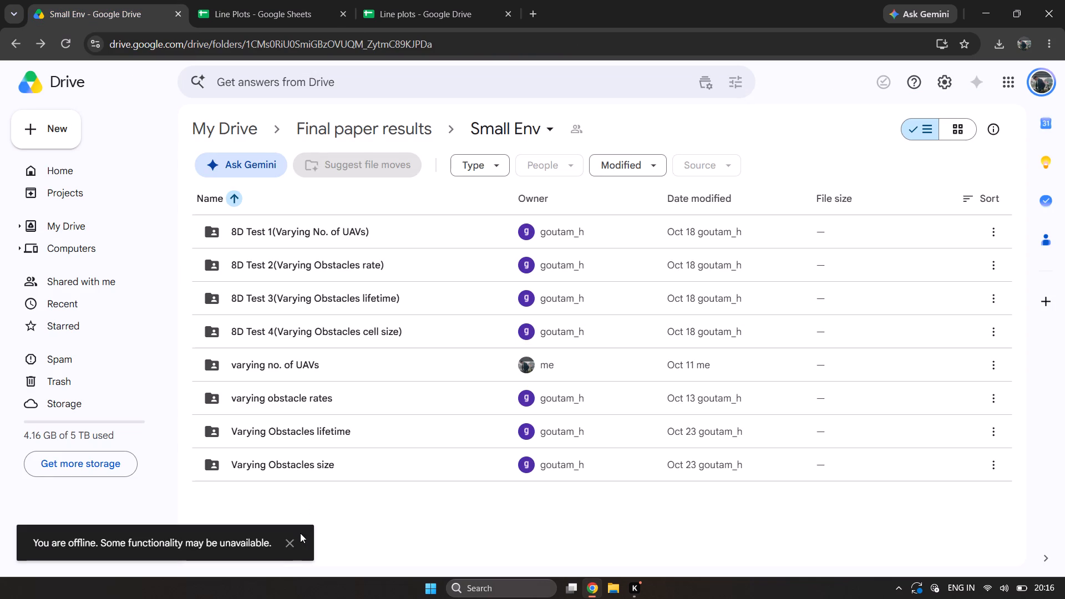
{"action": "left_click", "coordinate": [284, 550]}
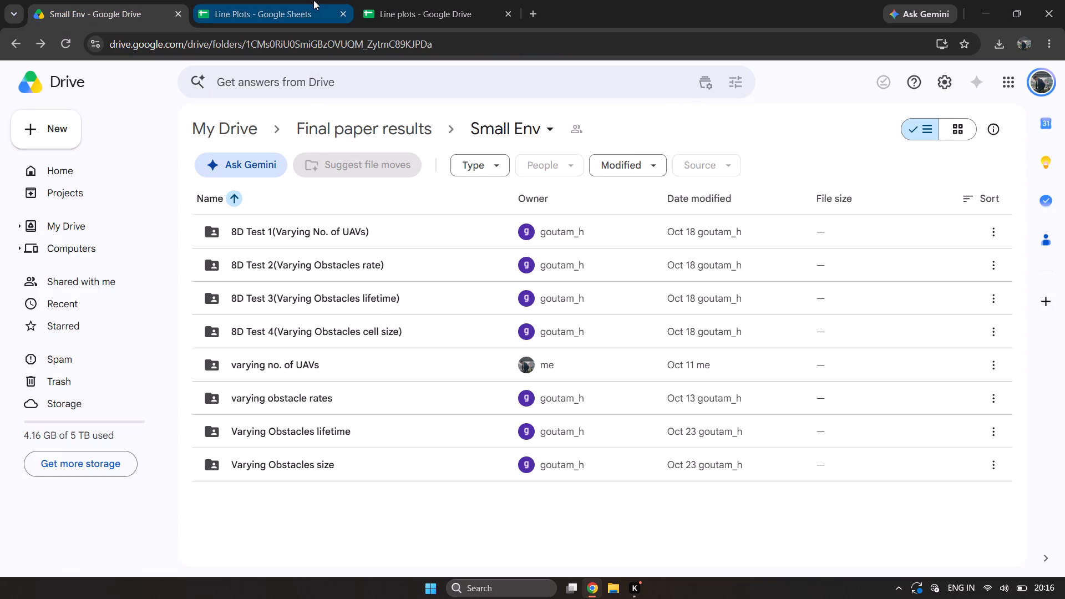
{"action": "left_click", "coordinate": [313, 0]}
{"action": "left_click", "coordinate": [129, 0]}
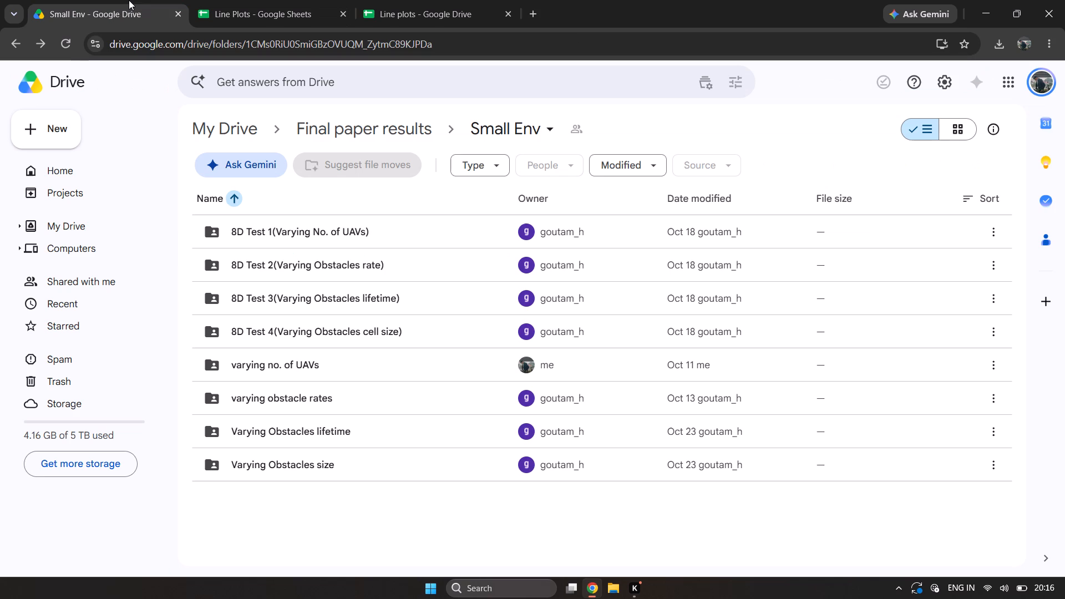
{"action": "double_click", "coordinate": [288, 345]}
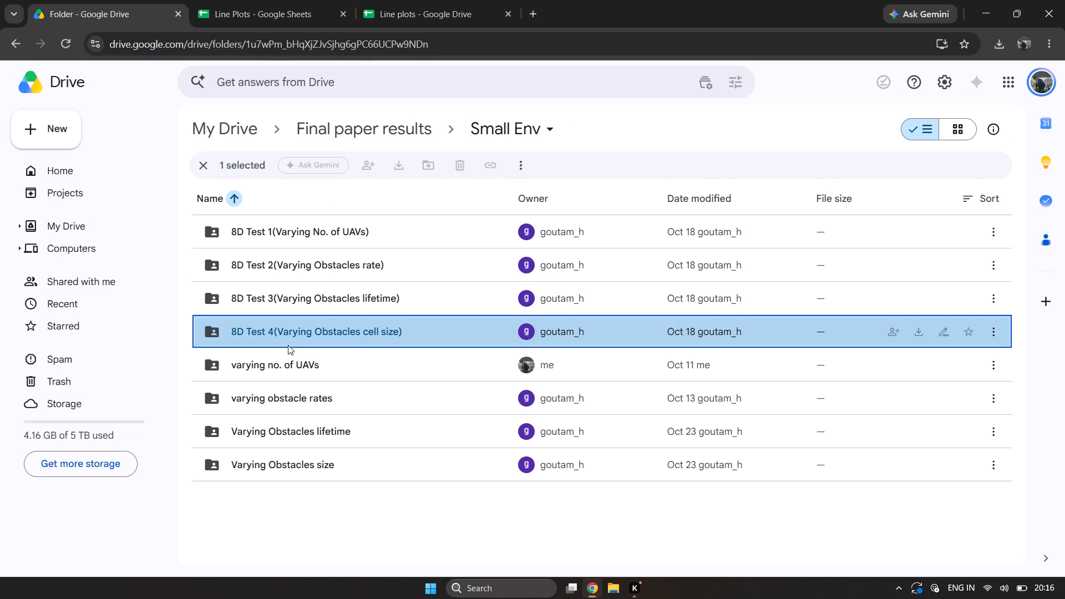
{"action": "double_click", "coordinate": [300, 290]}
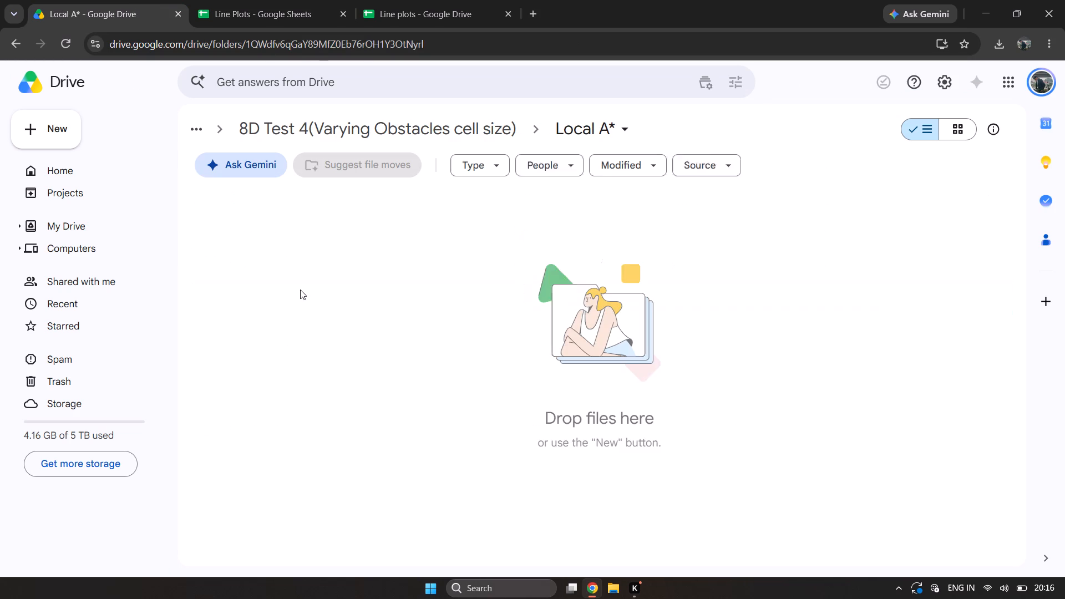
{"action": "scroll", "coordinate": [300, 290], "scroll_direction": "up", "scroll_amount": 6}
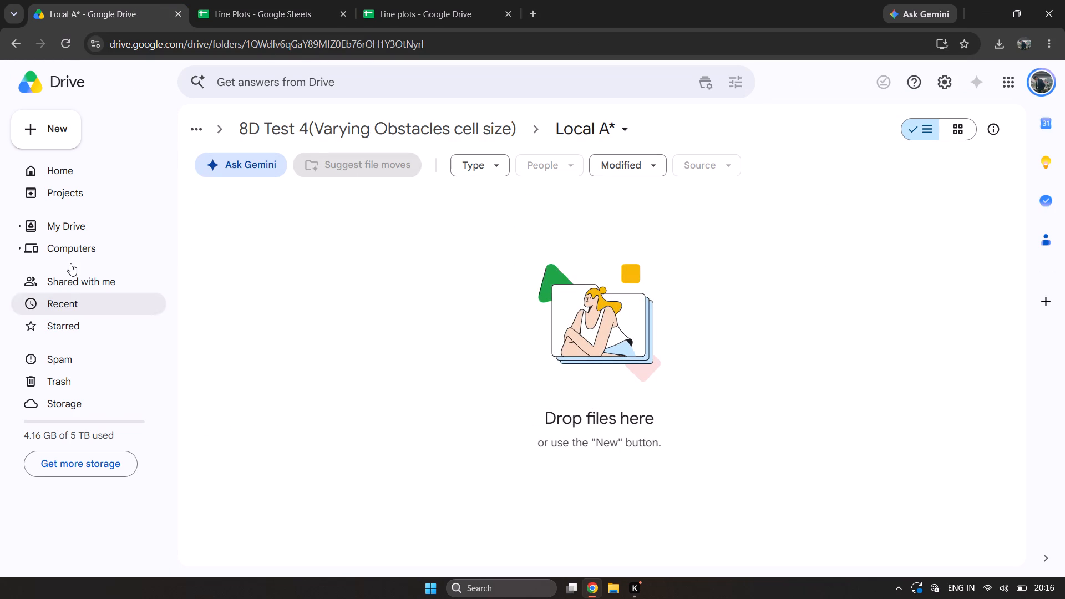
Reload the Local A* folder in Drive to check which obstacle size folders it contains.
{"action": "left_click", "coordinate": [64, 51]}
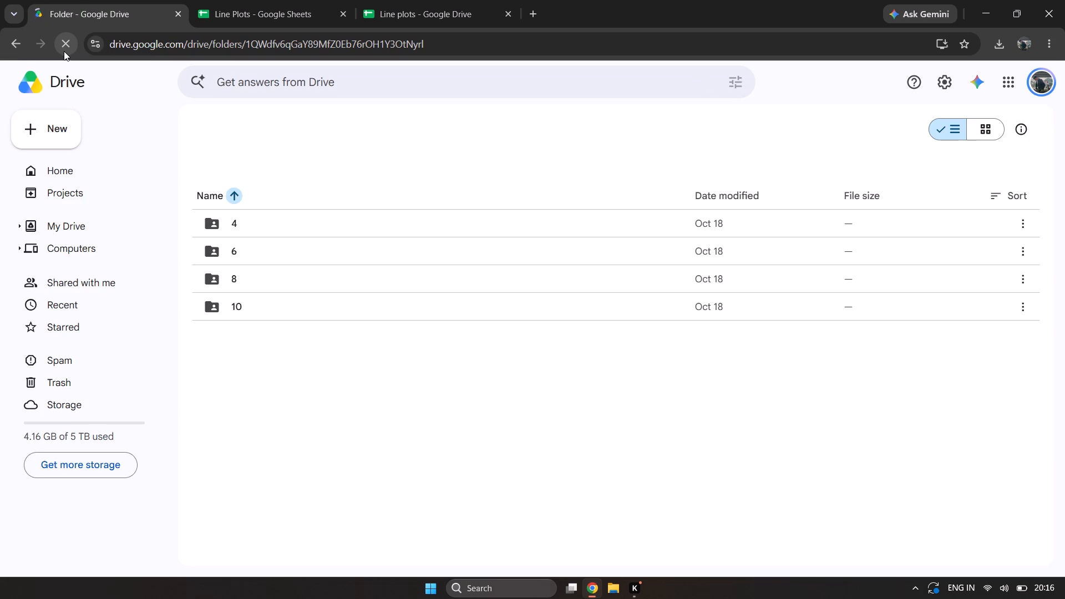
Enter the obstacle sizes 2, 4, 6, 8 and 10 in cells A7 to A11 of the new Line Plots spreadsheet.
{"action": "left_click", "coordinate": [278, 0]}
{"action": "key", "text": "2"}
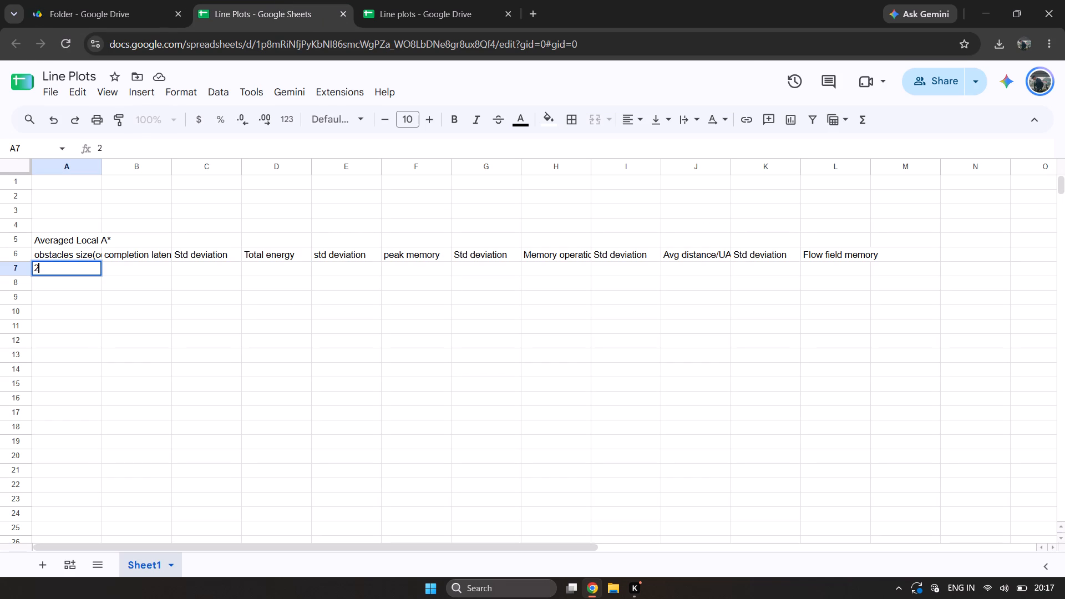
{"action": "key", "text": "Return"}
{"action": "key", "text": "4"}
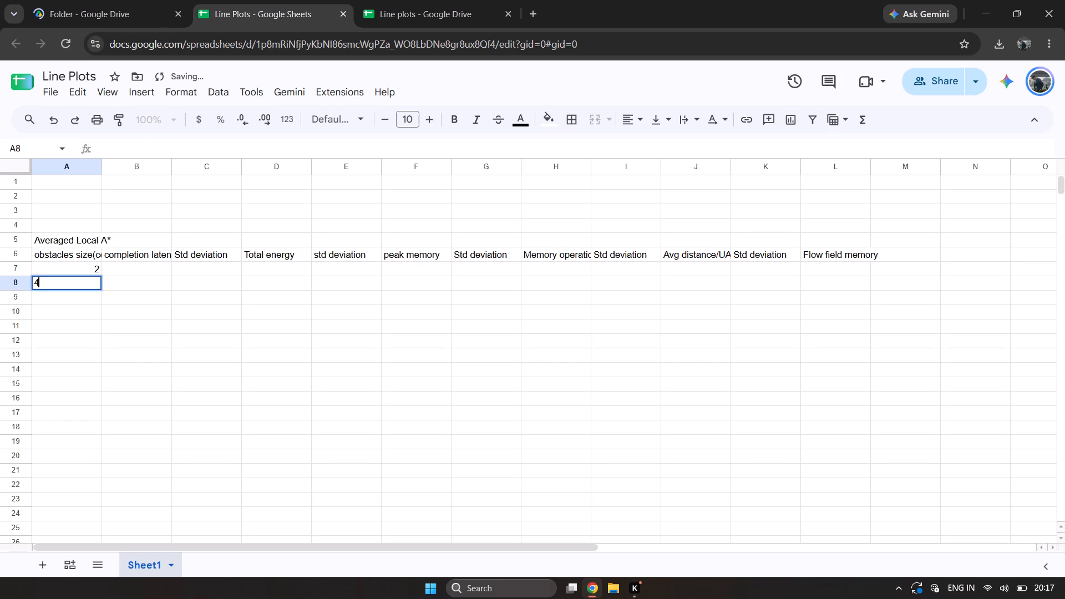
{"action": "key", "text": "Return"}
{"action": "key", "text": "6"}
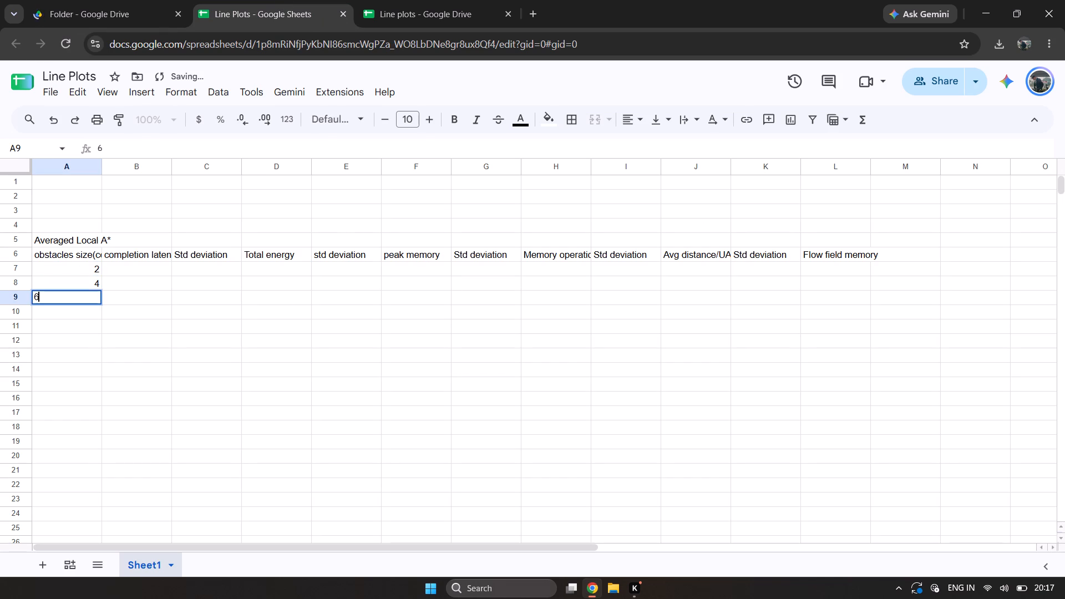
{"action": "key", "text": "Return"}
{"action": "key", "text": "8"}
{"action": "key", "text": "Return"}
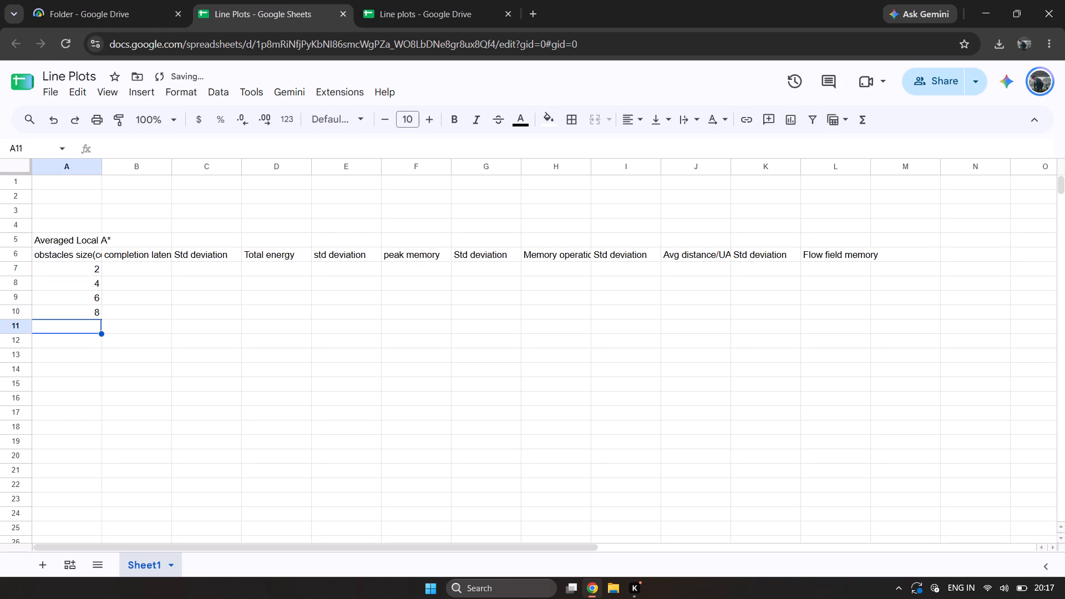
{"action": "key", "text": "1"}
{"action": "key", "text": "0"}
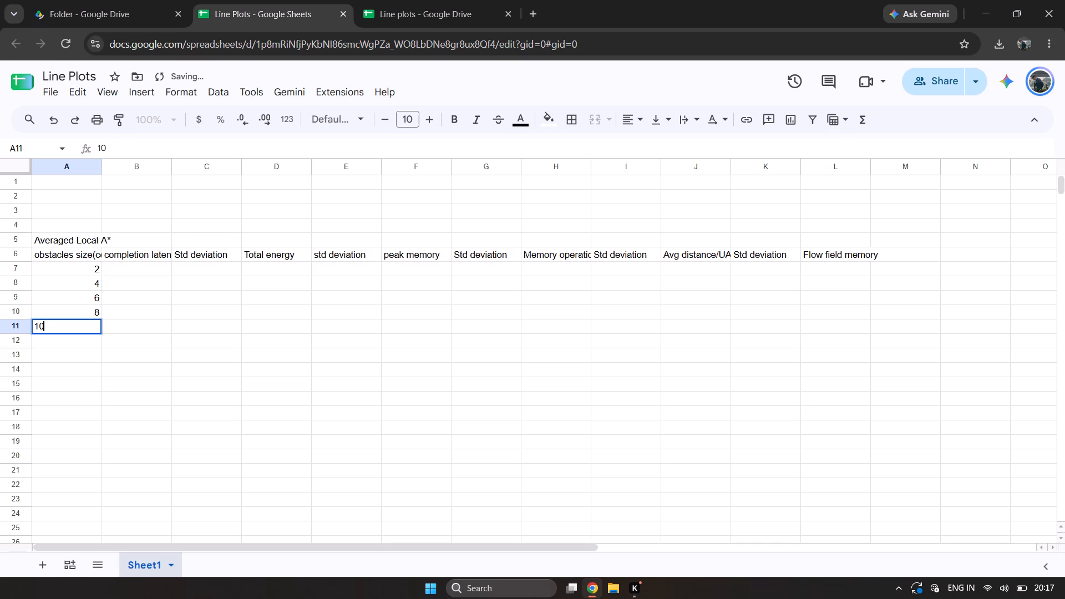
{"action": "left_click", "coordinate": [316, 291]}
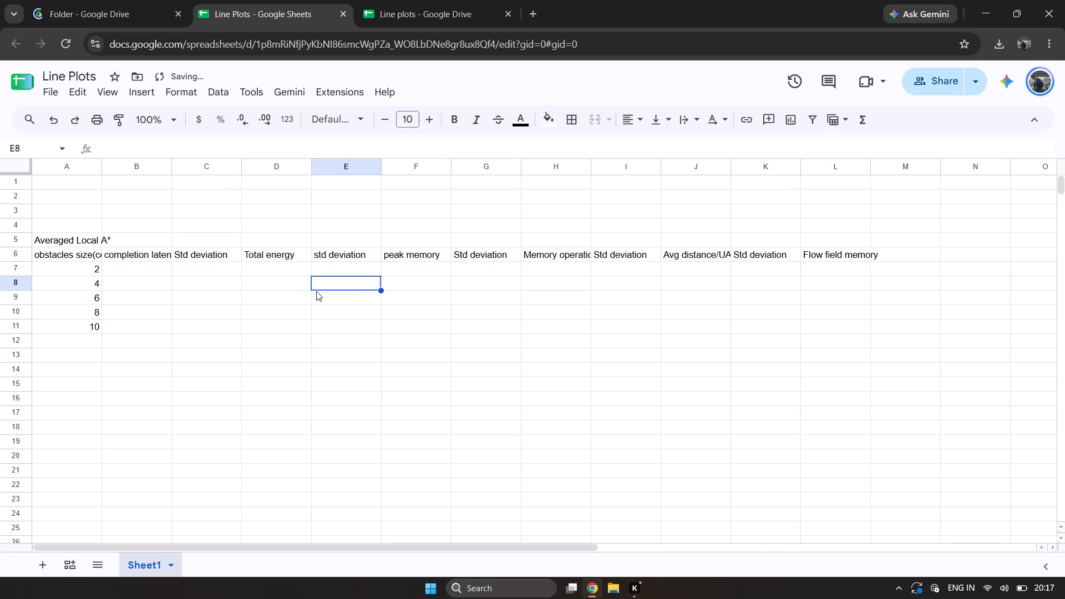
Close the Test 3 Line plots spreadsheet and open the one in Small Env's 8D Test 1(Varying No. of UAVs) folder.
{"action": "left_click", "coordinate": [509, 11]}
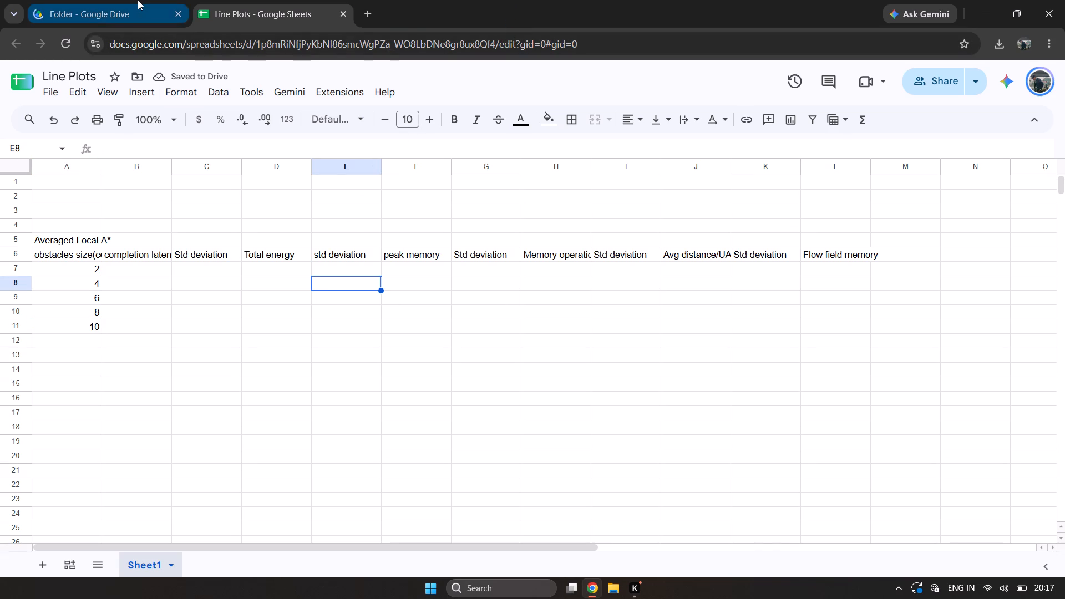
{"action": "left_click", "coordinate": [138, 0]}
{"action": "left_click", "coordinate": [6, 37]}
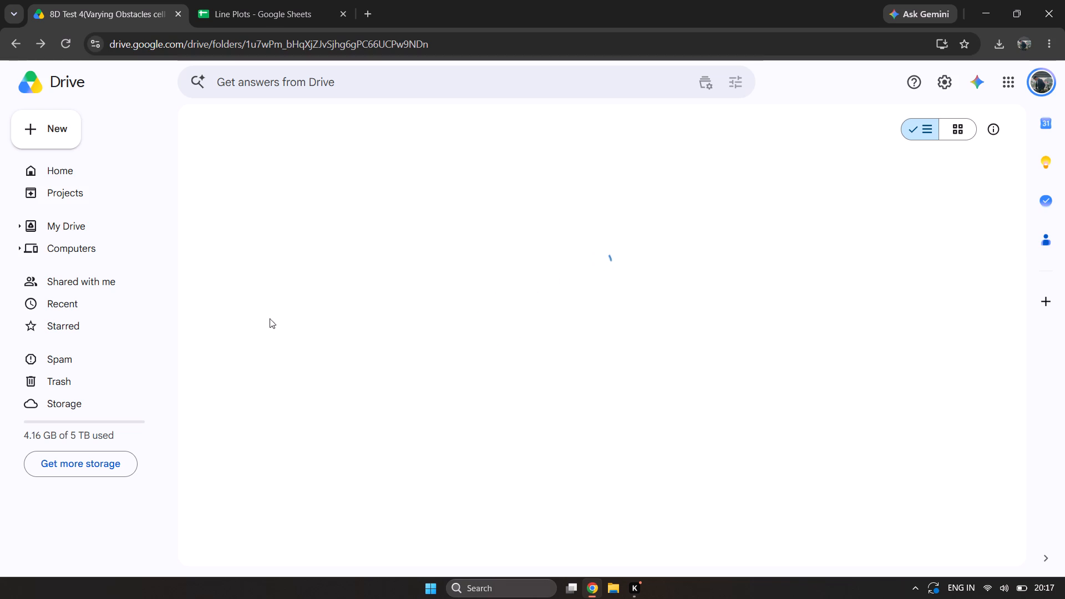
{"action": "scroll", "coordinate": [37, 304], "scroll_direction": "right", "scroll_amount": 5}
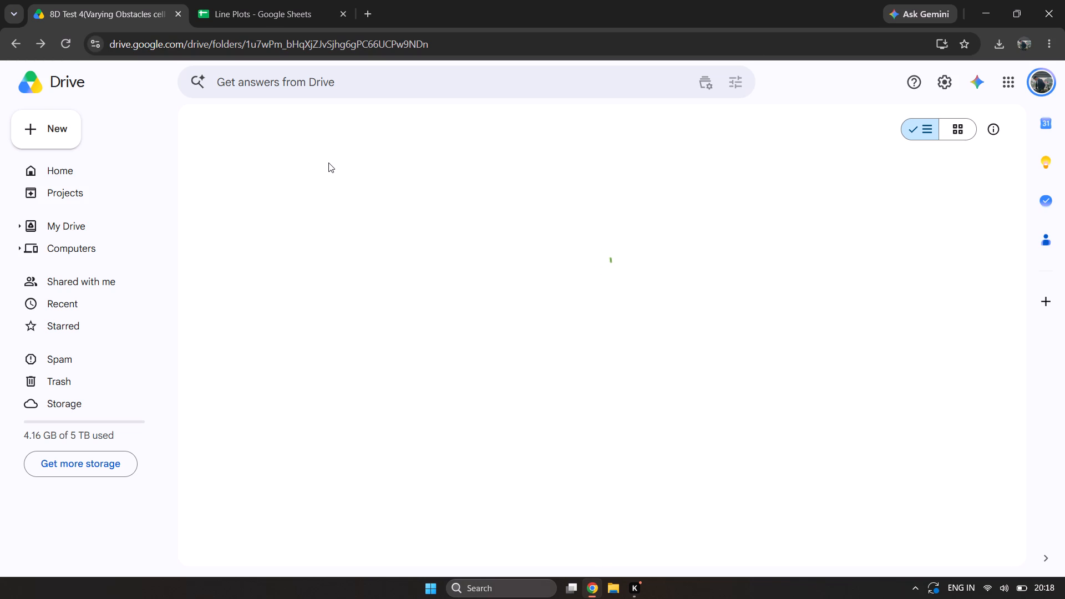
{"action": "left_click", "coordinate": [69, 50]}
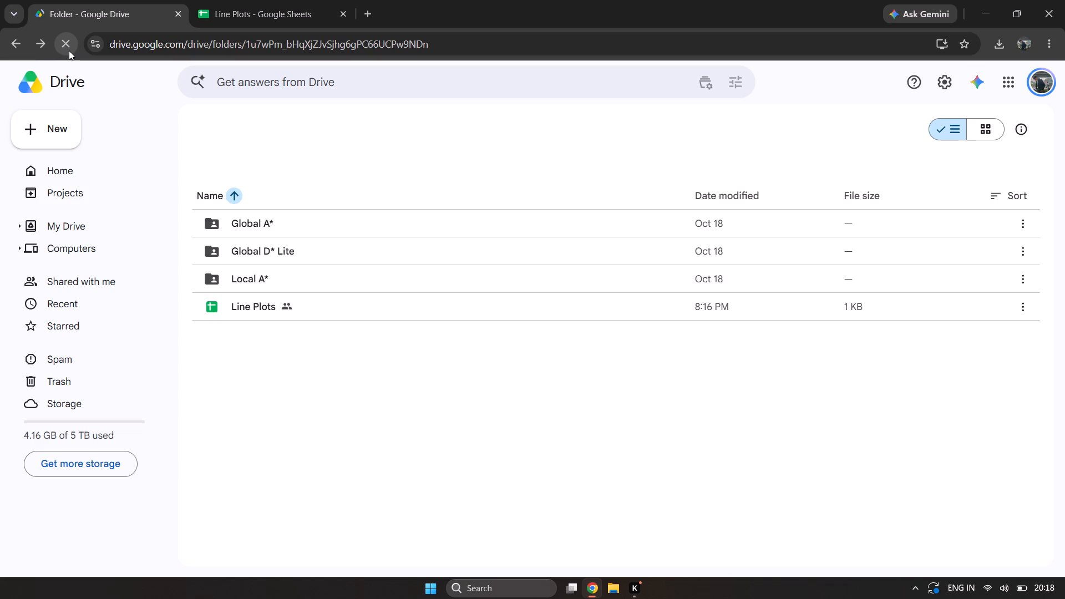
{"action": "left_click", "coordinate": [364, 143]}
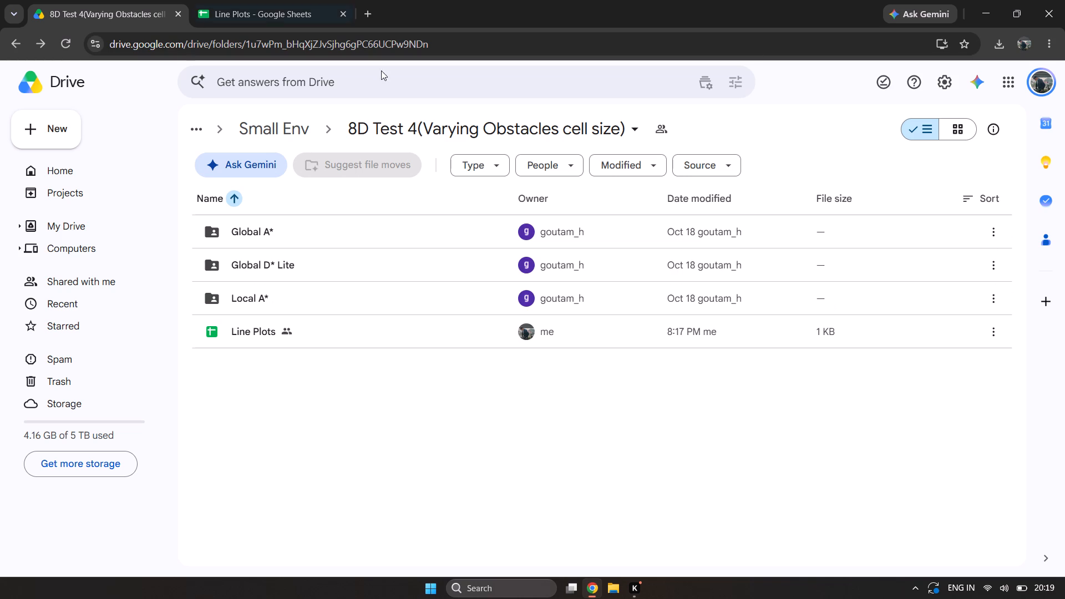
{"action": "left_click", "coordinate": [1, 45]}
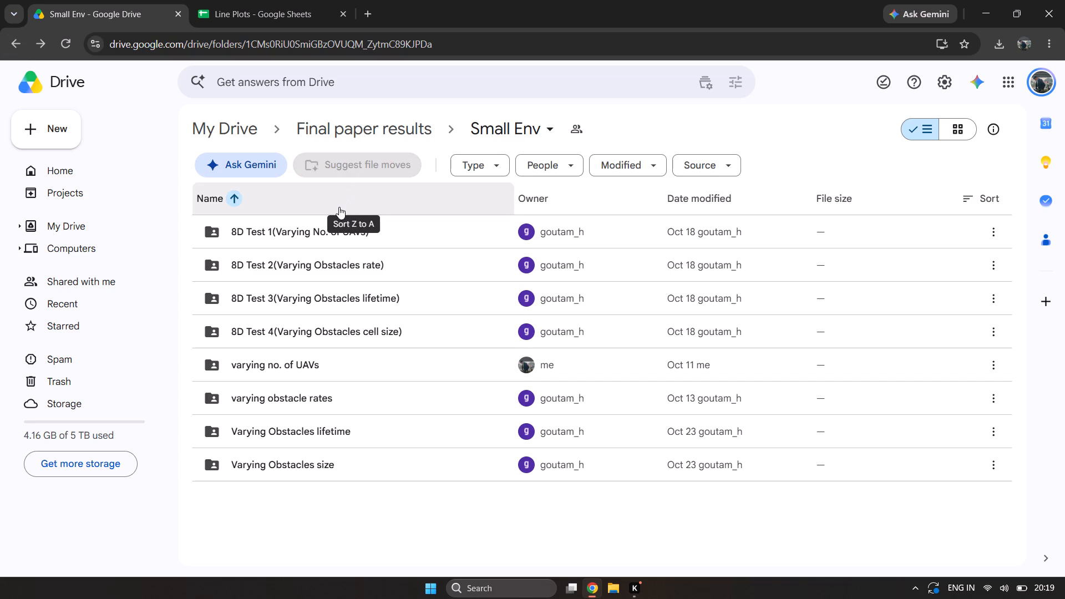
{"action": "double_click", "coordinate": [303, 225]}
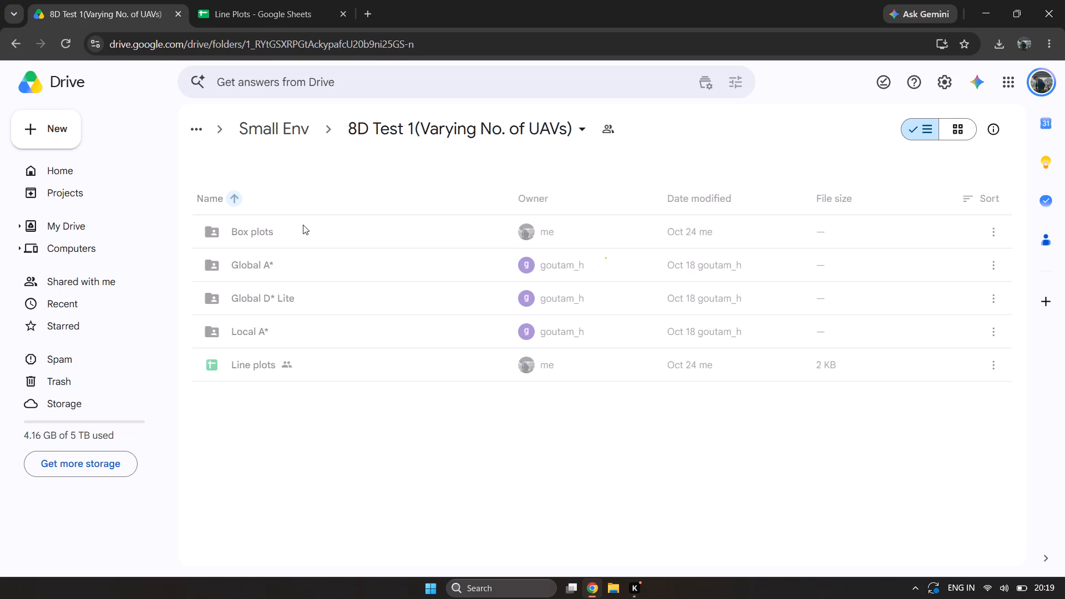
{"action": "double_click", "coordinate": [282, 358]}
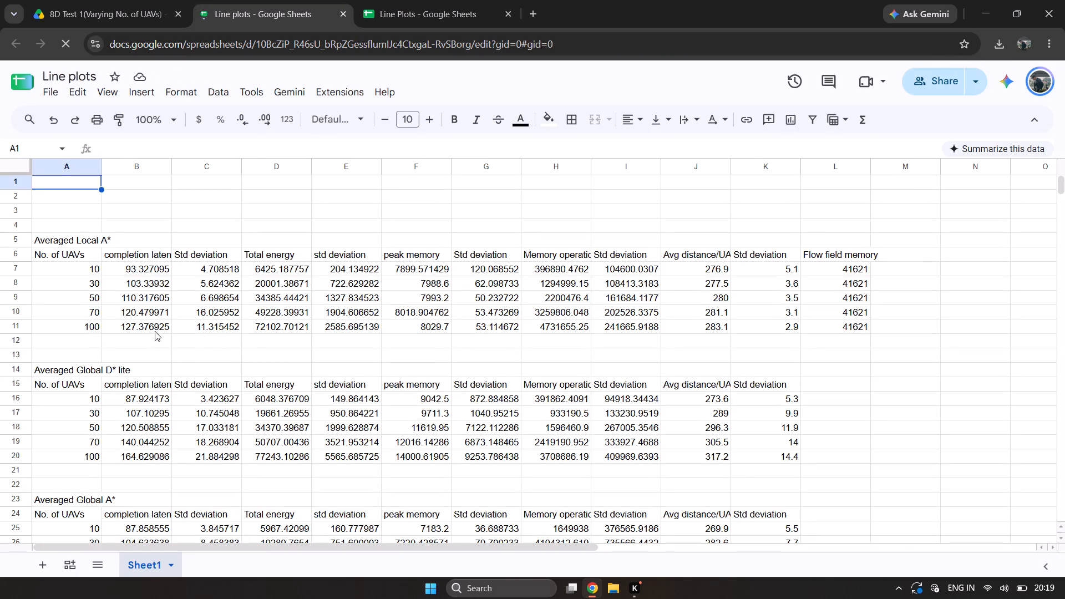
Copy the Averaged Local A* results for 100 UAVs (B11:L11) from the Test 1 spreadsheet into the size 2 row at B7 of the new spreadsheet.
{"action": "left_click_drag", "start_coordinate": [141, 326], "coordinate": [153, 326]}
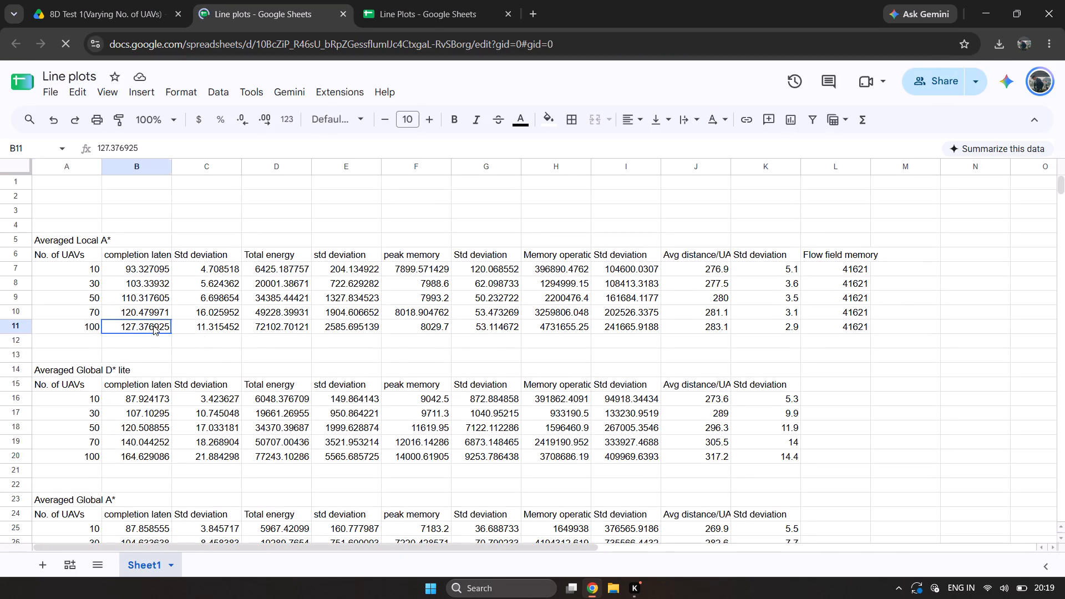
{"action": "left_click_drag", "start_coordinate": [153, 326], "coordinate": [834, 334]}
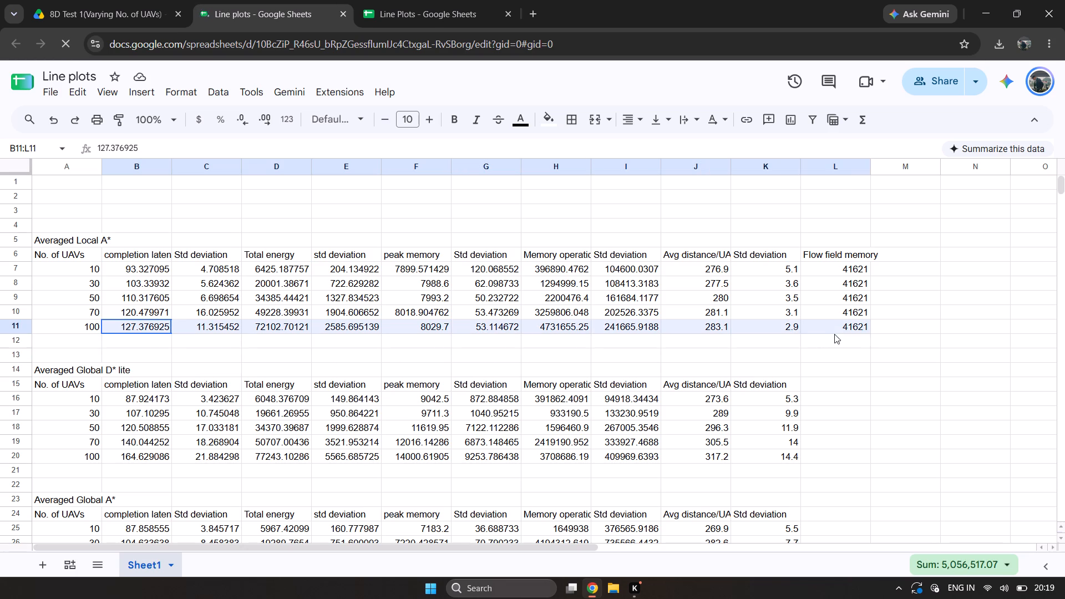
{"action": "left_click_drag", "start_coordinate": [834, 334], "coordinate": [844, 329]}
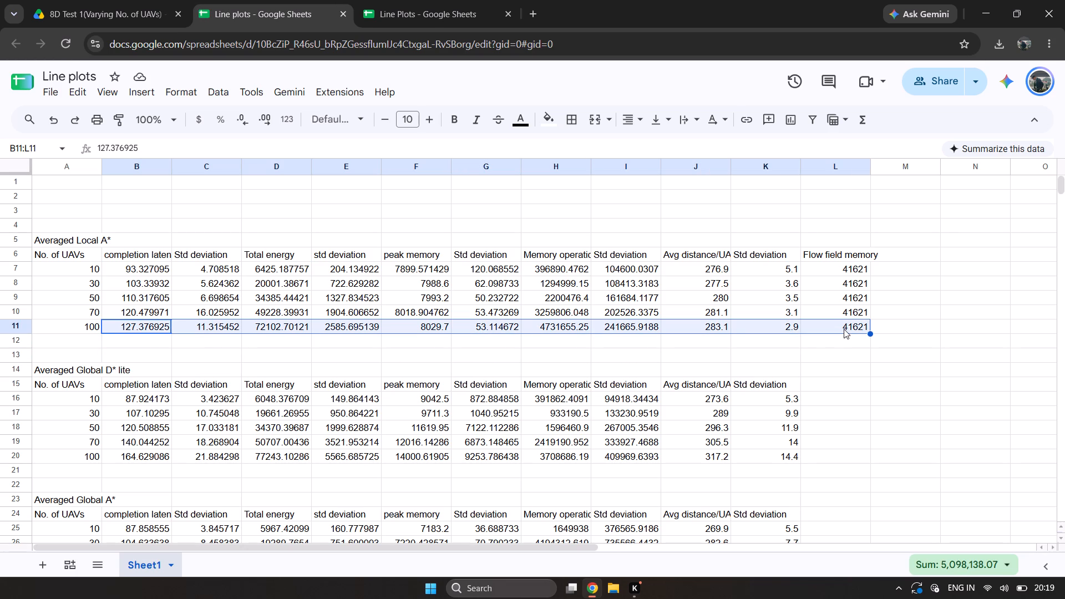
{"action": "key", "text": "ctrl+c"}
{"action": "left_click", "coordinate": [491, 0]}
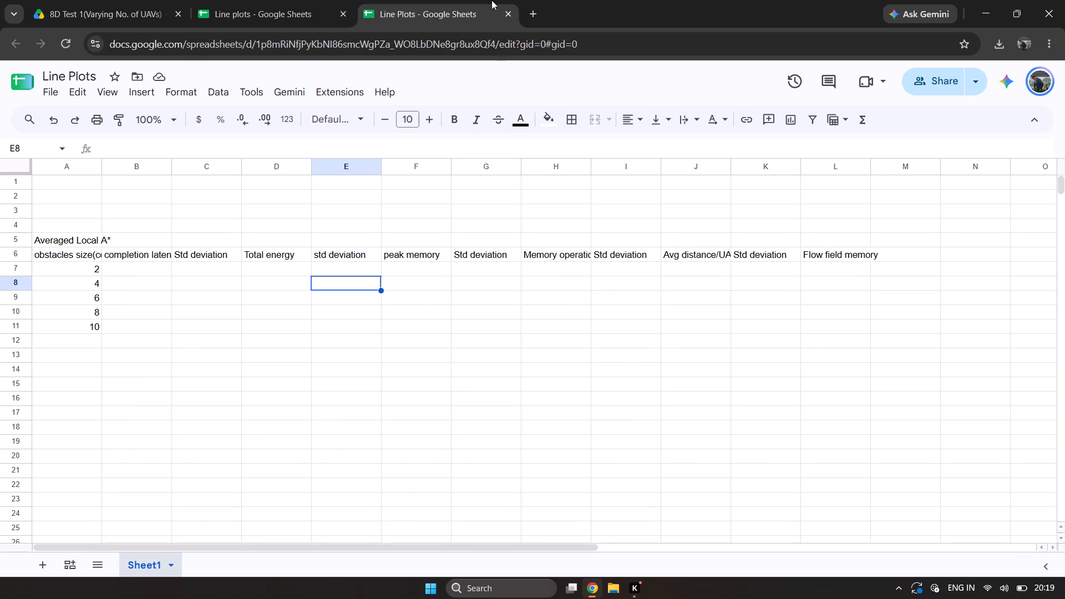
{"action": "left_click", "coordinate": [163, 268]}
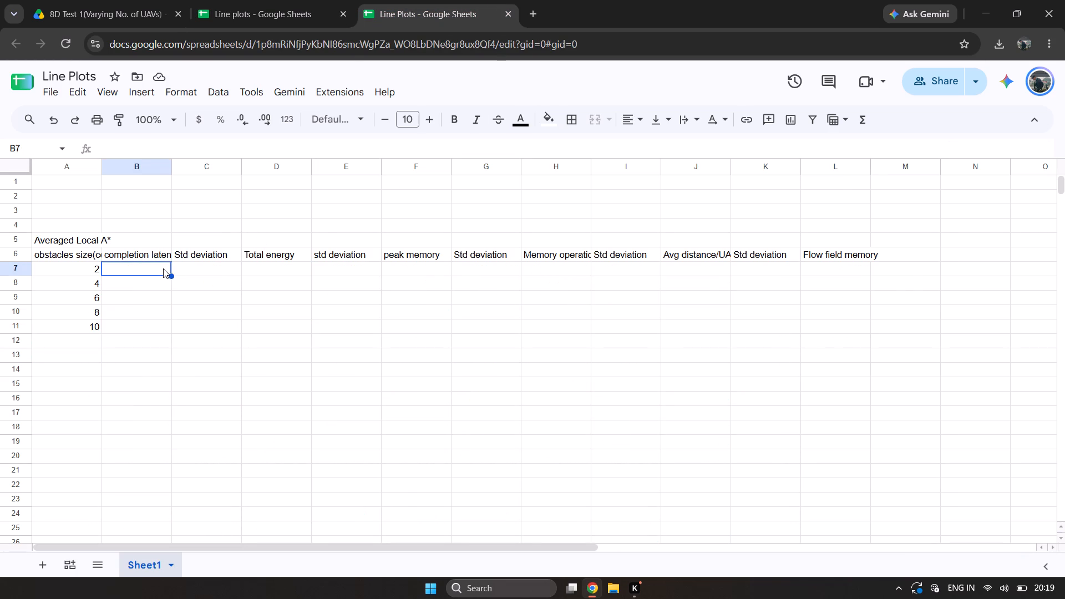
{"action": "key", "text": "ctrl+v"}
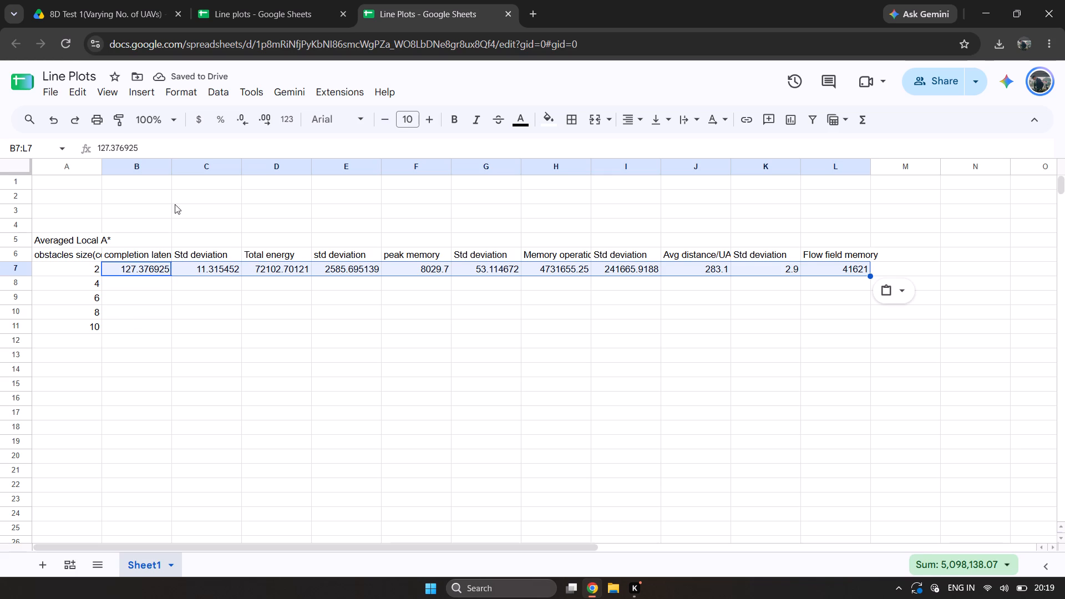
Return to the Test 1 Line plots spreadsheet.
{"action": "left_click", "coordinate": [205, 0]}
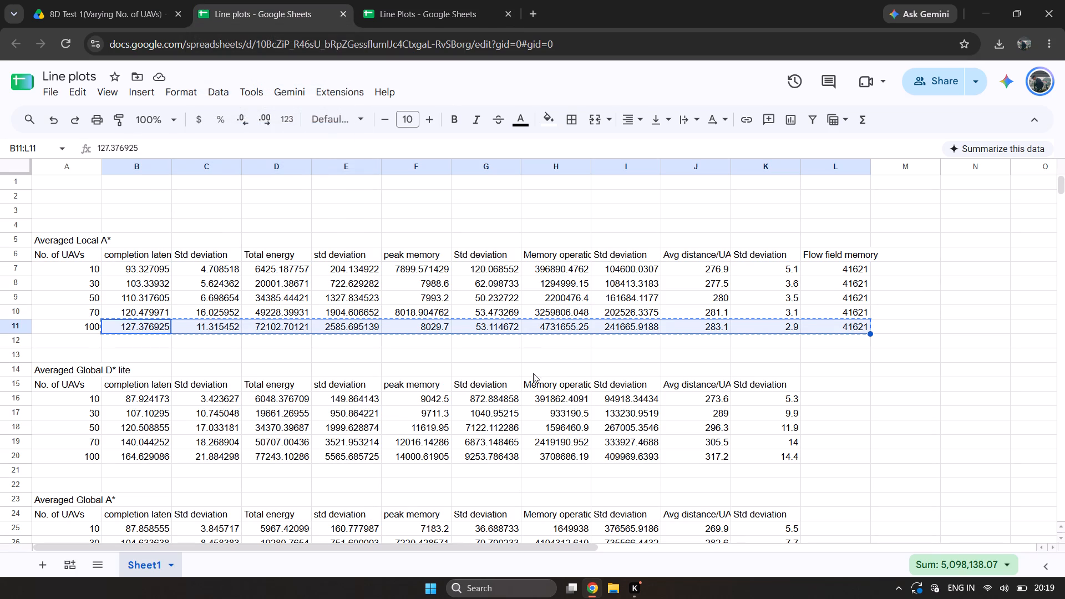
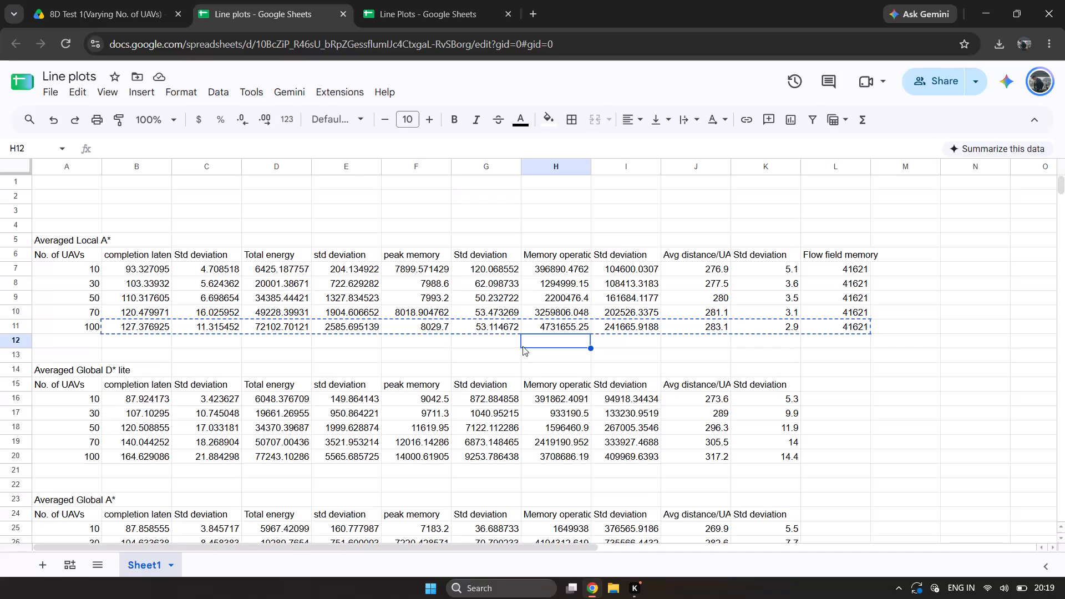
Compare the pasted size 2 row with the Test 1 Line plots spreadsheet, and close the Test 1 spreadsheet.
{"action": "left_click", "coordinate": [417, 0]}
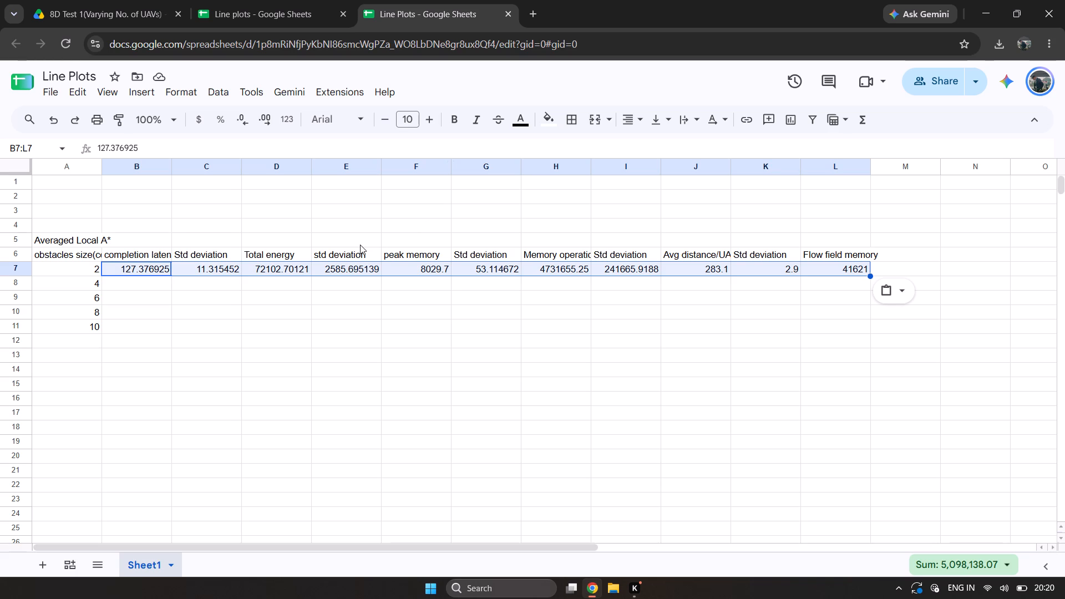
{"action": "left_click", "coordinate": [263, 21]}
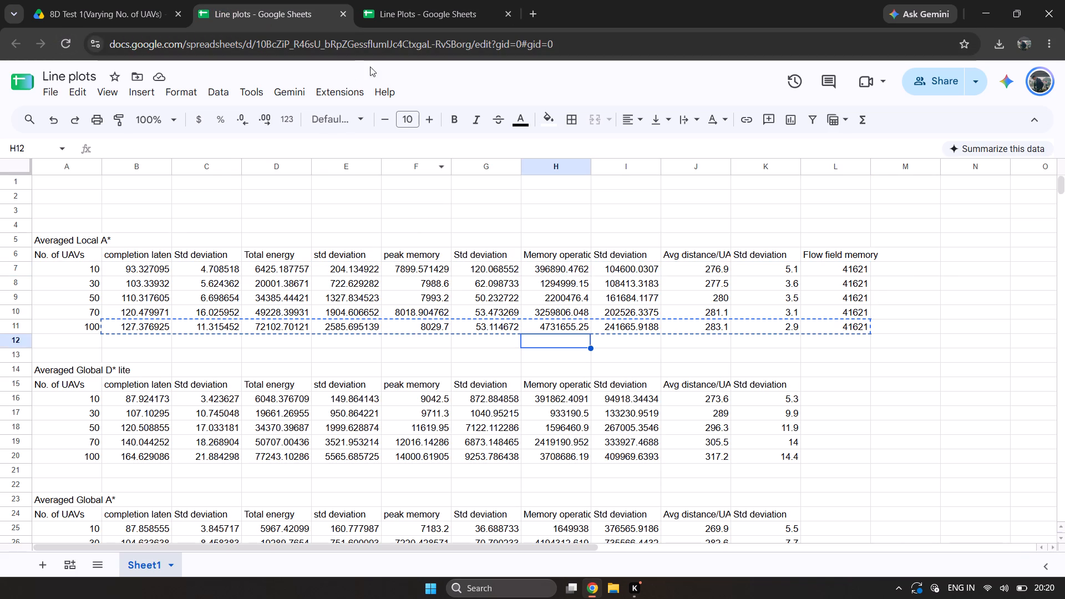
{"action": "left_click", "coordinate": [420, 21]}
{"action": "left_click", "coordinate": [307, 9]}
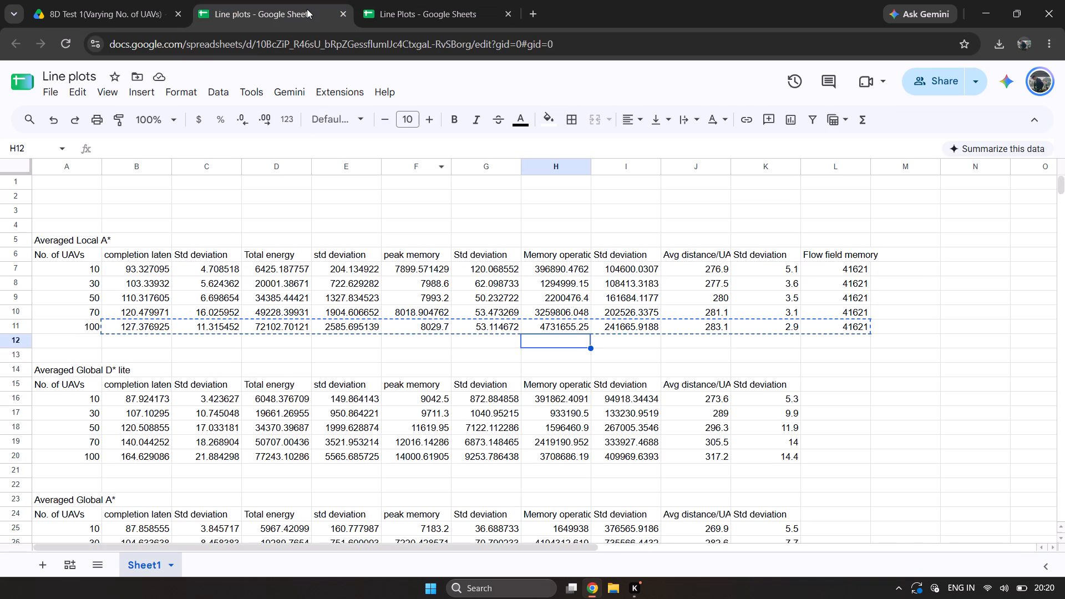
{"action": "left_click", "coordinate": [381, 12]}
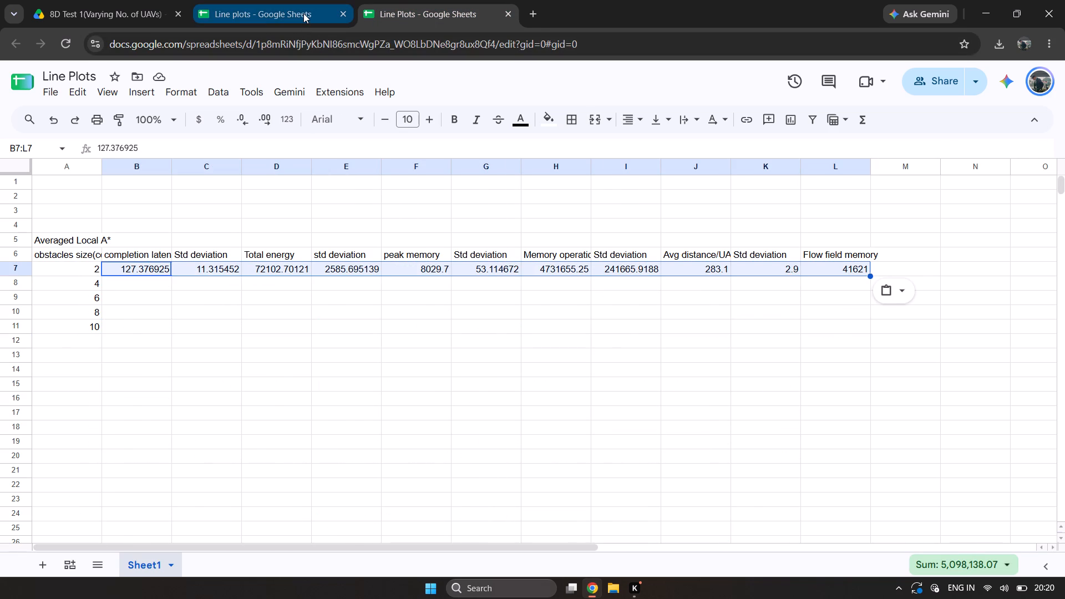
{"action": "left_click", "coordinate": [303, 13]}
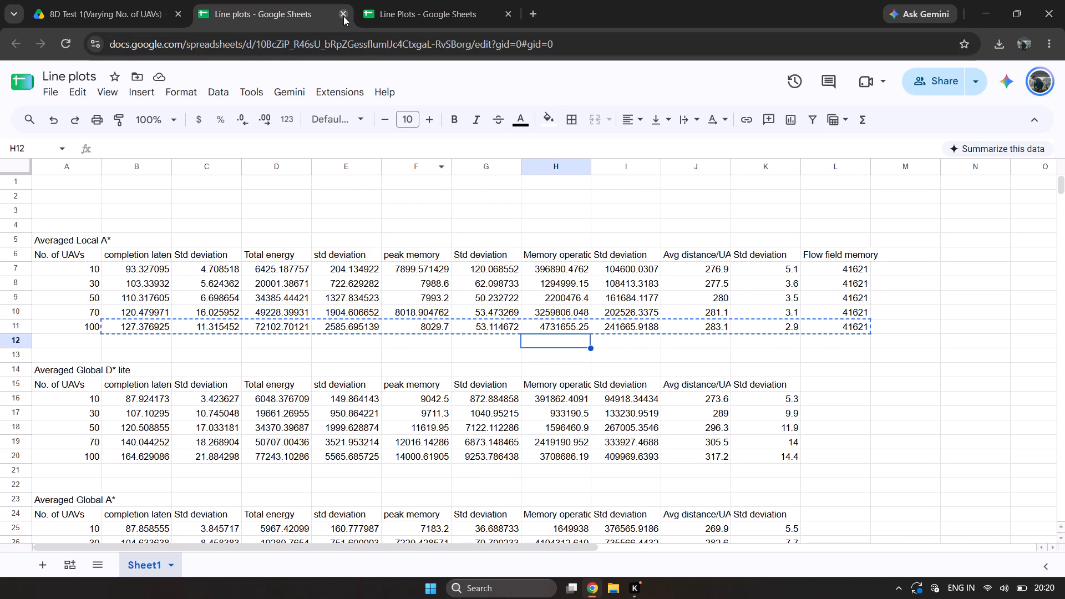
{"action": "left_click", "coordinate": [343, 16]}
Open the obstacle size 4 folder under Local A* in Small Env's 8D Test 4(Varying Obstacles cell size) folder in Drive.
{"action": "left_click", "coordinate": [141, 0]}
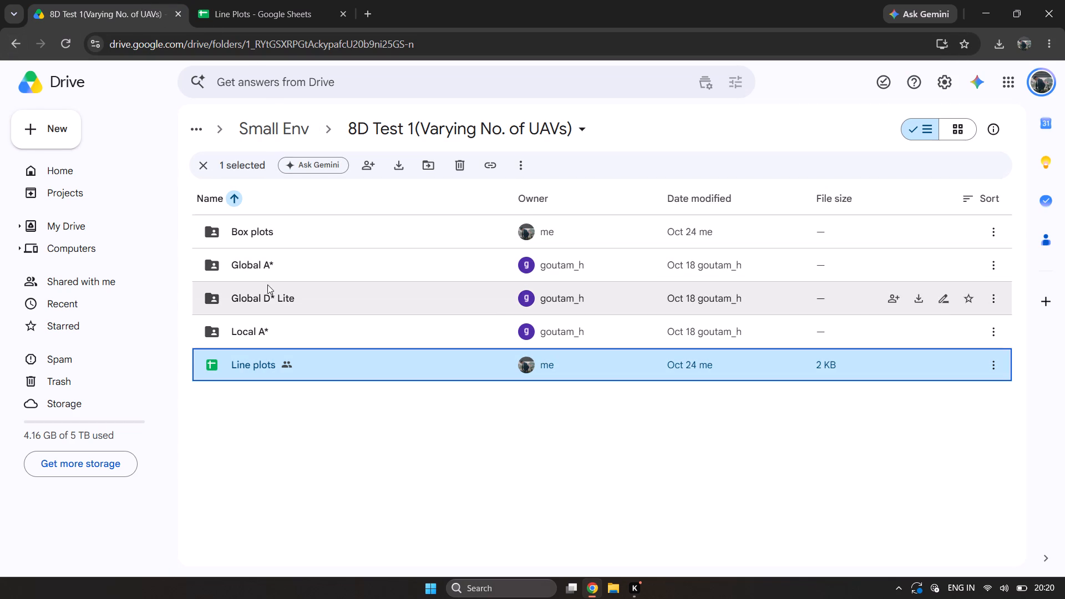
{"action": "double_click", "coordinate": [265, 321]}
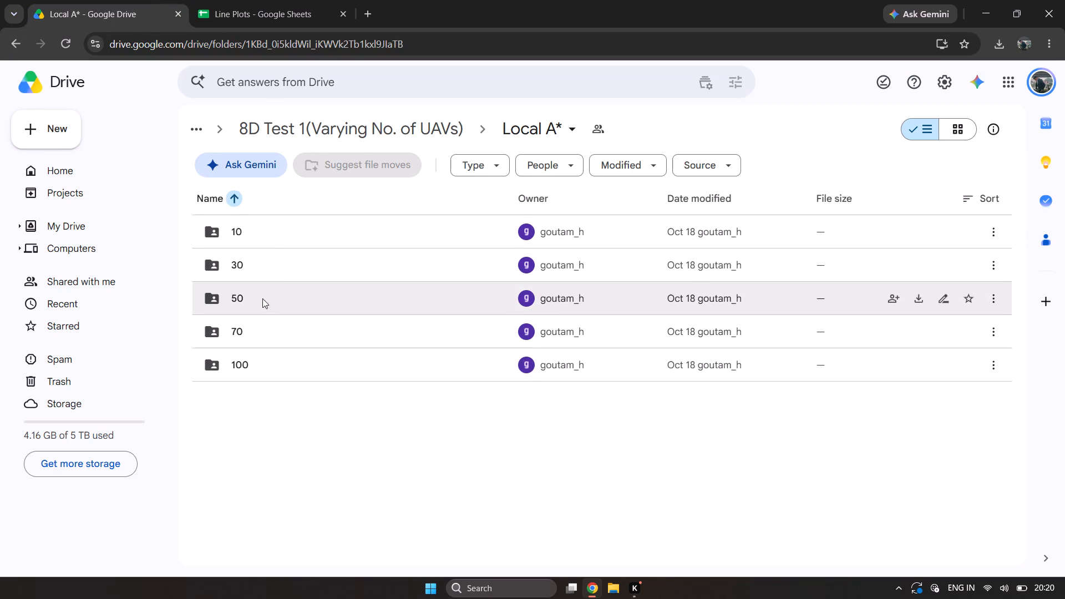
{"action": "left_click", "coordinate": [27, 46]}
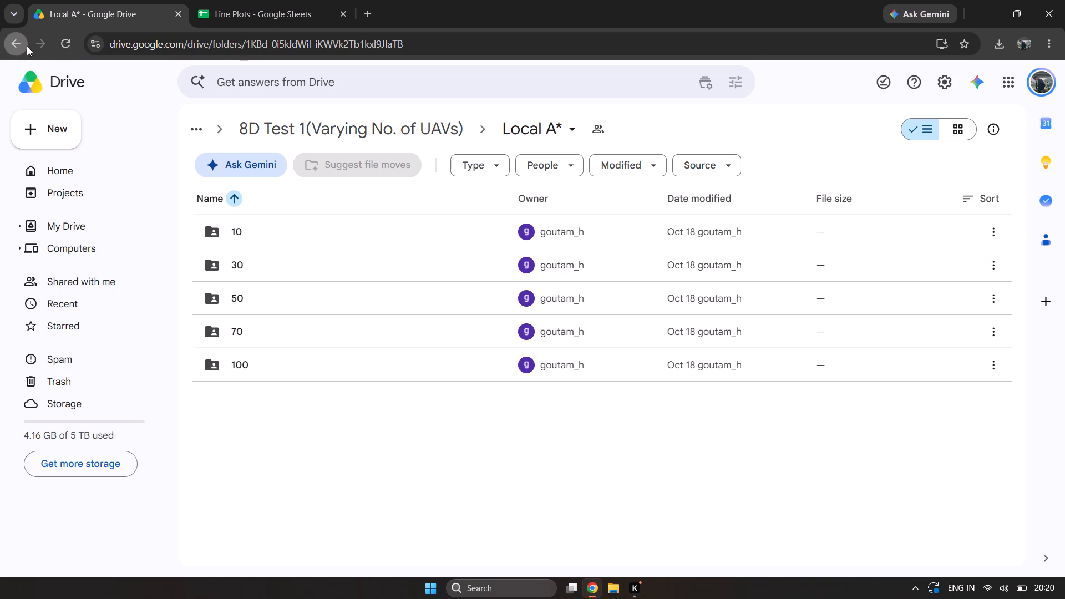
{"action": "left_click", "coordinate": [27, 46]}
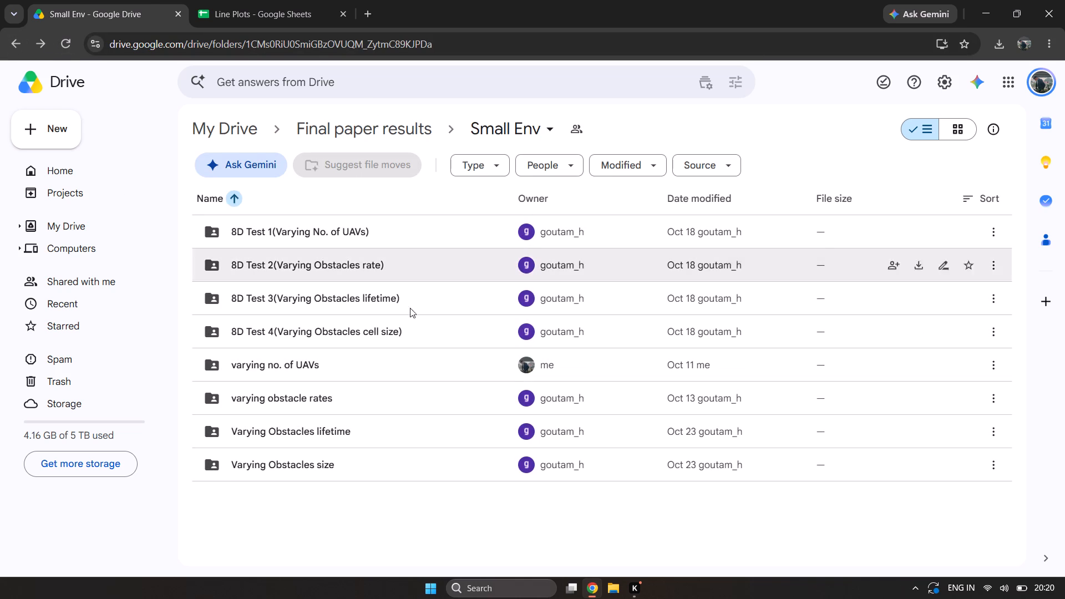
{"action": "double_click", "coordinate": [362, 327]}
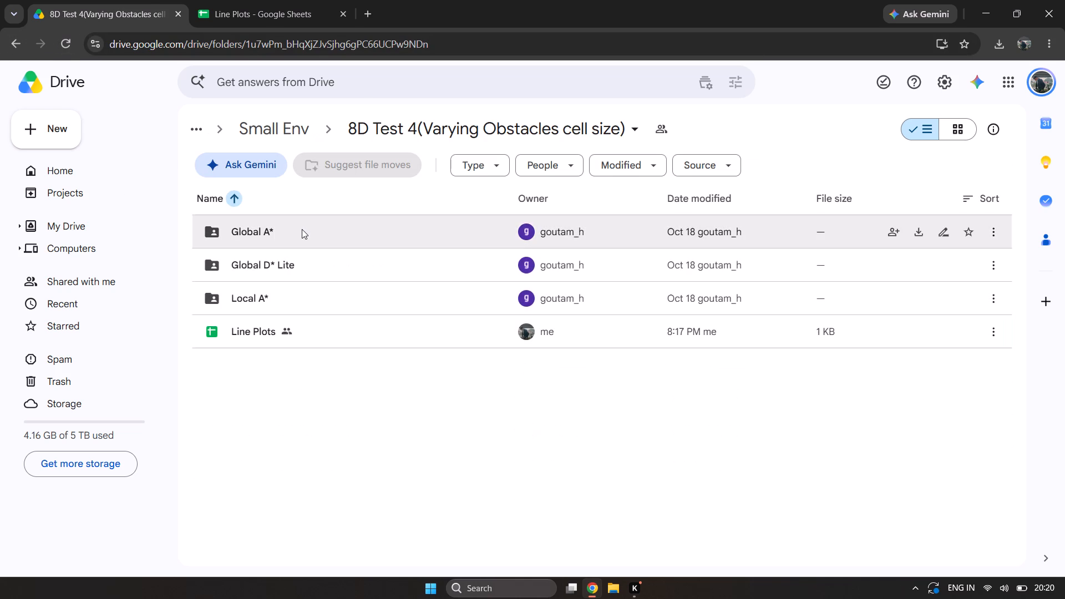
{"action": "double_click", "coordinate": [287, 306]}
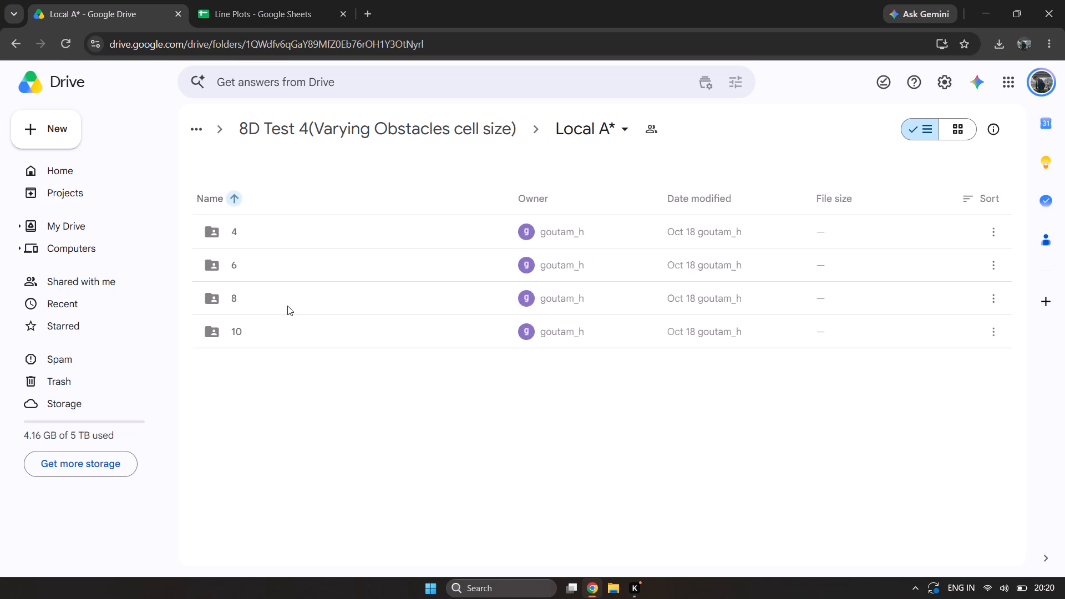
{"action": "double_click", "coordinate": [267, 245]}
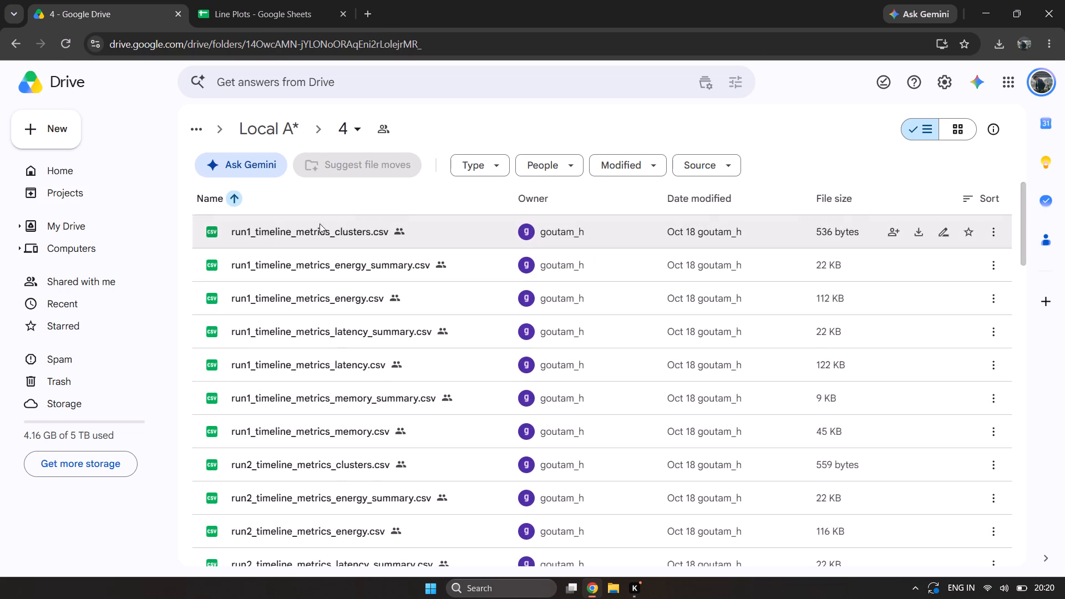
Find and open timeline_metrics_latency_summary_averaged.csv in the size 4 folder.
{"action": "scroll", "coordinate": [317, 346], "scroll_direction": "down", "scroll_amount": 11}
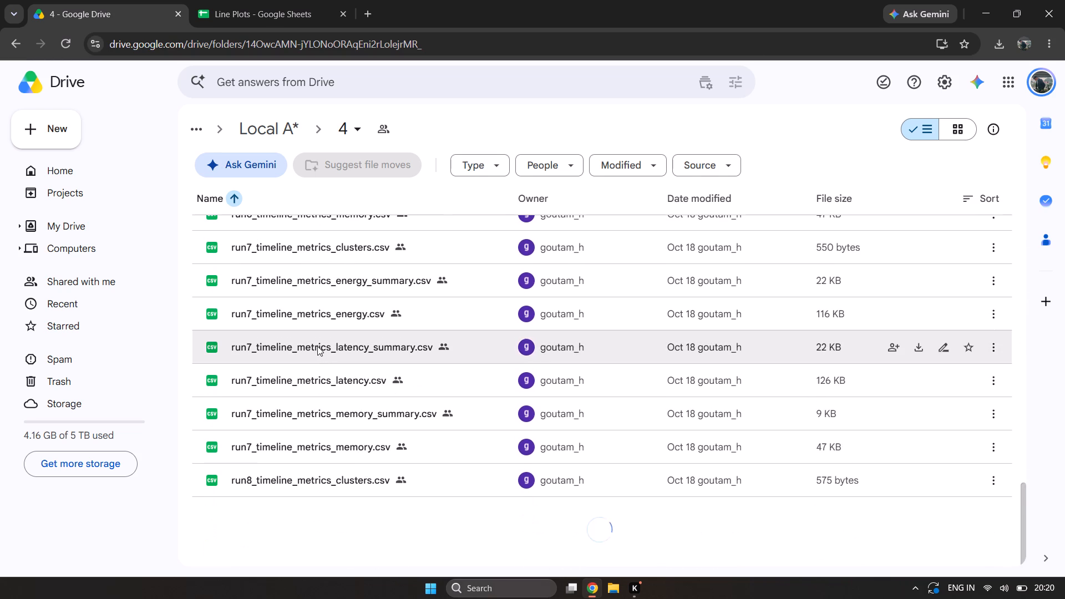
{"action": "scroll", "coordinate": [317, 346], "scroll_direction": "down", "scroll_amount": 8}
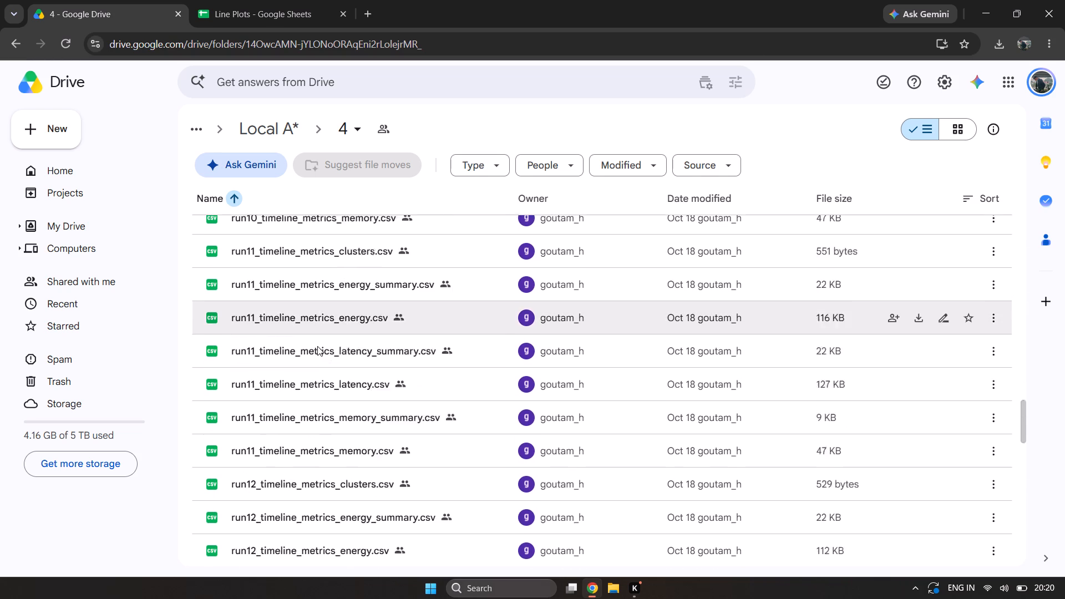
{"action": "scroll", "coordinate": [317, 346], "scroll_direction": "down", "scroll_amount": 10}
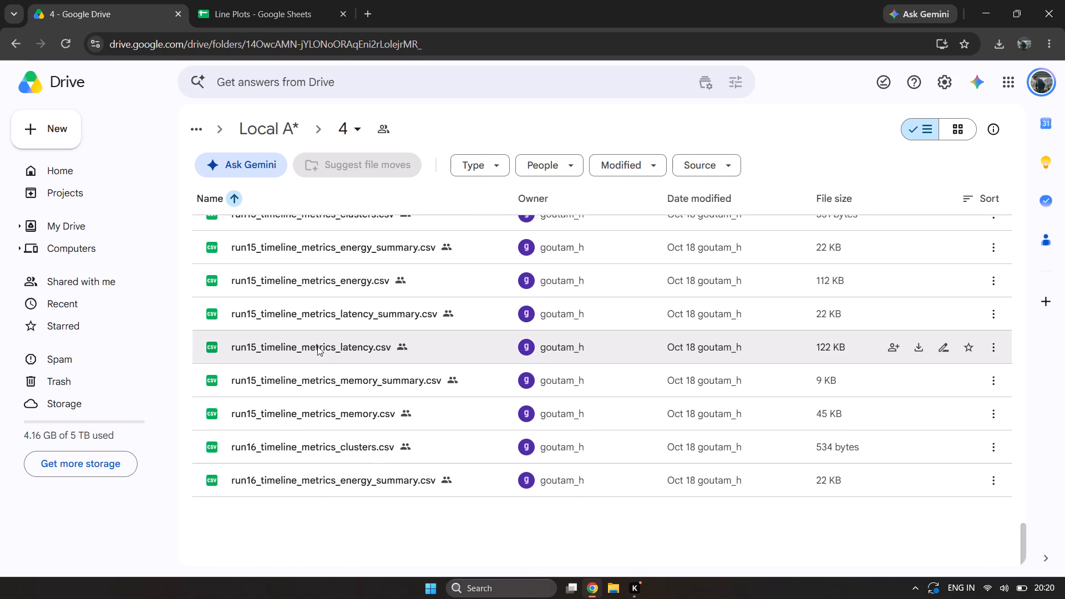
{"action": "scroll", "coordinate": [317, 346], "scroll_direction": "down", "scroll_amount": 10}
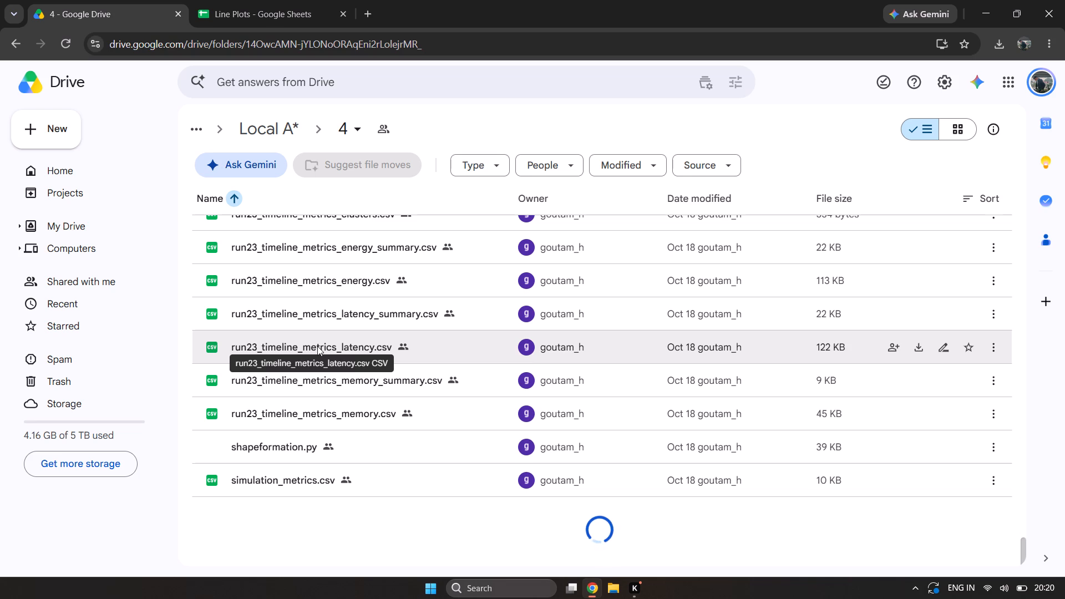
{"action": "scroll", "coordinate": [317, 346], "scroll_direction": "down", "scroll_amount": 12}
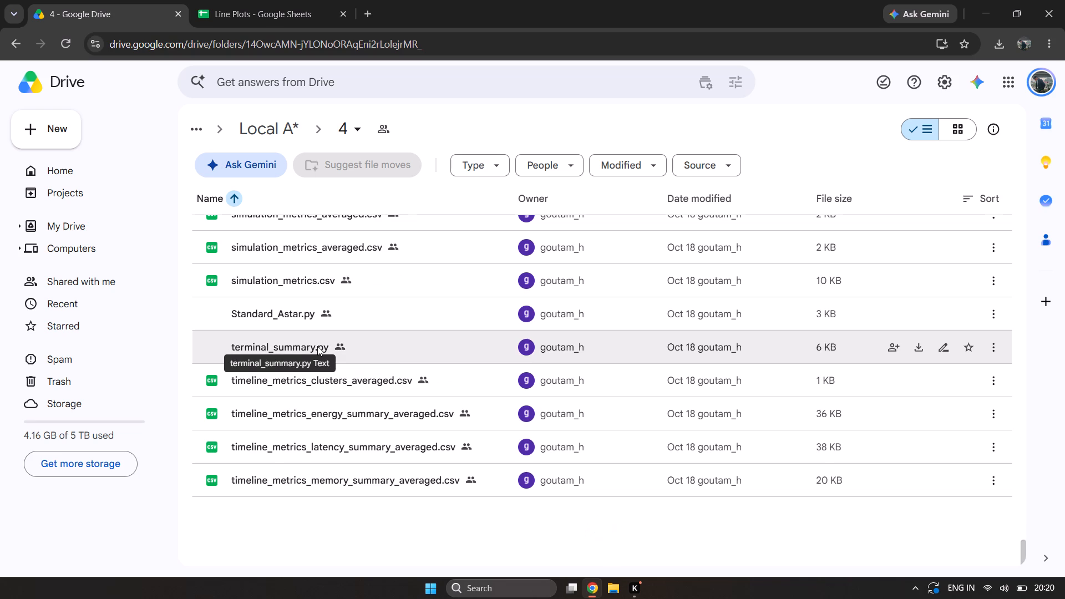
{"action": "double_click", "coordinate": [317, 438]}
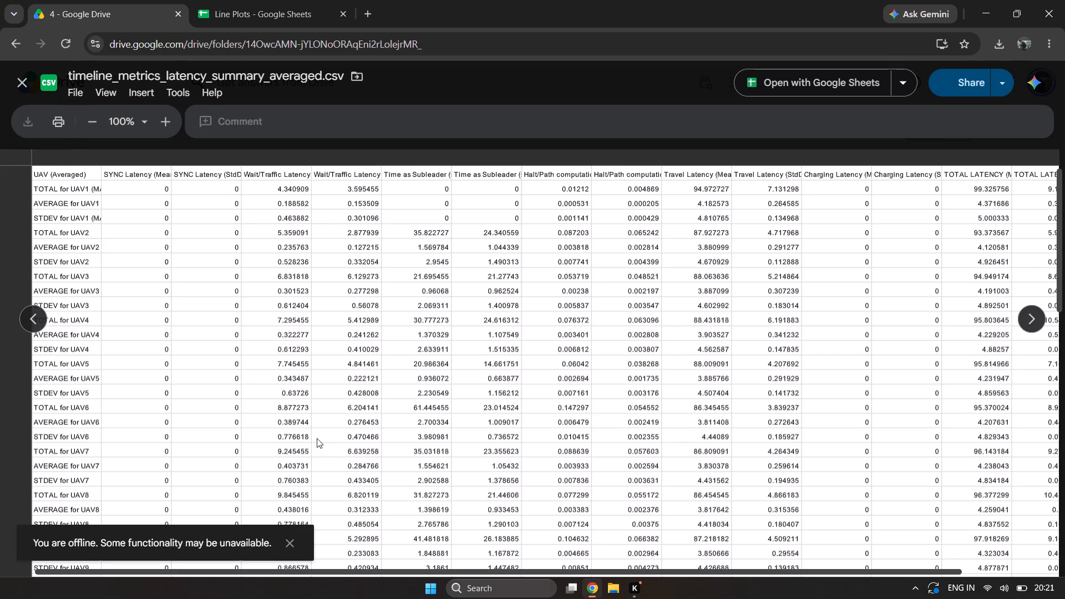
Copy the Max Individual Latency mean and deviation (B306:C306) from the latency summary into the size 4 row at B8 of Line Plots.
{"action": "scroll", "coordinate": [317, 438], "scroll_direction": "down", "scroll_amount": 16}
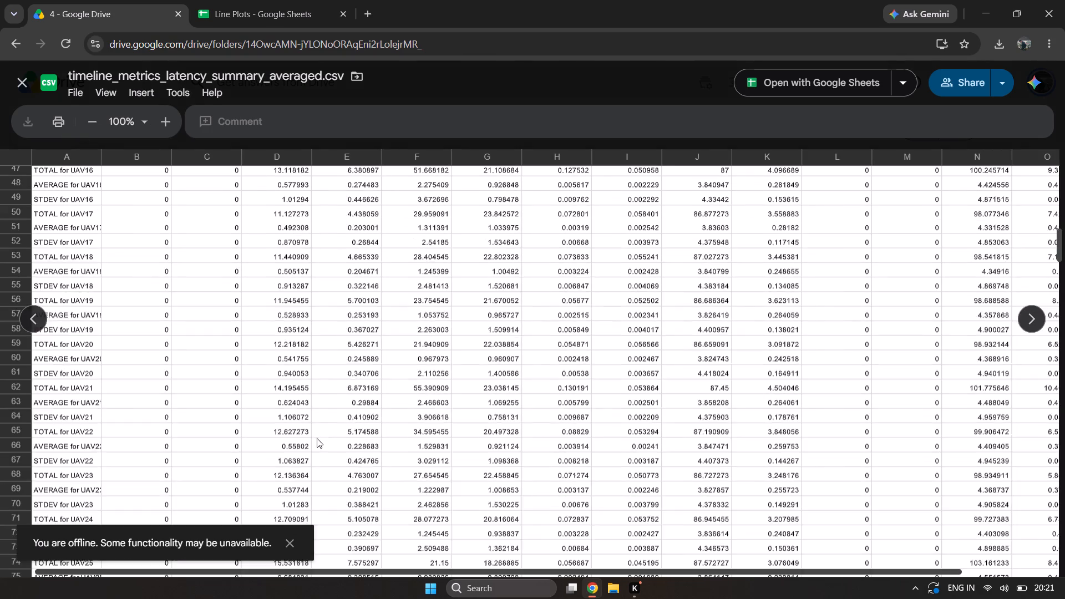
{"action": "scroll", "coordinate": [317, 438], "scroll_direction": "down", "scroll_amount": 15}
{"action": "scroll", "coordinate": [317, 438], "scroll_direction": "down", "scroll_amount": 6}
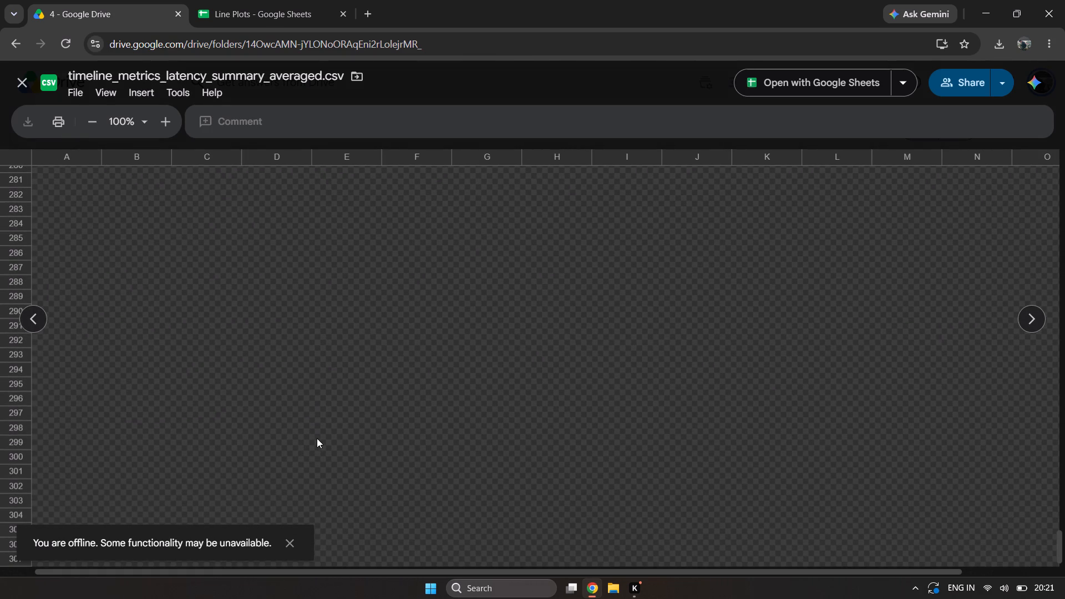
{"action": "left_click", "coordinate": [292, 549]}
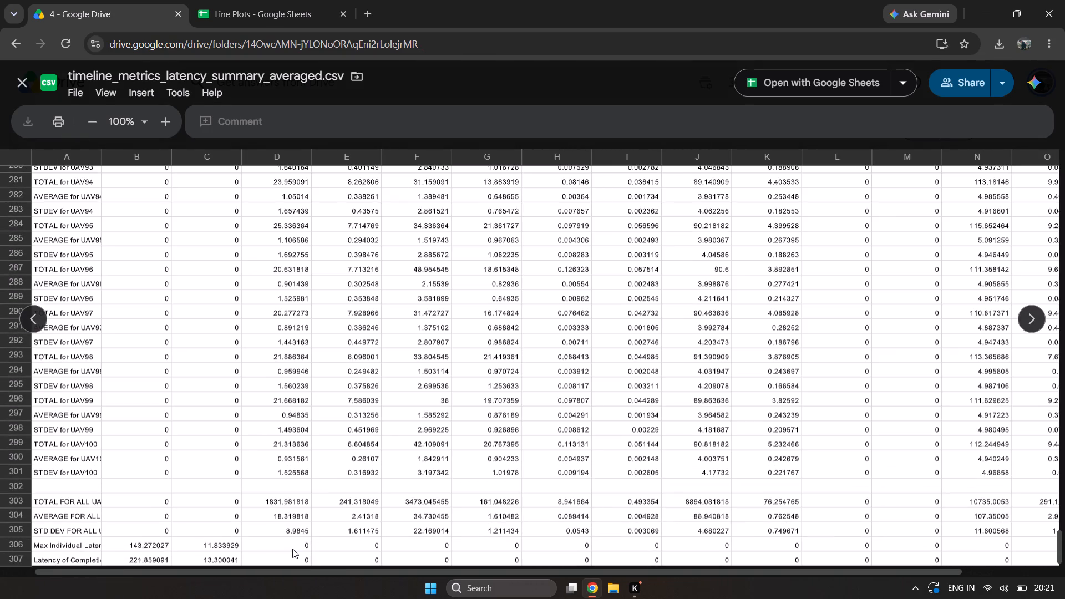
{"action": "left_click_drag", "start_coordinate": [142, 544], "coordinate": [190, 541]}
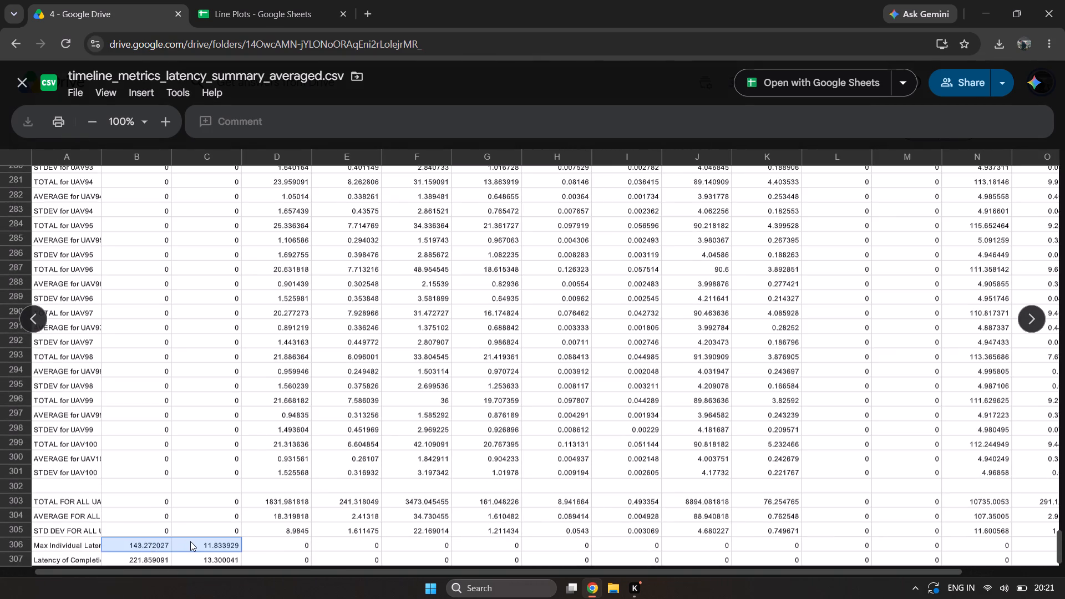
{"action": "key", "text": "ctrl+c"}
{"action": "left_click", "coordinate": [282, 0]}
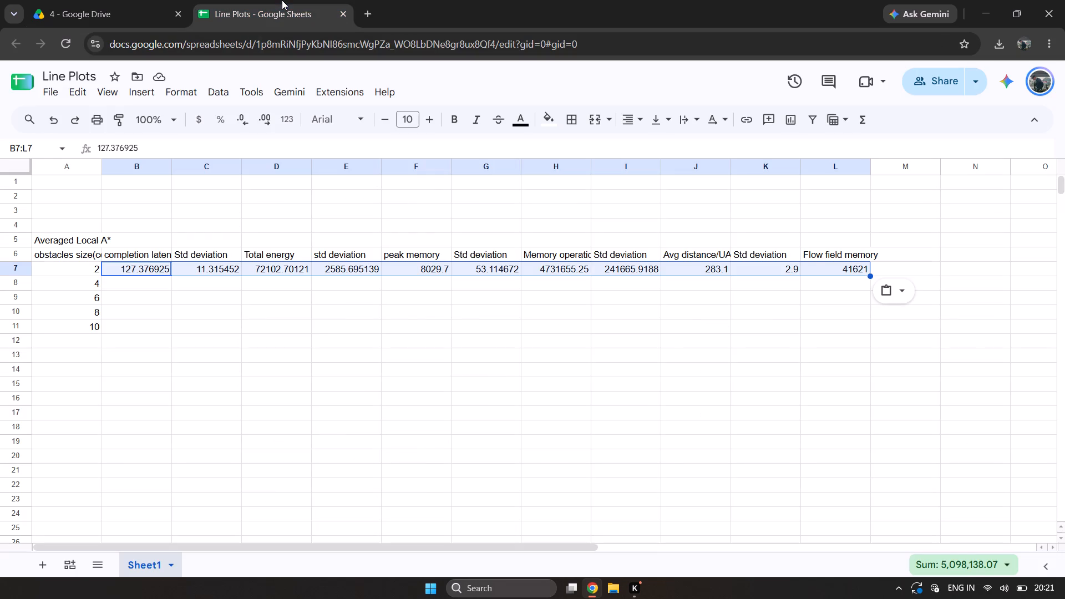
{"action": "left_click", "coordinate": [164, 280]}
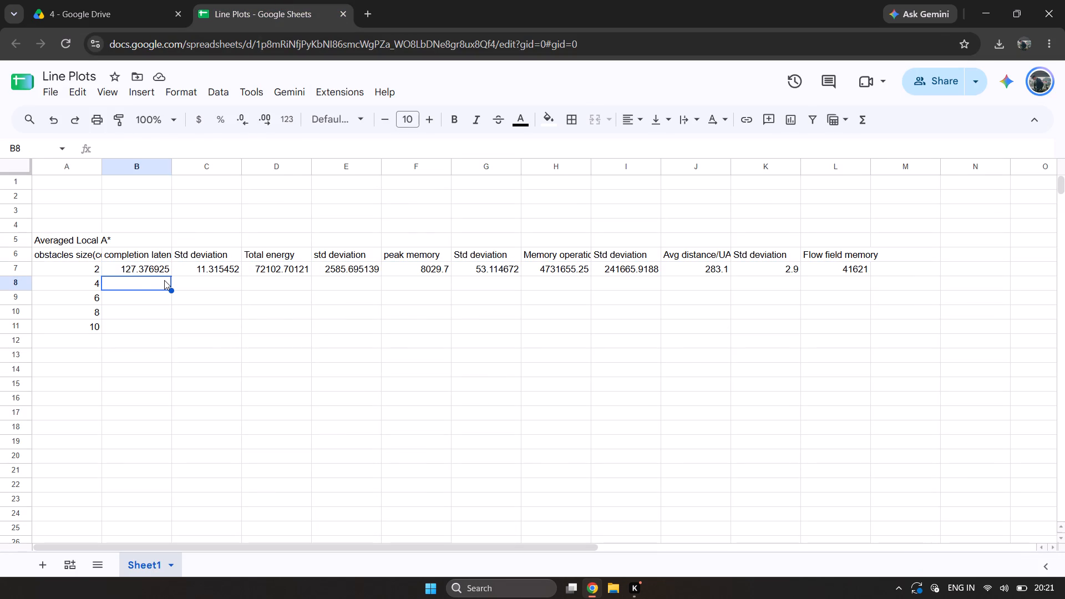
{"action": "key", "text": "ctrl+v"}
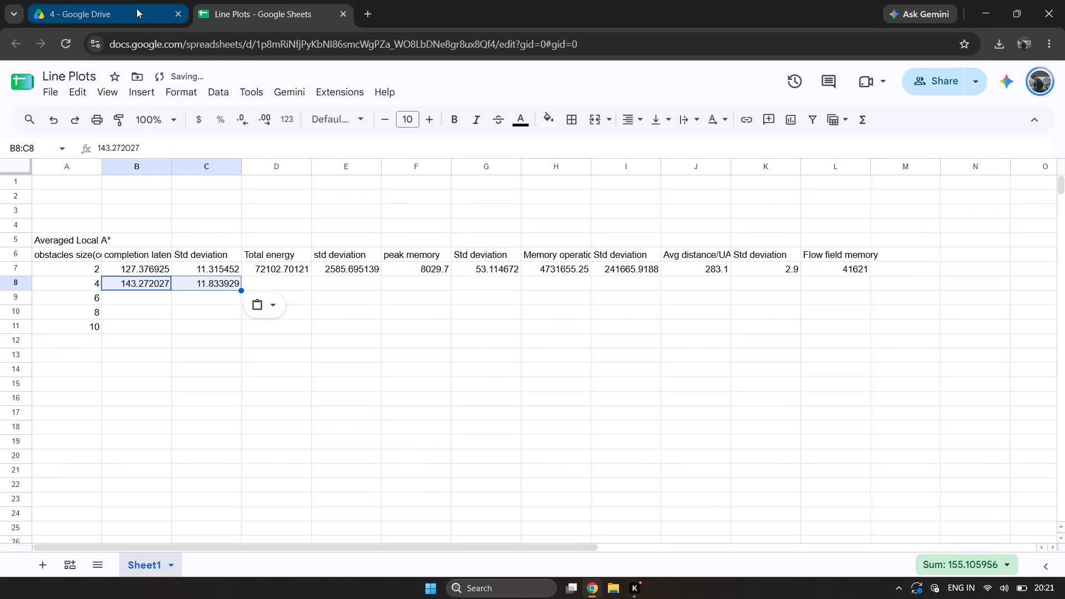
Return to the size 4 folder in Drive and close the timeline_metrics_latency_summary_averaged.csv preview.
{"action": "left_click", "coordinate": [136, 8]}
{"action": "left_click", "coordinate": [24, 70]}
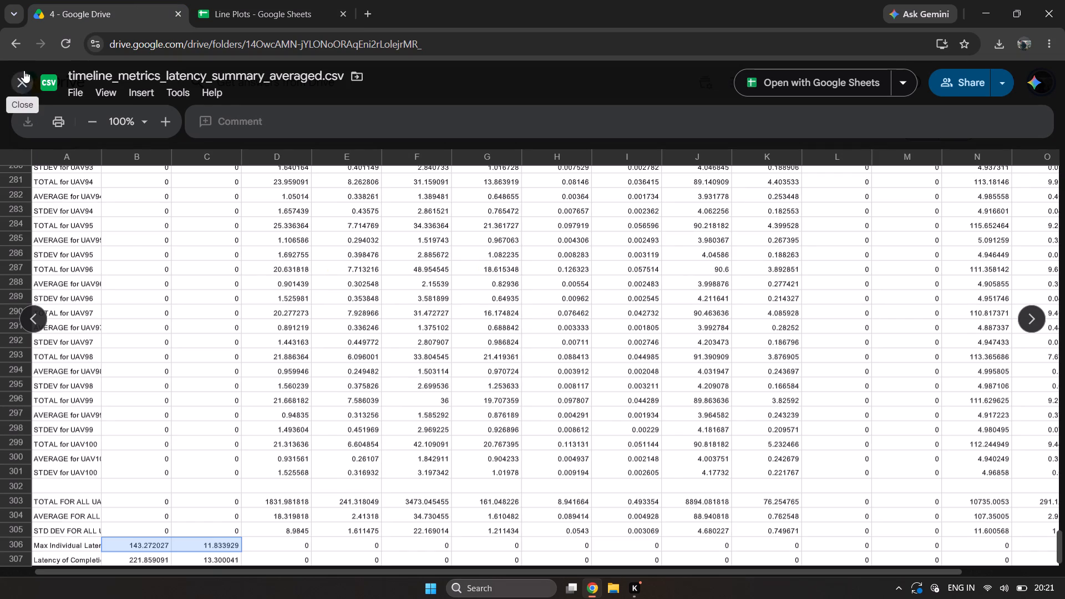
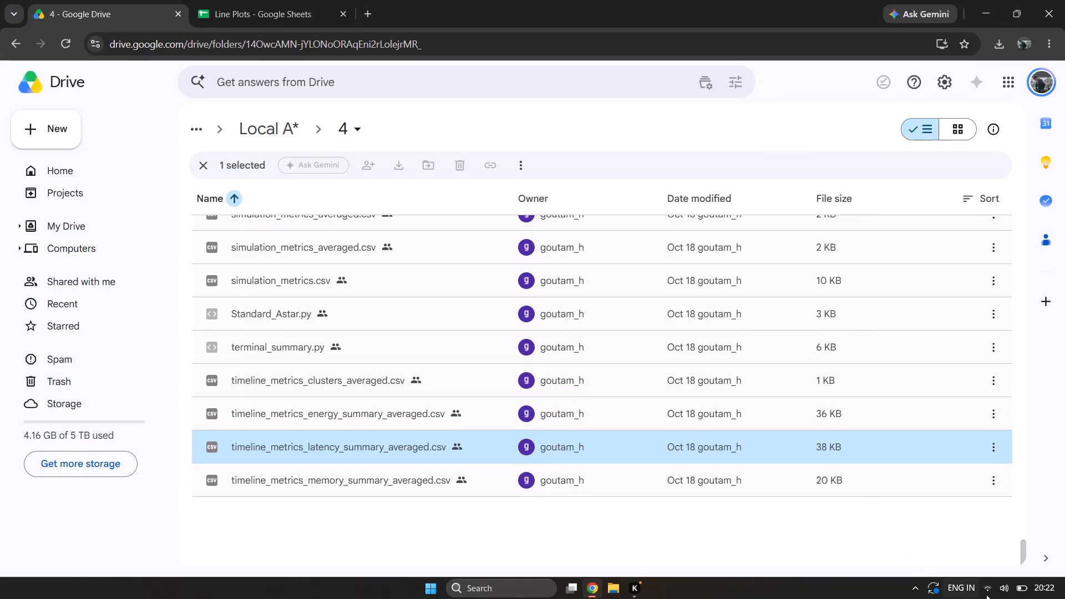
Check the computer's Wi-Fi connection status among the available Windows networks, and return to the Drive folder.
{"action": "left_click", "coordinate": [996, 596]}
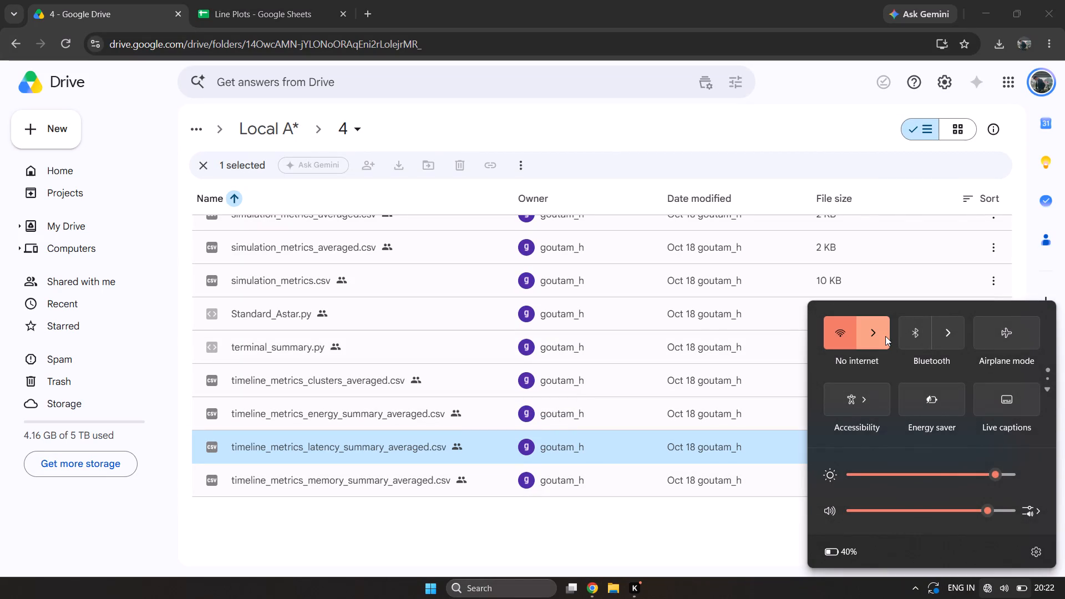
{"action": "left_click", "coordinate": [885, 336]}
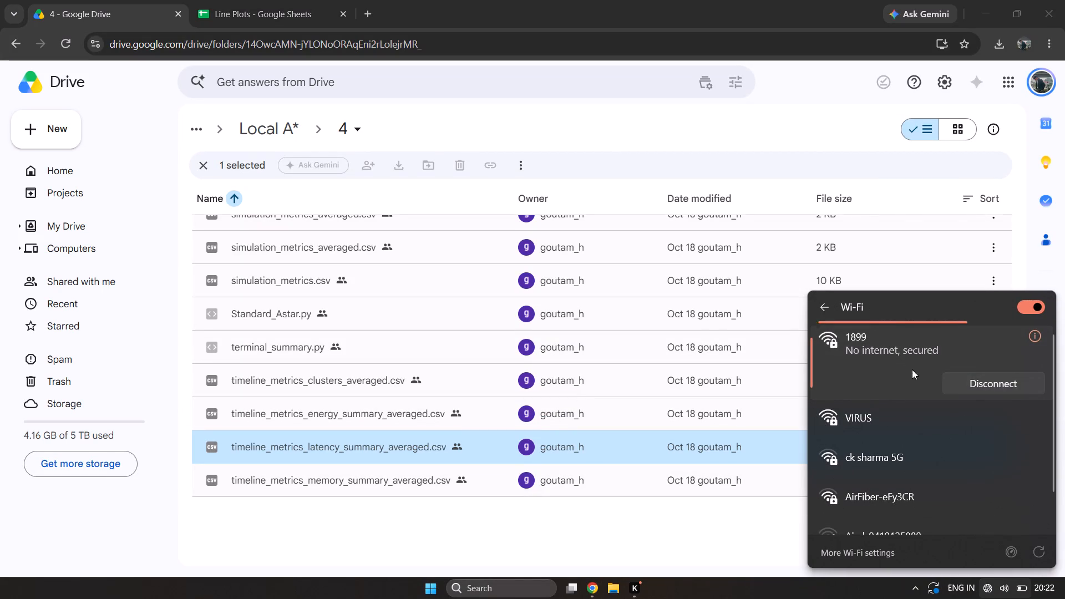
{"action": "left_click", "coordinate": [907, 348]}
{"action": "left_click", "coordinate": [1001, 598]}
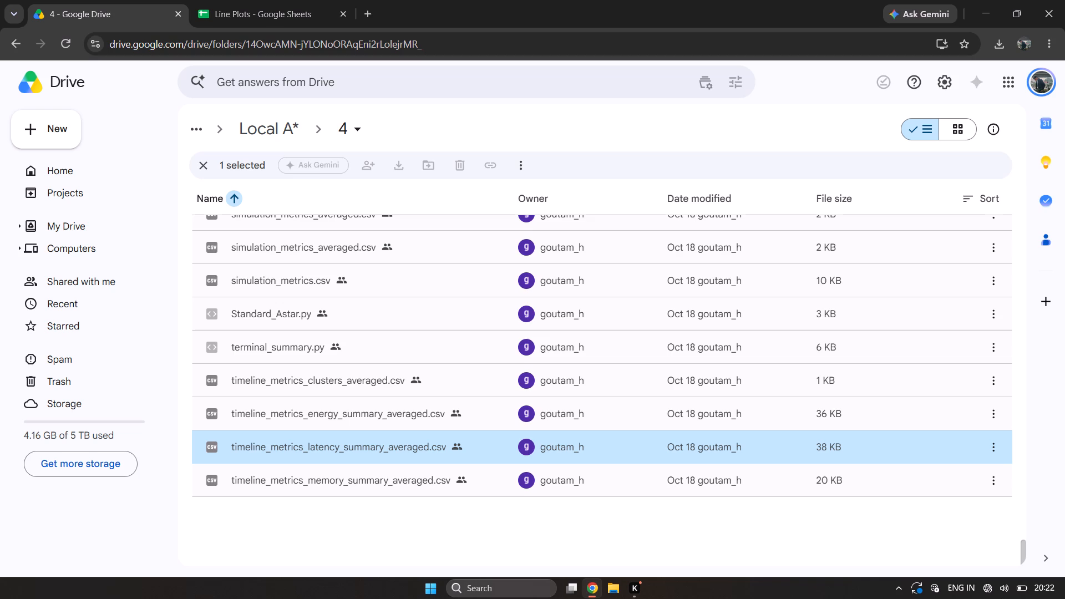
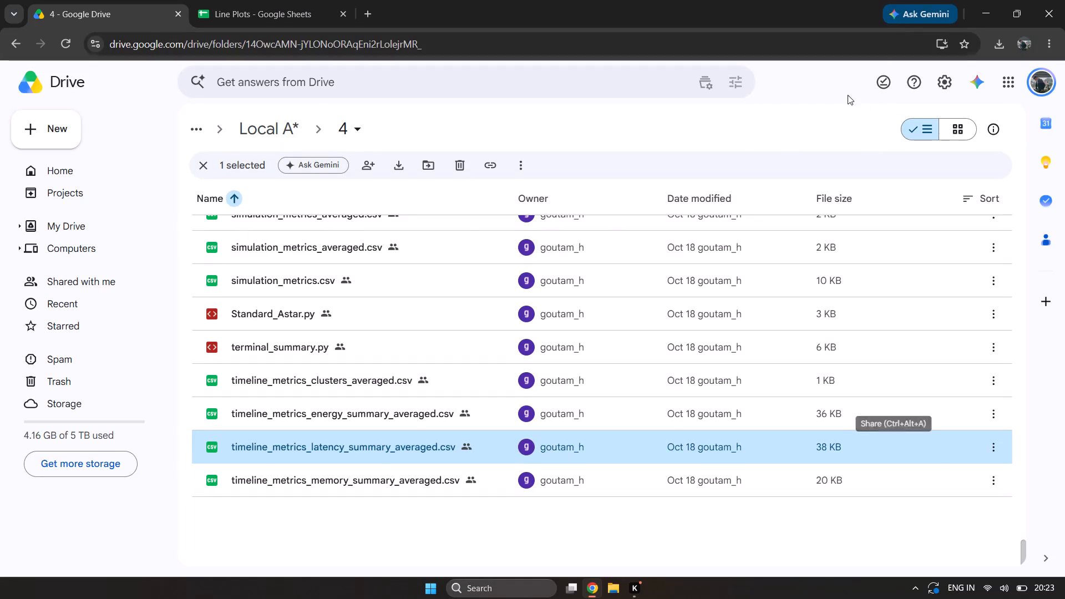
Check the next empty column of the size 4 row in Line Plots, and open timeline_metrics_energy_summary_averaged.csv from the size 4 folder.
{"action": "left_click", "coordinate": [326, 0]}
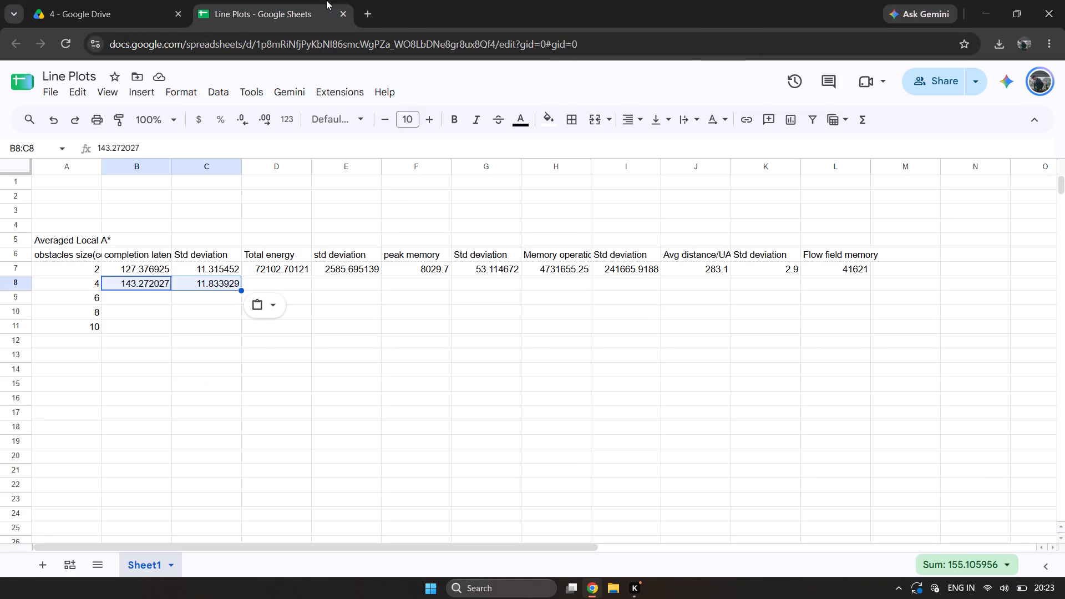
{"action": "left_click", "coordinate": [140, 0]}
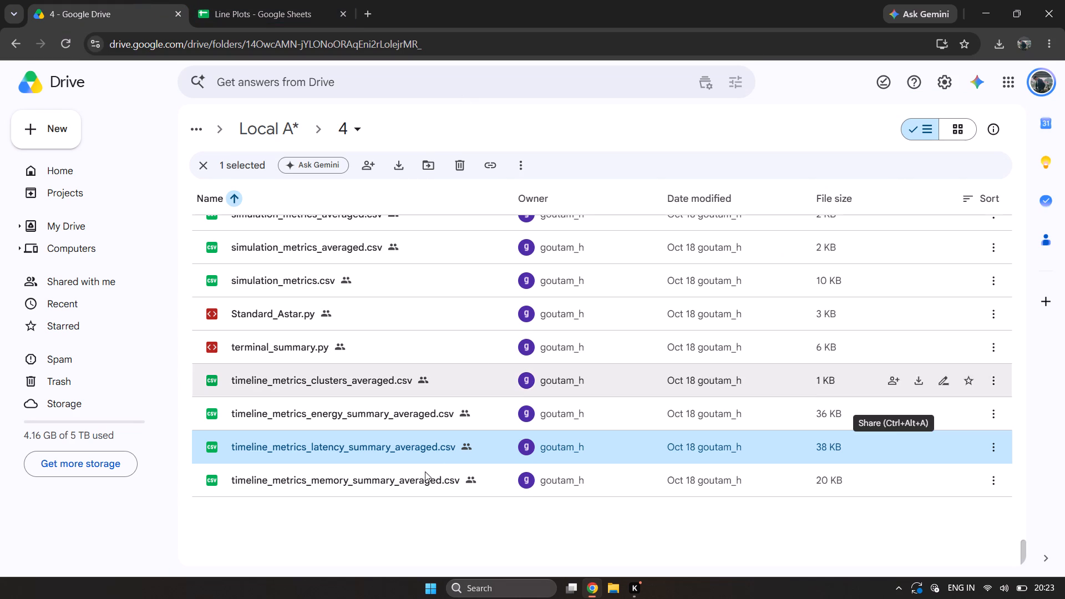
{"action": "double_click", "coordinate": [395, 412]}
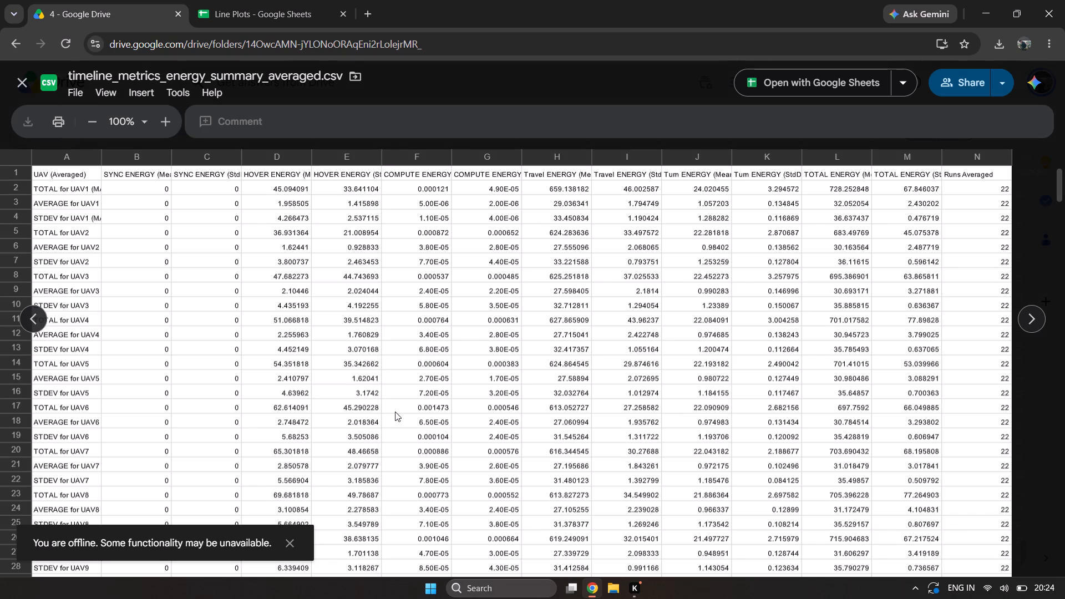
Copy the all-UAV total energy mean and deviation (L303:M303) from the energy summary into the size 4 row at D8 of Line Plots.
{"action": "scroll", "coordinate": [395, 412], "scroll_direction": "down", "scroll_amount": 18}
{"action": "scroll", "coordinate": [395, 412], "scroll_direction": "down", "scroll_amount": 4}
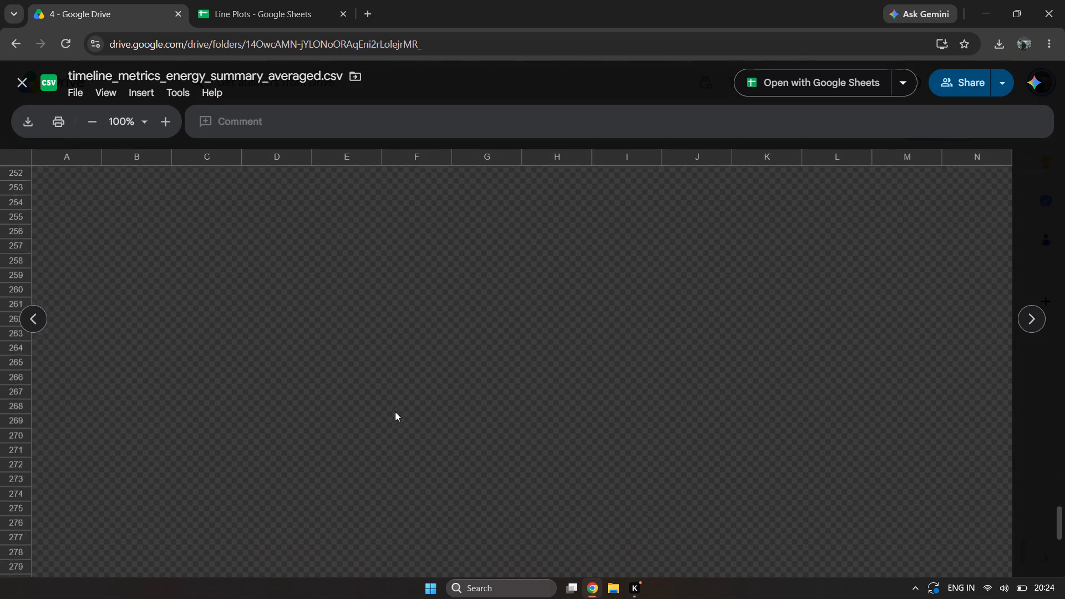
{"action": "scroll", "coordinate": [395, 412], "scroll_direction": "down", "scroll_amount": 2}
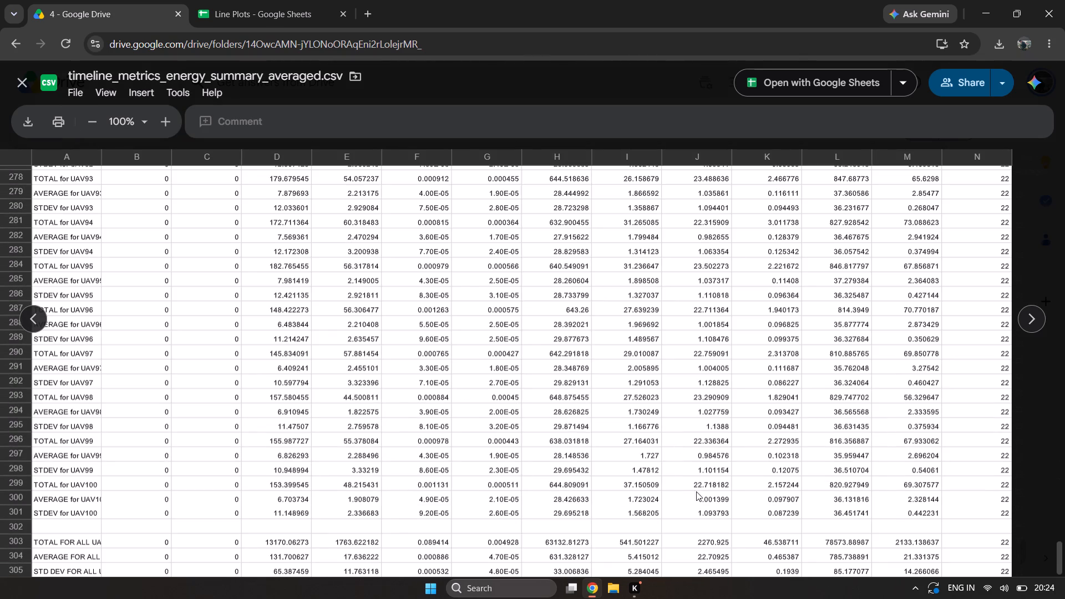
{"action": "left_click_drag", "start_coordinate": [850, 540], "coordinate": [900, 541]}
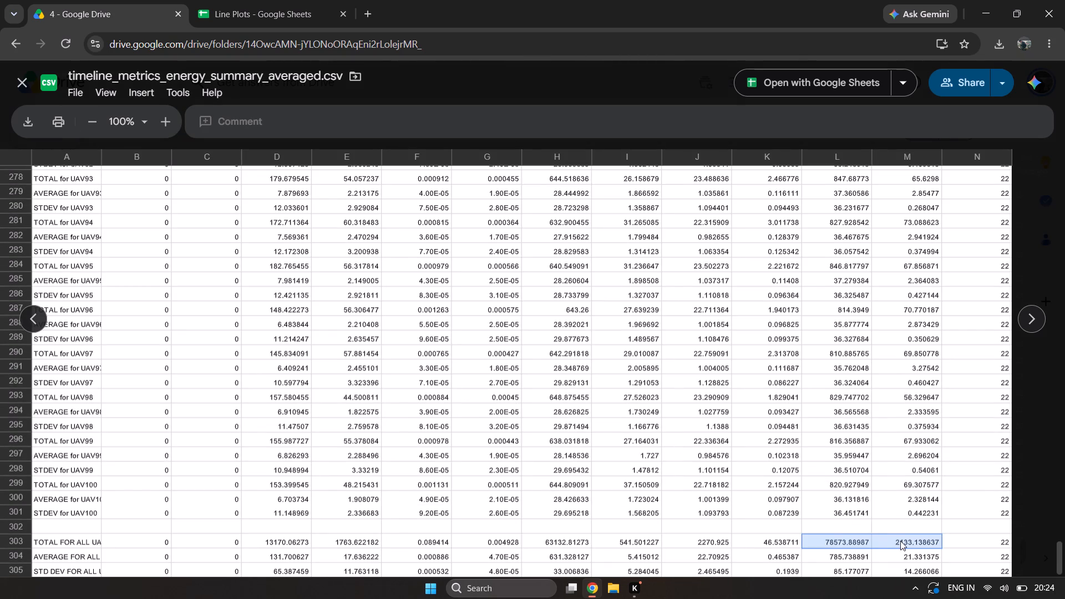
{"action": "key", "text": "ctrl+c"}
{"action": "left_click", "coordinate": [282, 0]}
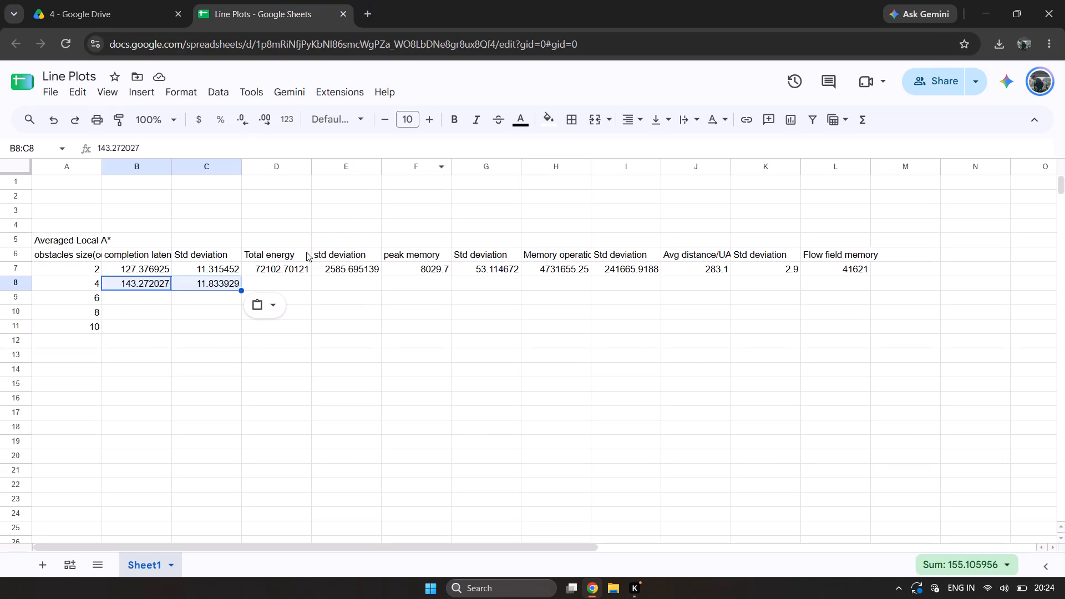
{"action": "left_click", "coordinate": [295, 283]}
{"action": "key", "text": "ctrl+v"}
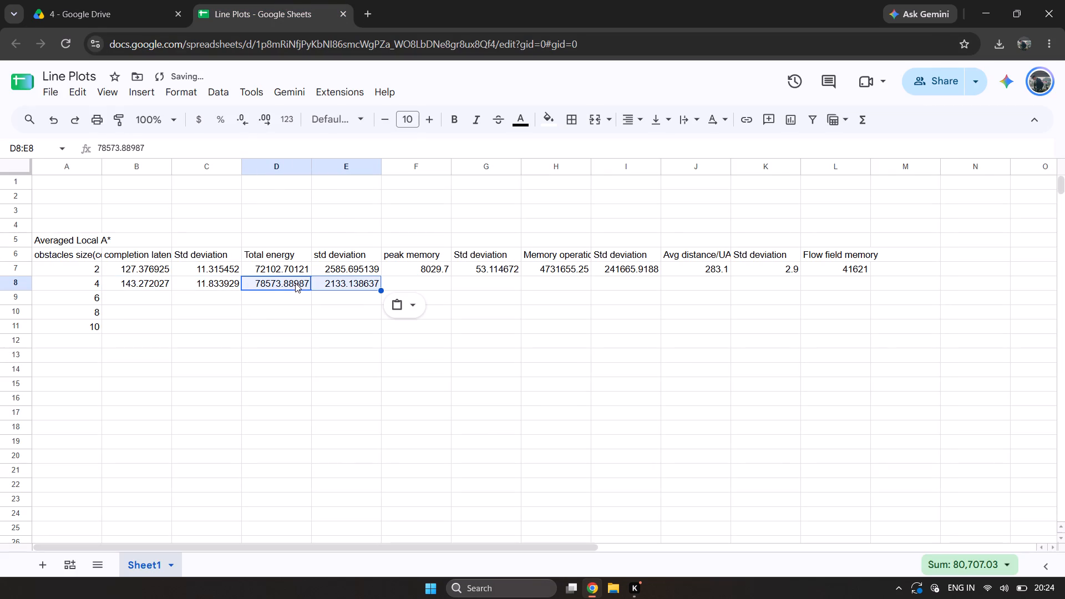
Close the energy summary and open timeline_metrics_memory_summary_averaged.csv in the size 4 folder.
{"action": "left_click", "coordinate": [144, 0]}
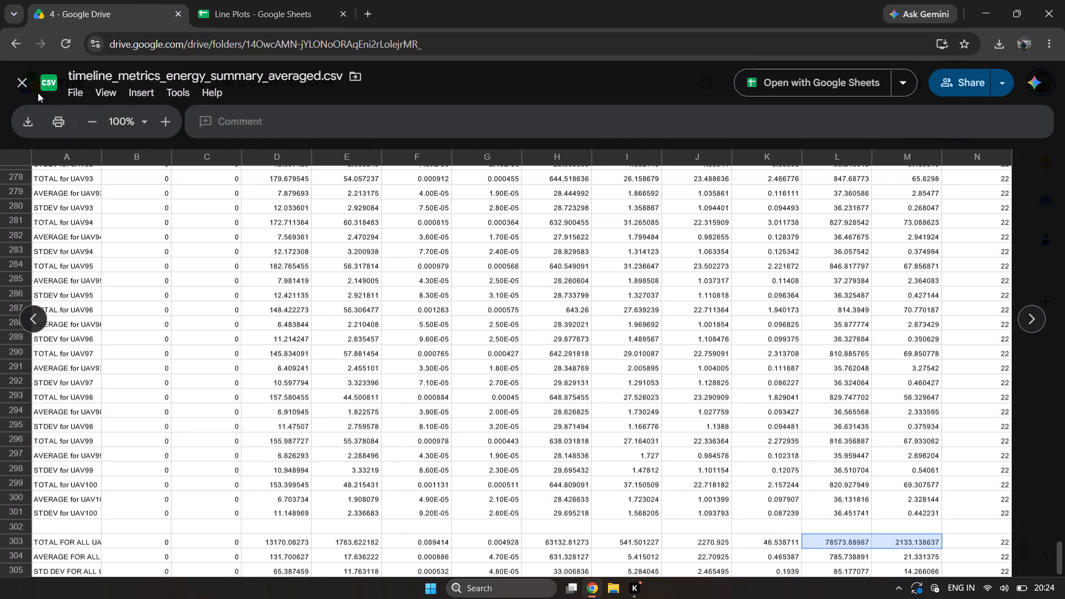
{"action": "left_click", "coordinate": [24, 84]}
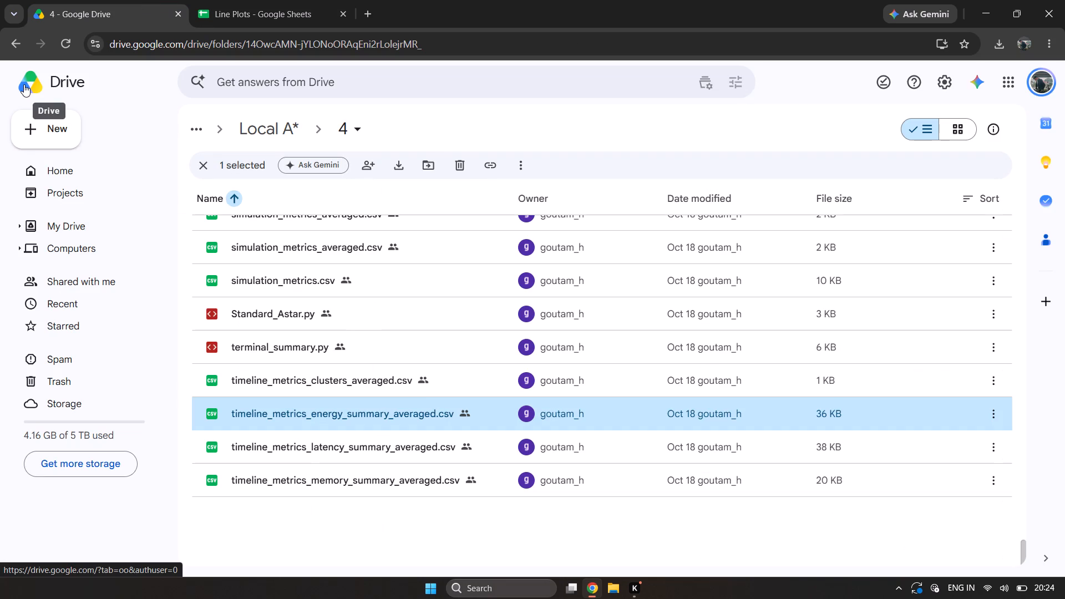
{"action": "left_click", "coordinate": [288, 469]}
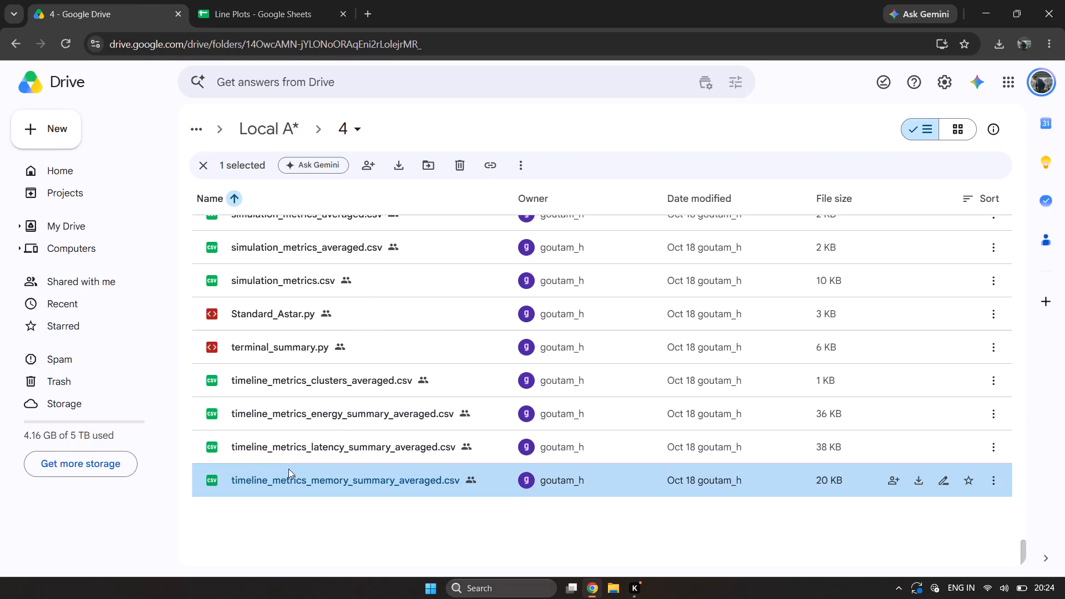
{"action": "double_click", "coordinate": [288, 469]}
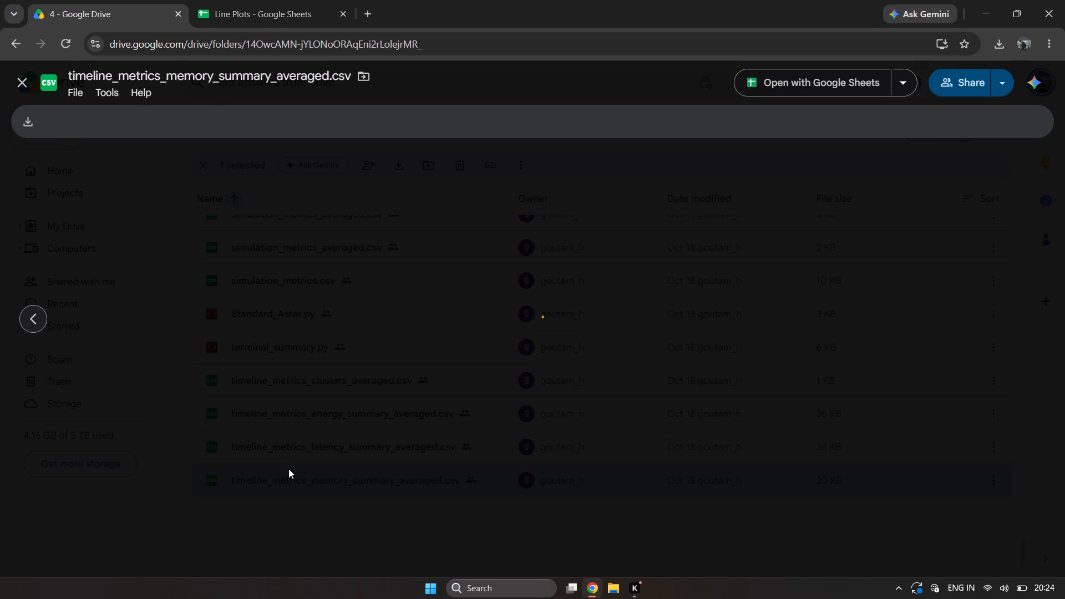
Copy the all-UAV total memory operations mean and deviation (B303:C303) from the memory summary into H8 of Line Plots.
{"action": "scroll", "coordinate": [288, 469], "scroll_direction": "down", "scroll_amount": 10}
{"action": "scroll", "coordinate": [288, 469], "scroll_direction": "down", "scroll_amount": 11}
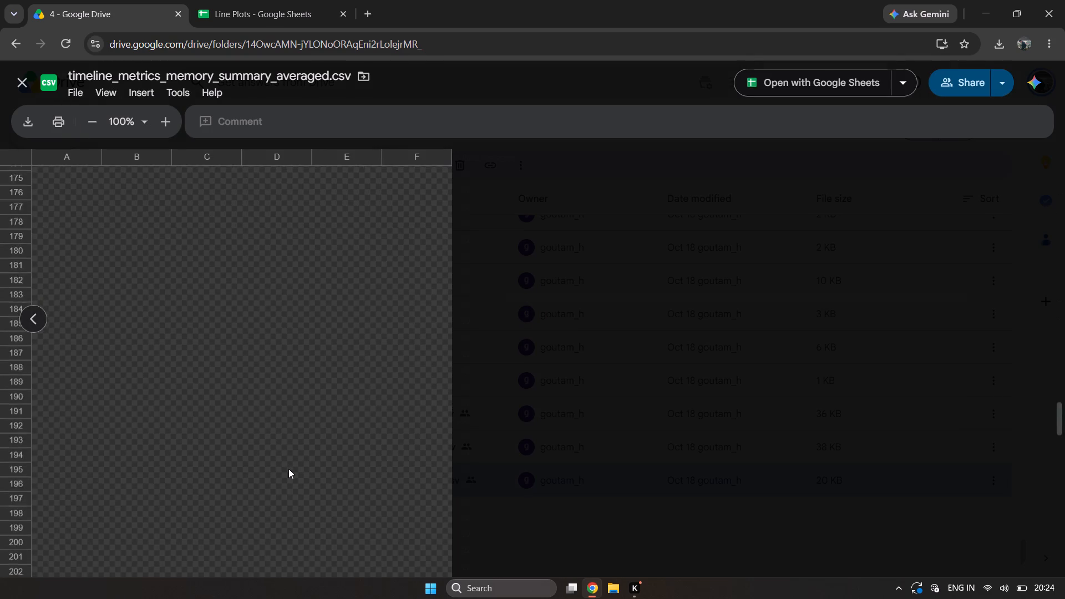
{"action": "scroll", "coordinate": [288, 469], "scroll_direction": "down", "scroll_amount": 16}
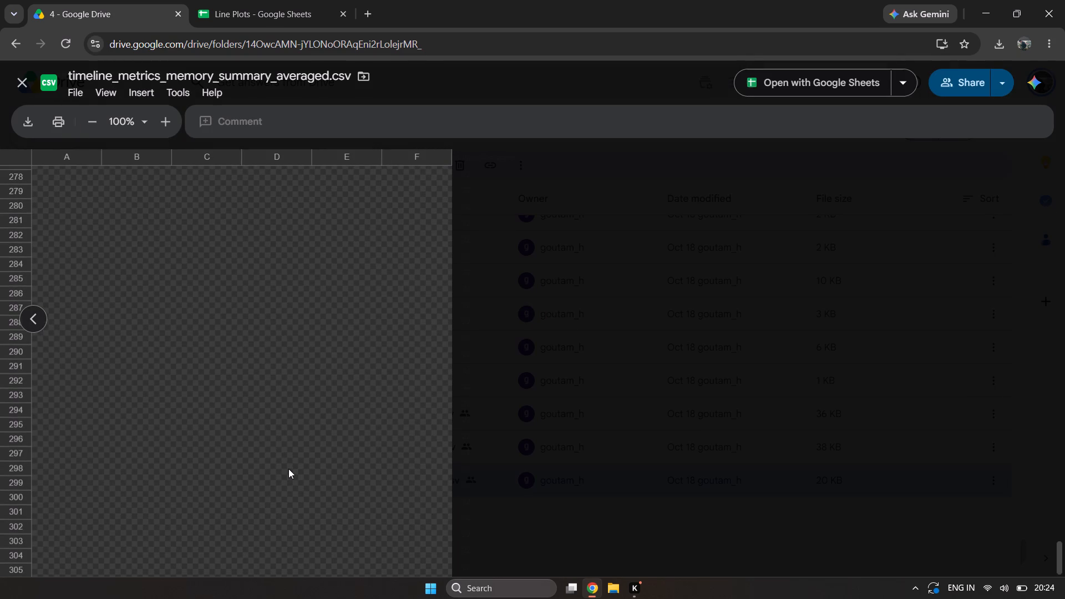
{"action": "scroll", "coordinate": [288, 469], "scroll_direction": "down", "scroll_amount": 1}
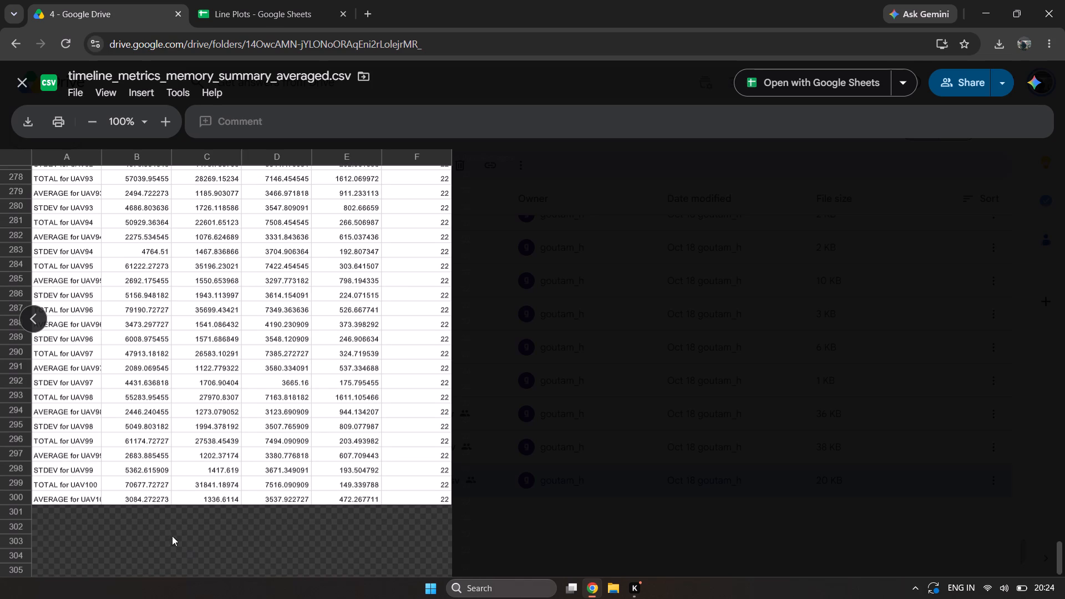
{"action": "left_click_drag", "start_coordinate": [158, 540], "coordinate": [193, 543]}
{"action": "key", "text": "ctrl+c"}
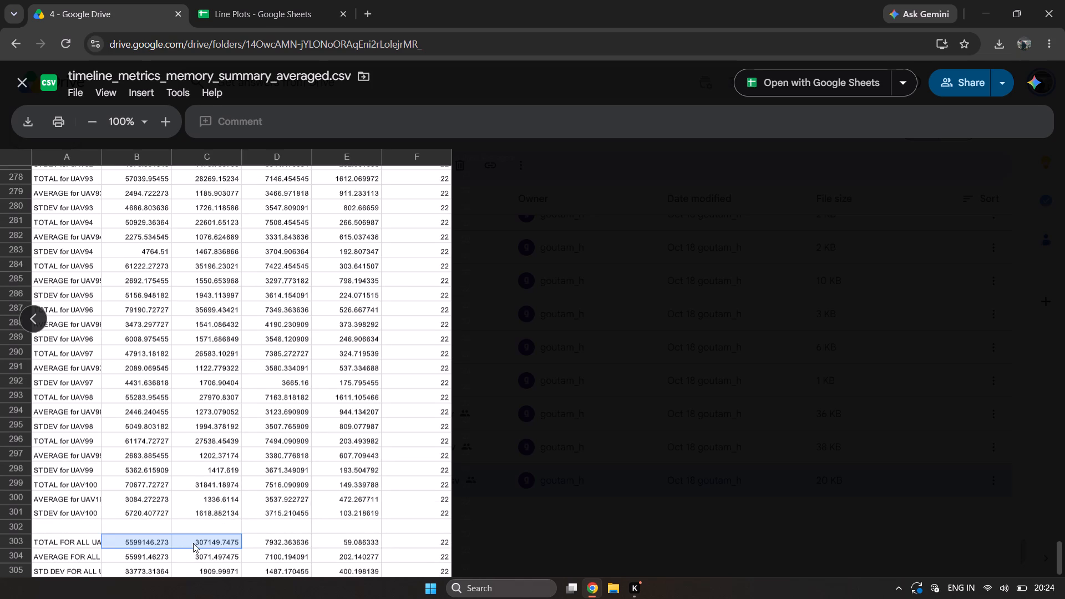
{"action": "left_click", "coordinate": [253, 2]}
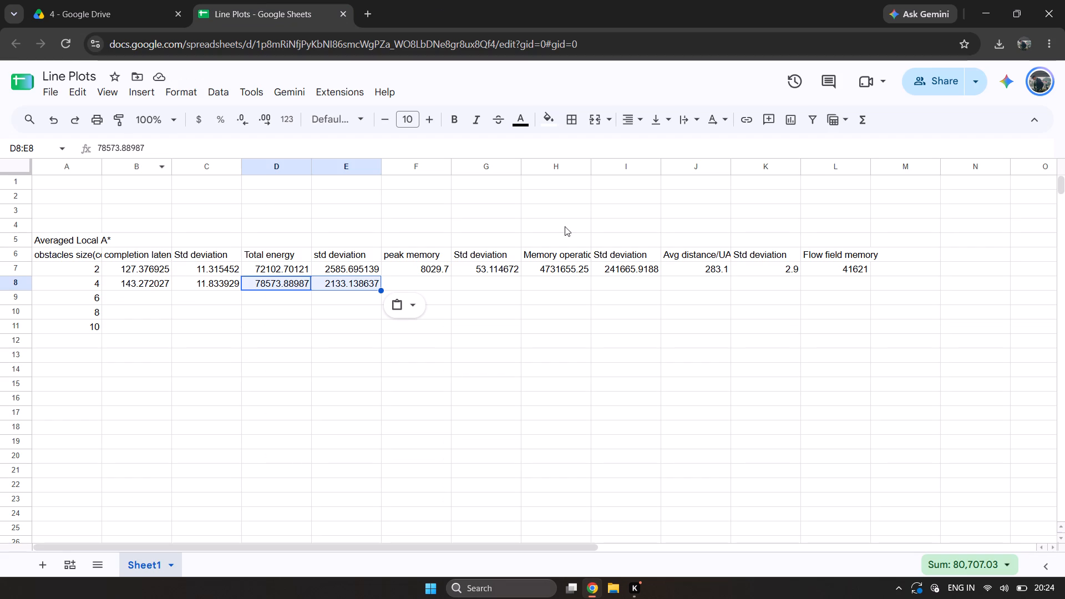
{"action": "left_click", "coordinate": [564, 283]}
{"action": "key", "text": "ctrl+v"}
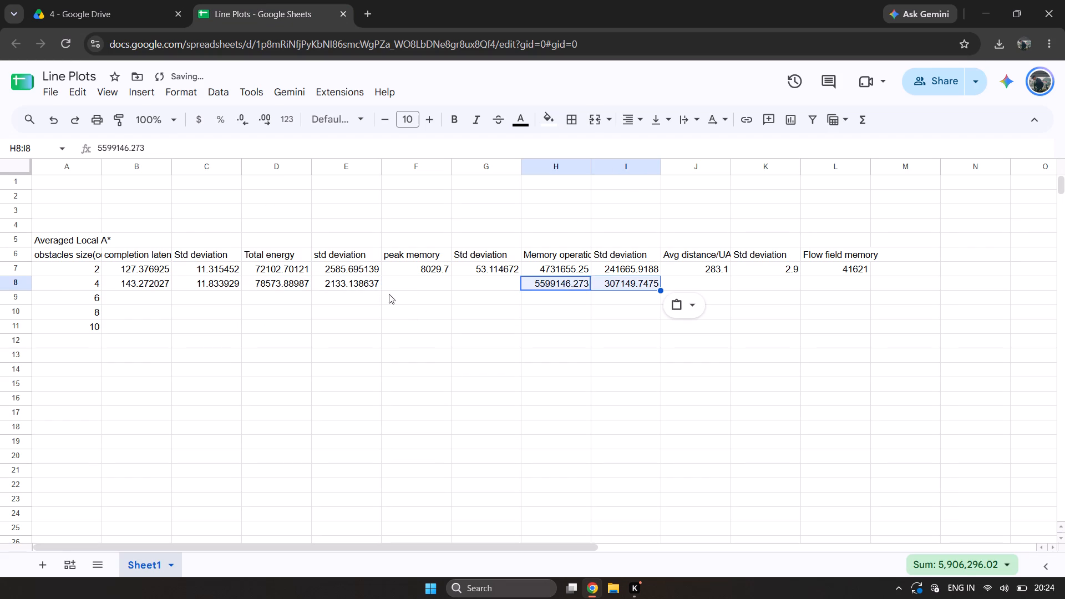
Copy the all-UAV peak memory mean and deviation (D303:E303) from the memory summary into F8 of Line Plots.
{"action": "left_click", "coordinate": [156, 0]}
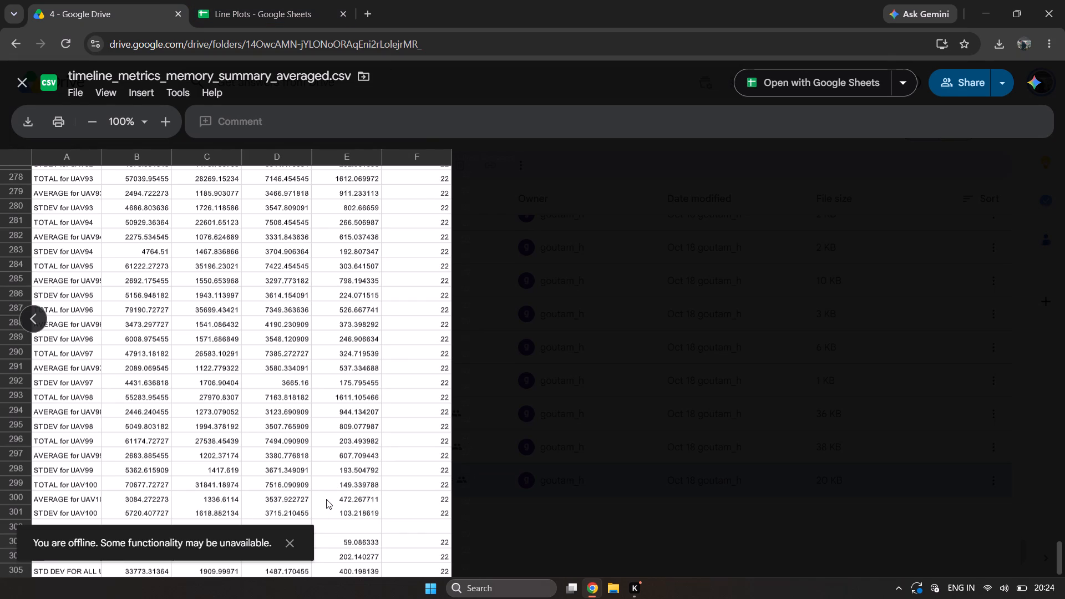
{"action": "left_click", "coordinate": [290, 545]}
{"action": "left_click_drag", "start_coordinate": [288, 545], "coordinate": [328, 544]}
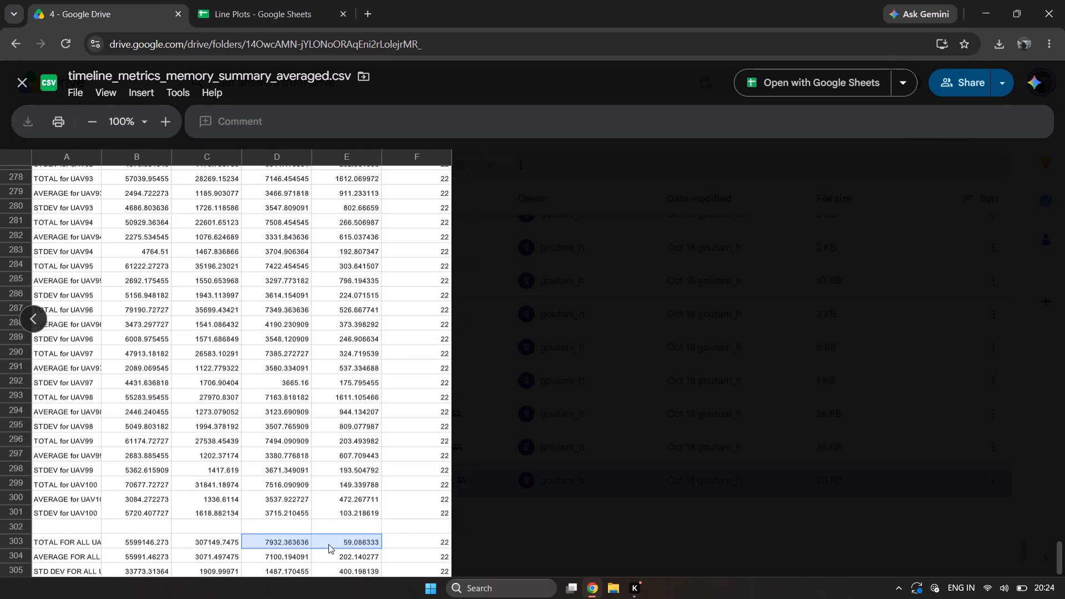
{"action": "key", "text": "ctrl+c"}
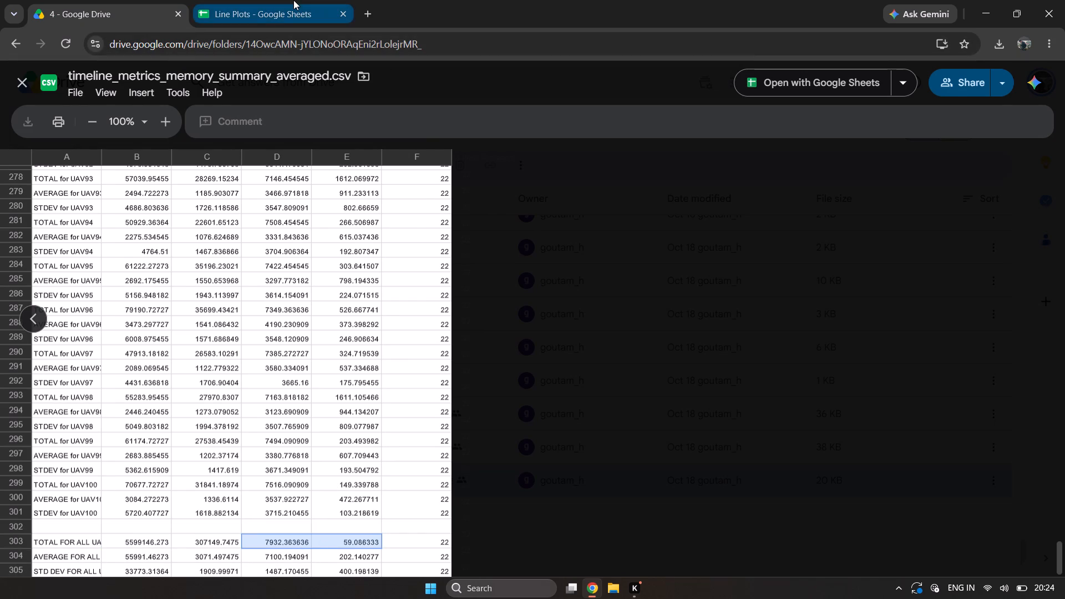
{"action": "left_click", "coordinate": [293, 0]}
{"action": "left_click", "coordinate": [435, 277]}
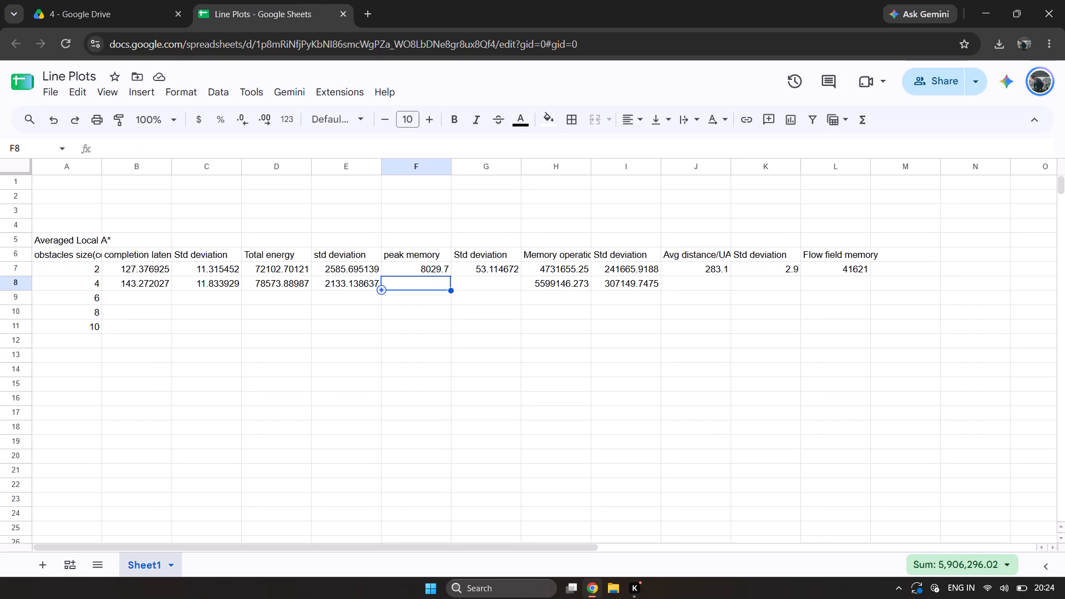
{"action": "key", "text": "ctrl+v"}
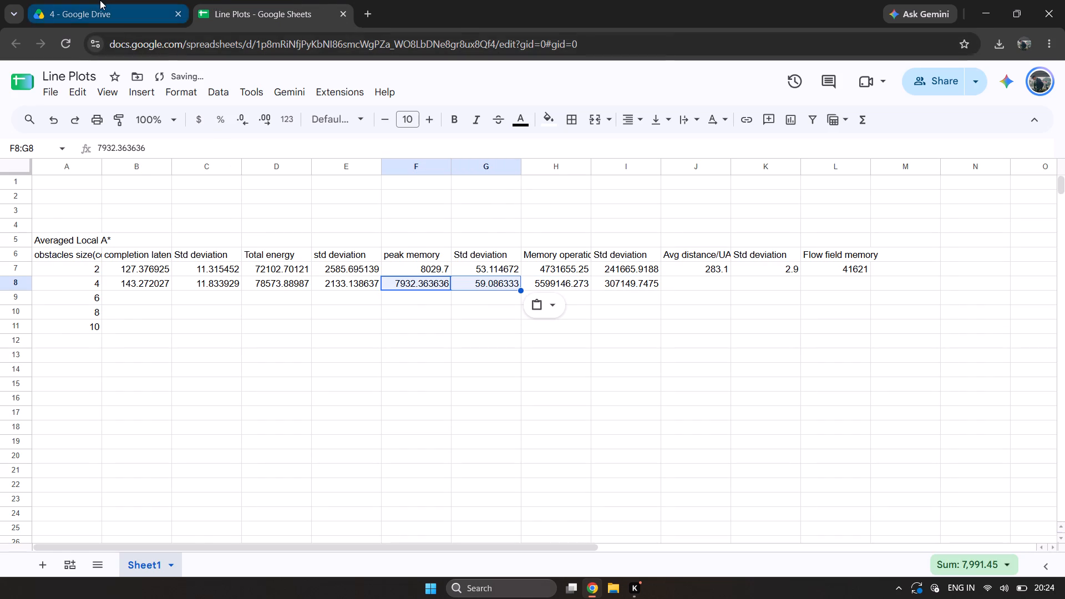
Close the memory summary and open simulation_metrics_averaged.csv in the size 4 folder.
{"action": "left_click", "coordinate": [100, 0]}
{"action": "left_click", "coordinate": [19, 80]}
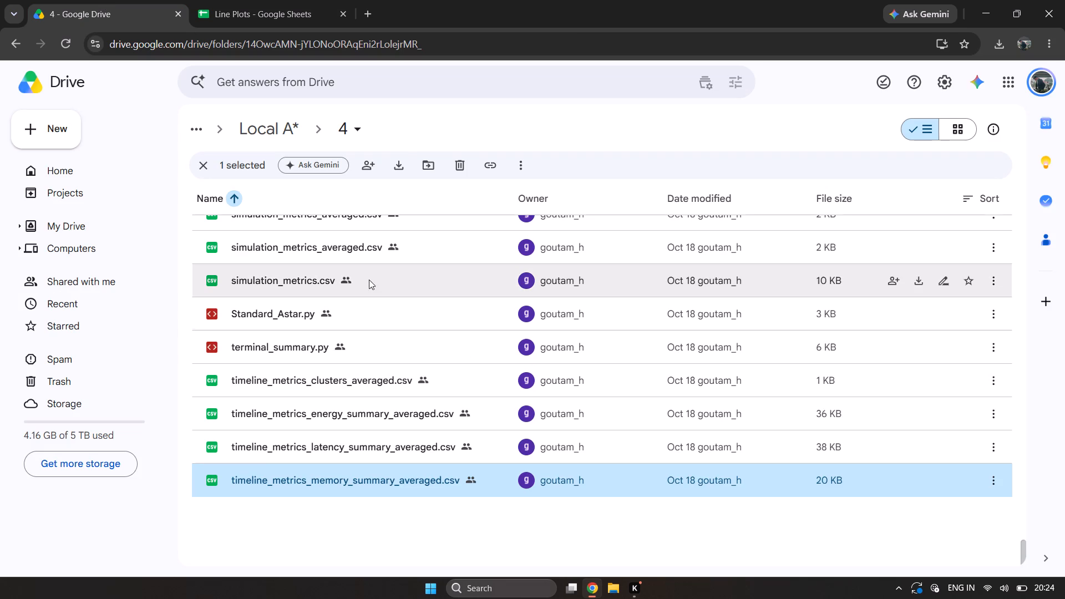
{"action": "double_click", "coordinate": [353, 256]}
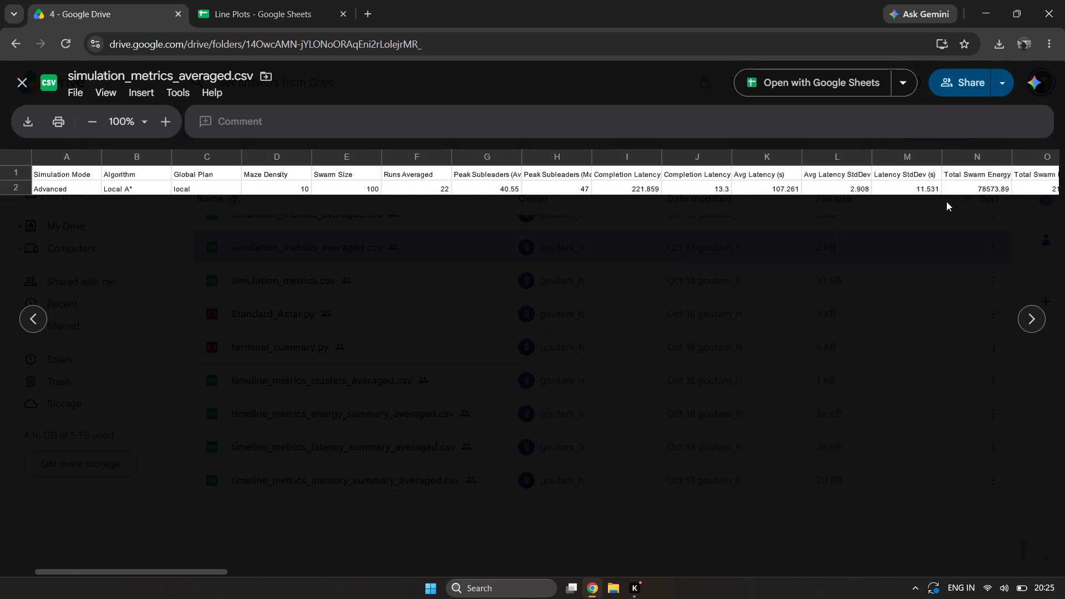
Copy the Avg Distance/UAV mean and deviation (AX2:AY2) from simulation_metrics_averaged.csv into the size 4 row at J8 of Line Plots.
{"action": "scroll", "coordinate": [946, 201], "scroll_direction": "left", "scroll_amount": 11}
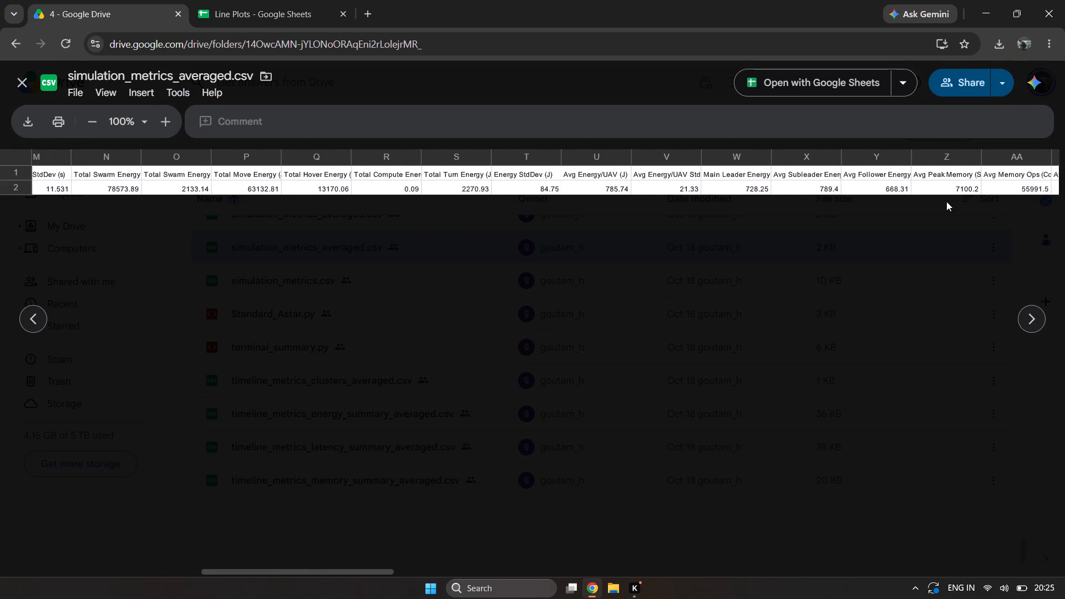
{"action": "scroll", "coordinate": [946, 201], "scroll_direction": "left", "scroll_amount": 12}
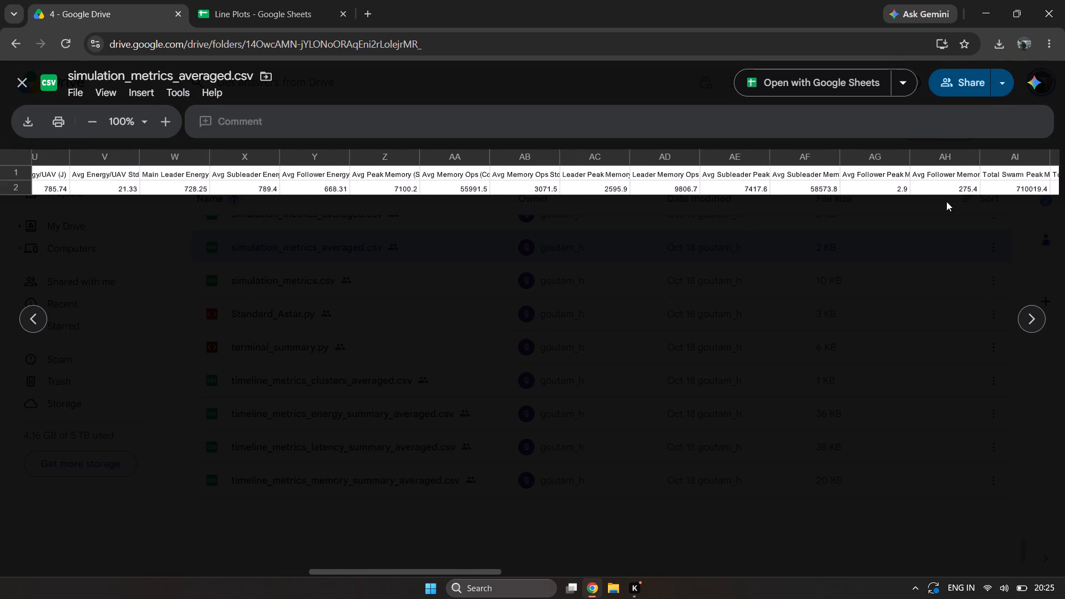
{"action": "scroll", "coordinate": [946, 201], "scroll_direction": "left", "scroll_amount": 12}
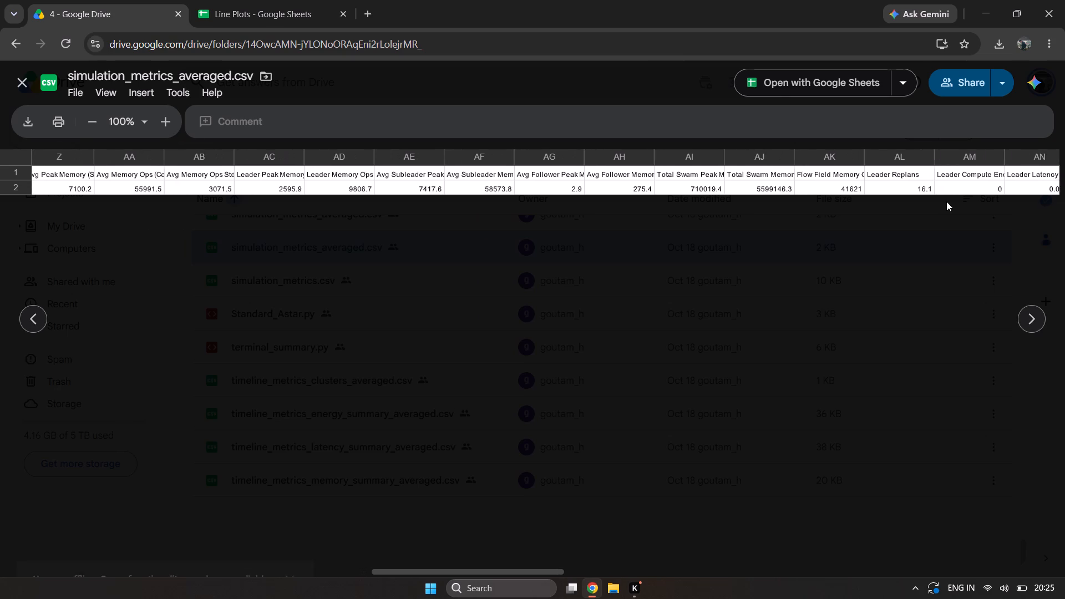
{"action": "scroll", "coordinate": [946, 201], "scroll_direction": "left", "scroll_amount": 7}
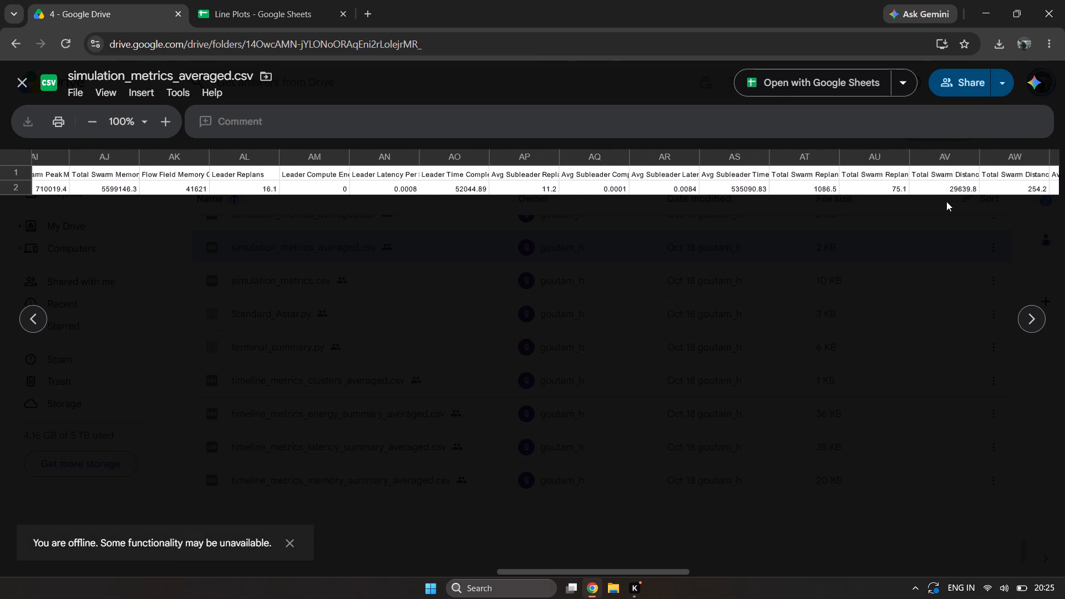
{"action": "scroll", "coordinate": [946, 201], "scroll_direction": "left", "scroll_amount": 2}
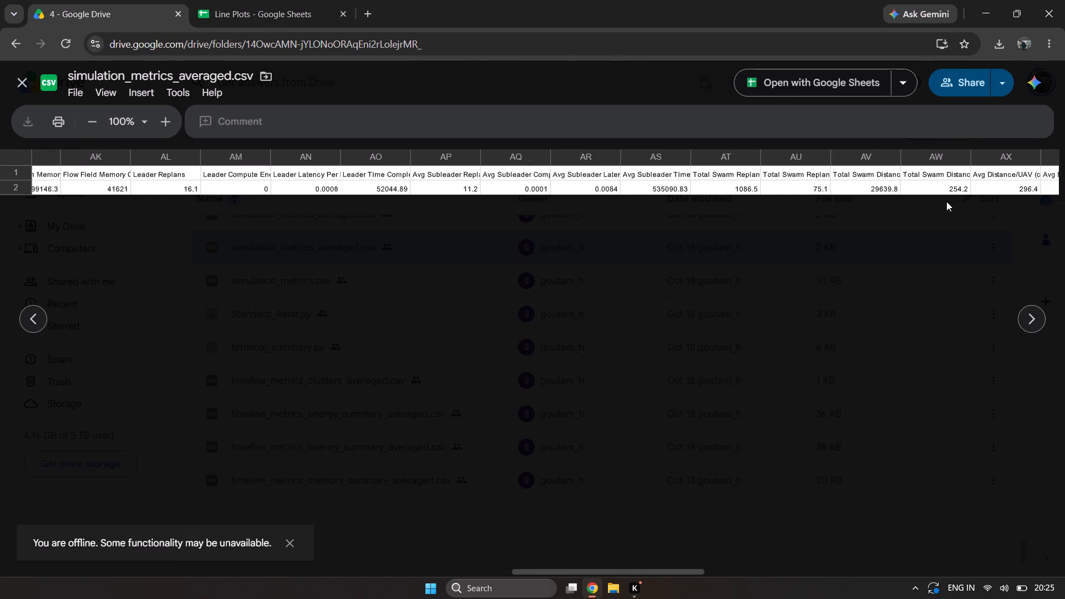
{"action": "scroll", "coordinate": [946, 201], "scroll_direction": "left", "scroll_amount": 1}
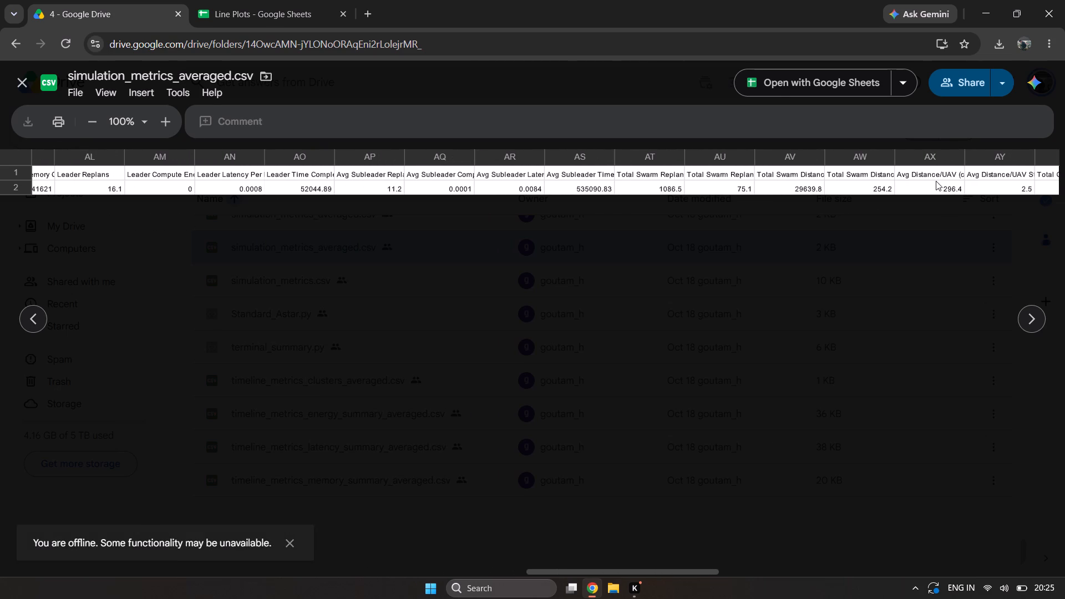
{"action": "left_click_drag", "start_coordinate": [930, 186], "coordinate": [972, 189]}
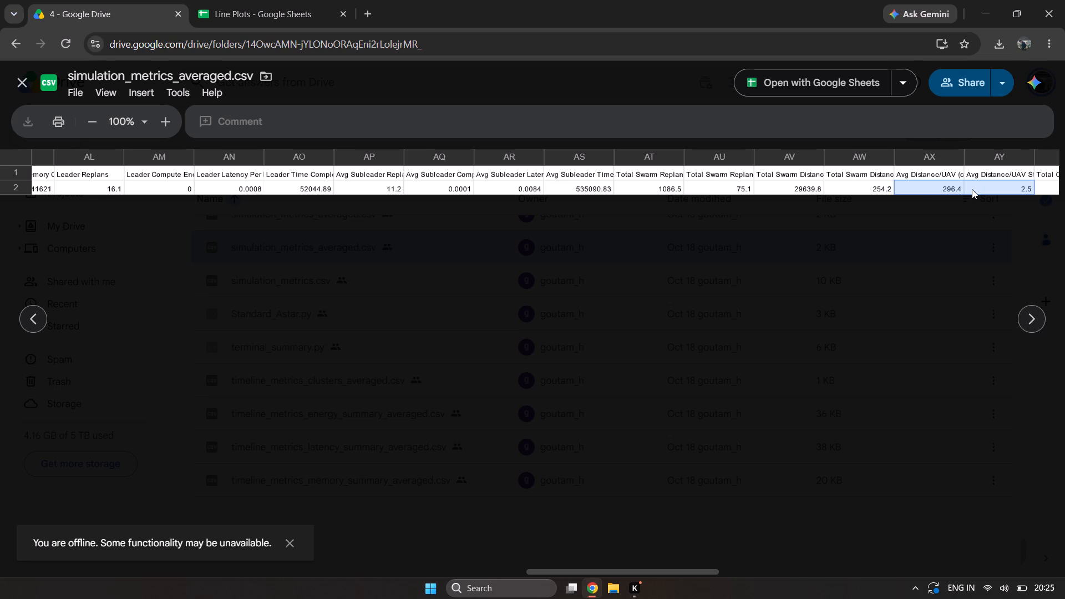
{"action": "key", "text": "ctrl+c"}
{"action": "left_click", "coordinate": [249, 0]}
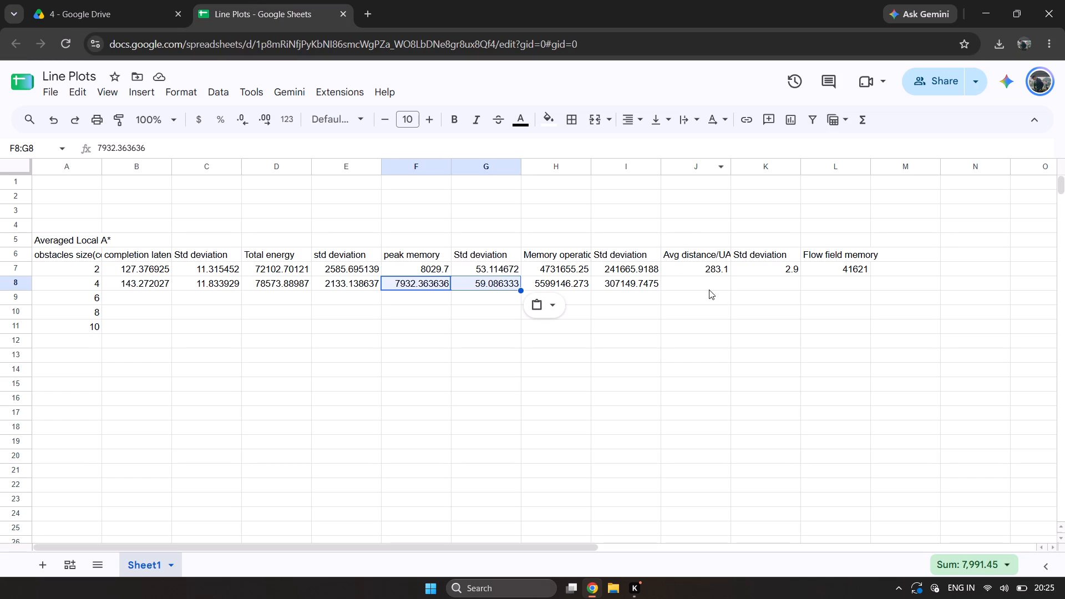
{"action": "left_click", "coordinate": [709, 290]}
{"action": "key", "text": "ctrl+v"}
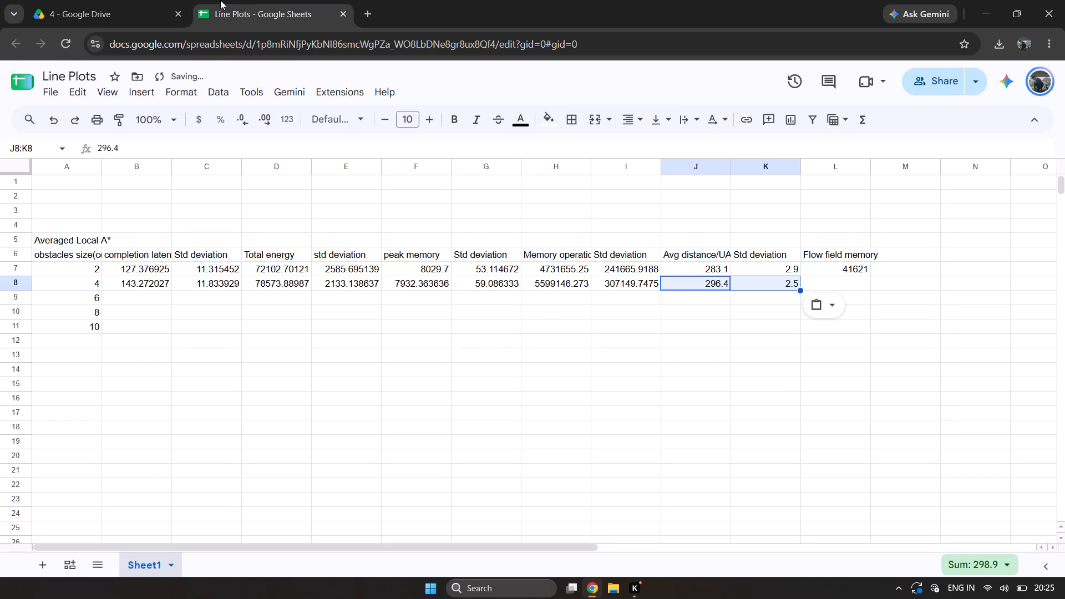
Check the size 4 Flow Field Memory in simulation_metrics_averaged.csv and copy the flow field memory value 41621 from L7 into L8:L11 of Line Plots.
{"action": "left_click", "coordinate": [133, 14]}
{"action": "scroll", "coordinate": [572, 193], "scroll_direction": "right", "scroll_amount": 1}
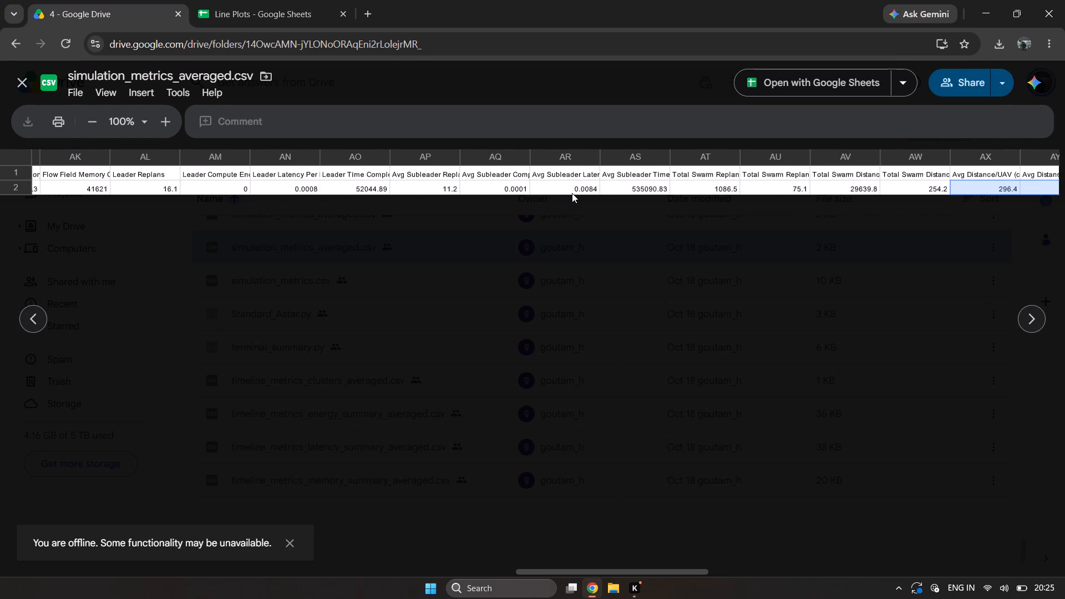
{"action": "scroll", "coordinate": [572, 193], "scroll_direction": "right", "scroll_amount": 1}
{"action": "left_click", "coordinate": [346, 0]}
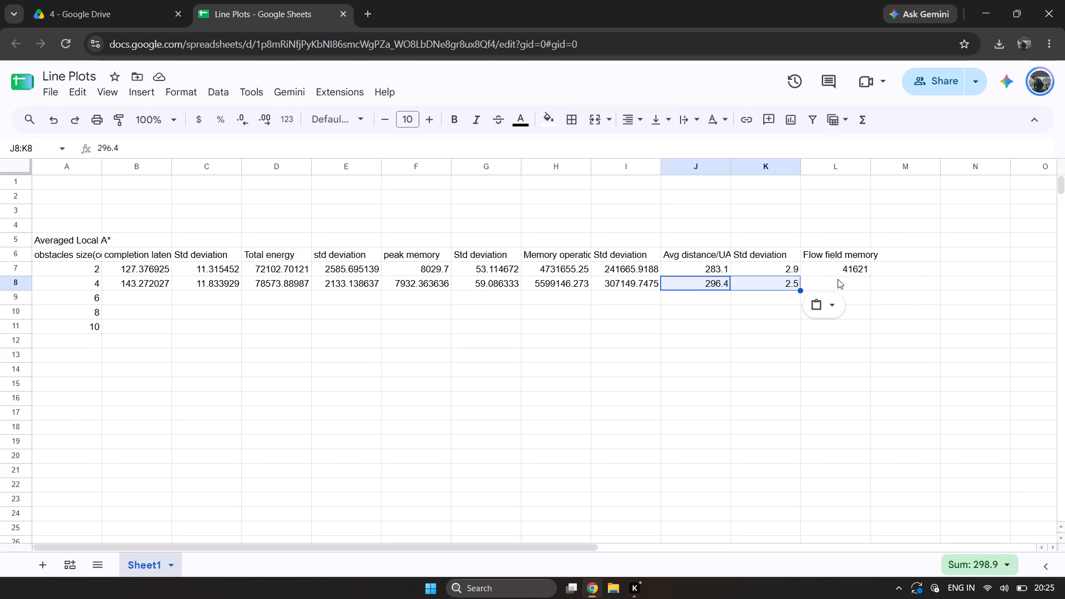
{"action": "left_click", "coordinate": [839, 265]}
{"action": "key", "text": "ctrl+c"}
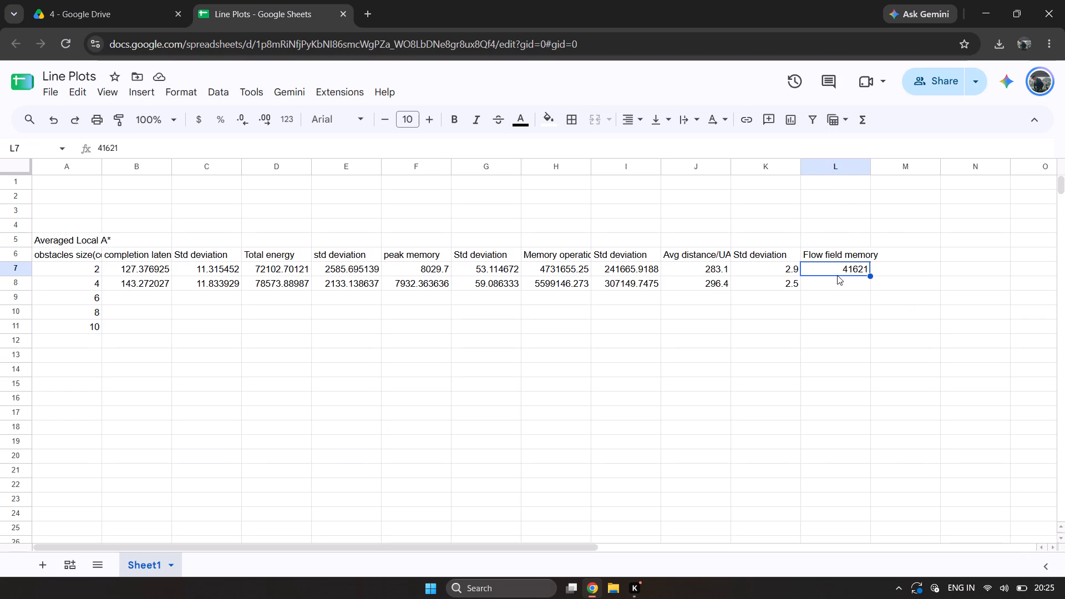
{"action": "left_click", "coordinate": [837, 282]}
{"action": "key", "text": "ctrl+v"}
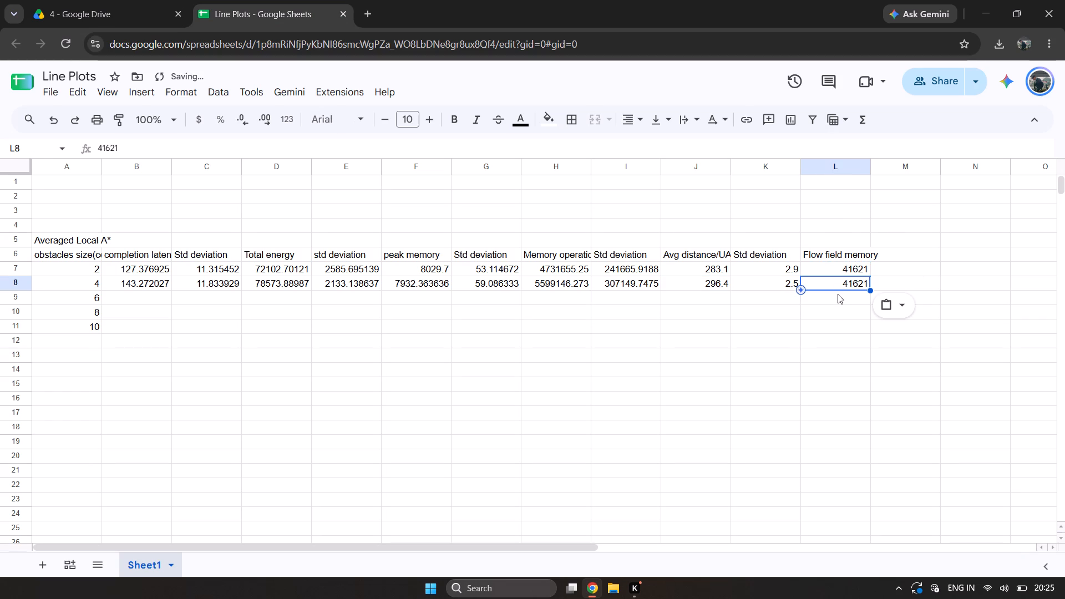
{"action": "left_click", "coordinate": [838, 296]}
{"action": "key", "text": "ctrl+v"}
{"action": "left_click", "coordinate": [841, 315]}
{"action": "key", "text": "ctrl+v"}
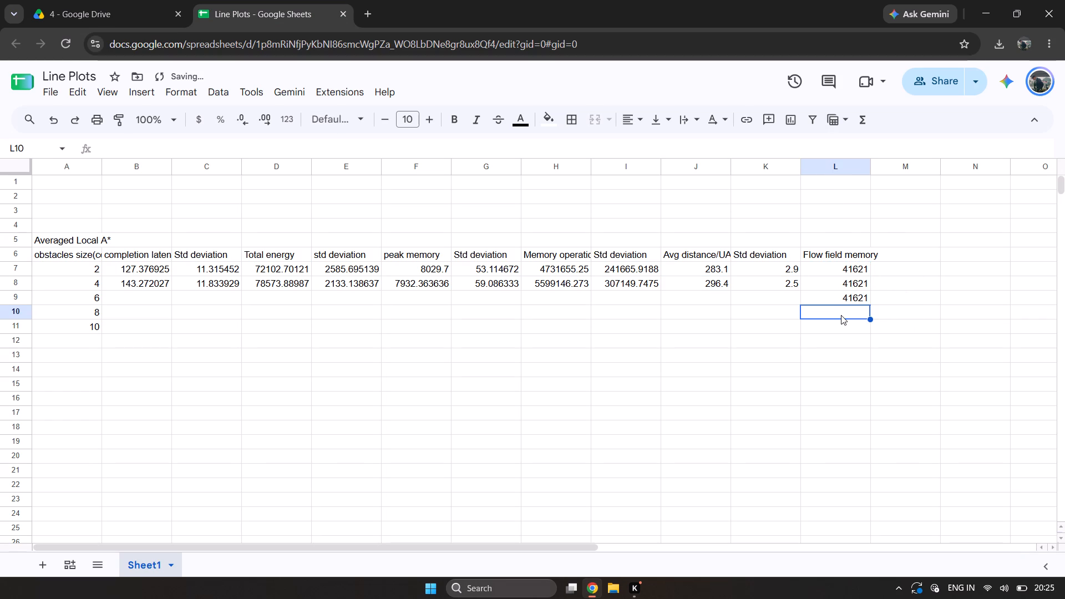
{"action": "left_click", "coordinate": [843, 333]}
{"action": "key", "text": "ctrl+v"}
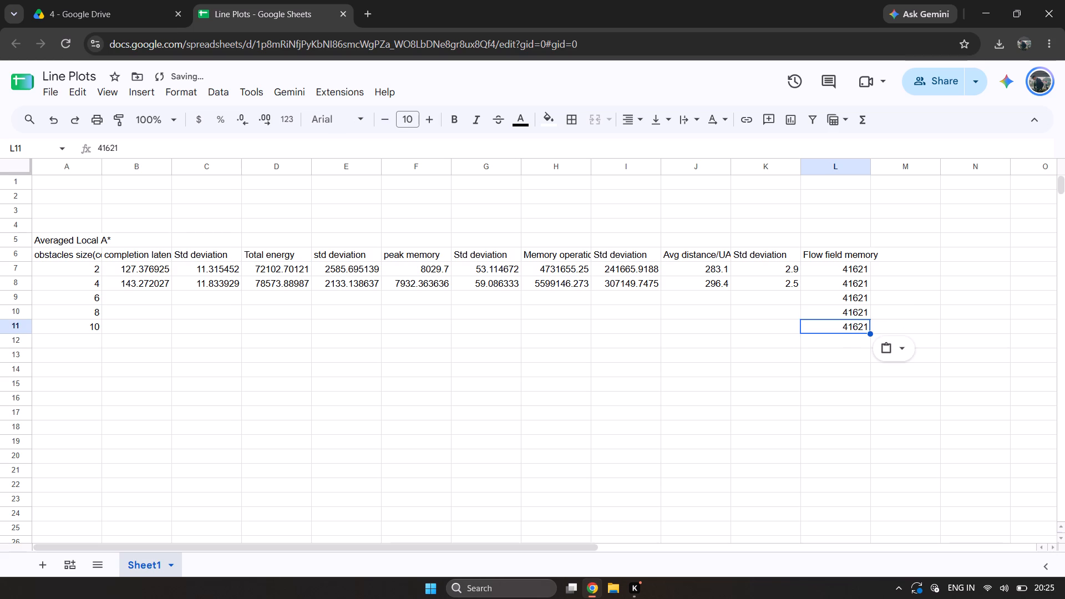
Close simulation_metrics_averaged.csv in Drive and return from the size 4 folder to the Local A* folder.
{"action": "left_click", "coordinate": [153, 23]}
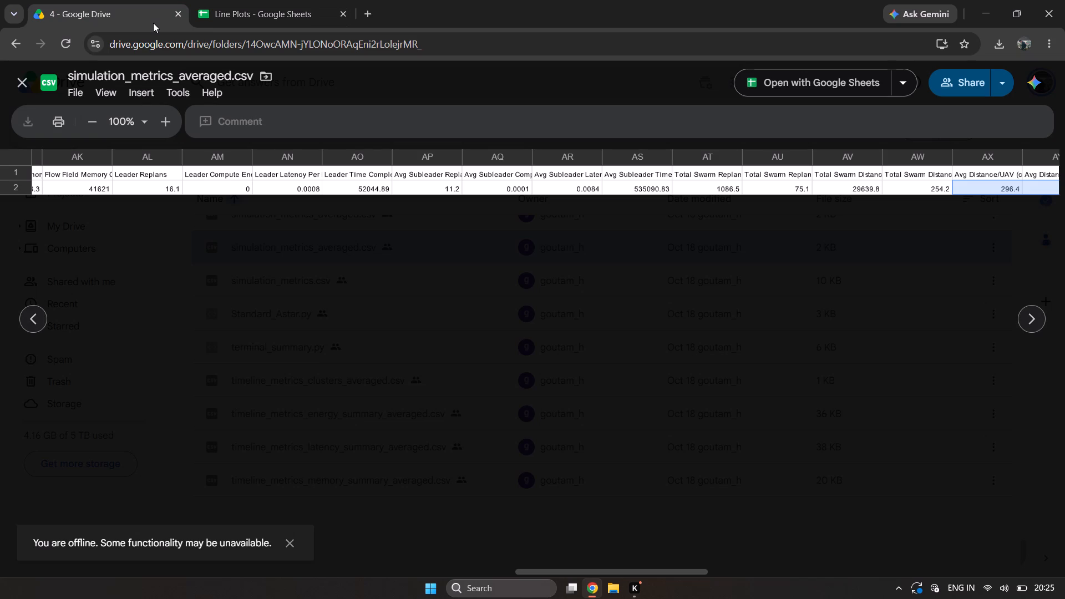
{"action": "left_click", "coordinate": [22, 80]}
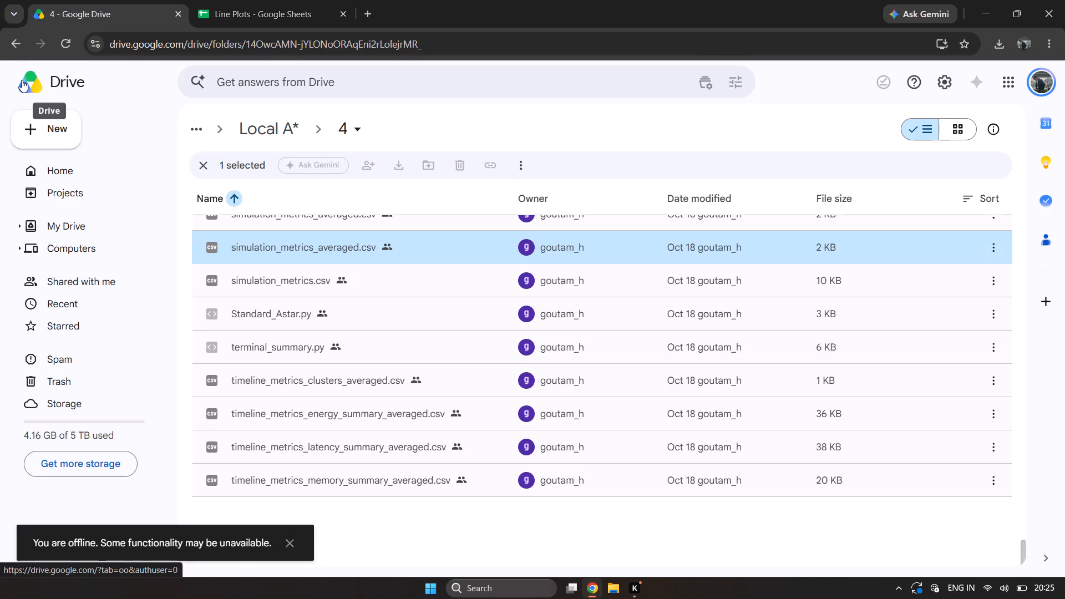
{"action": "left_click", "coordinate": [14, 48]}
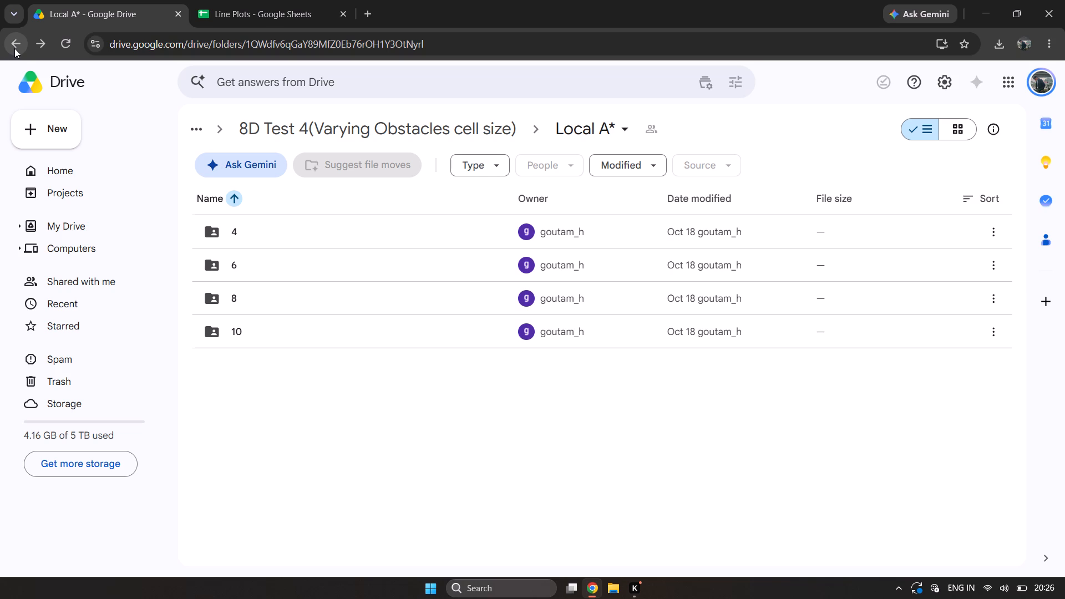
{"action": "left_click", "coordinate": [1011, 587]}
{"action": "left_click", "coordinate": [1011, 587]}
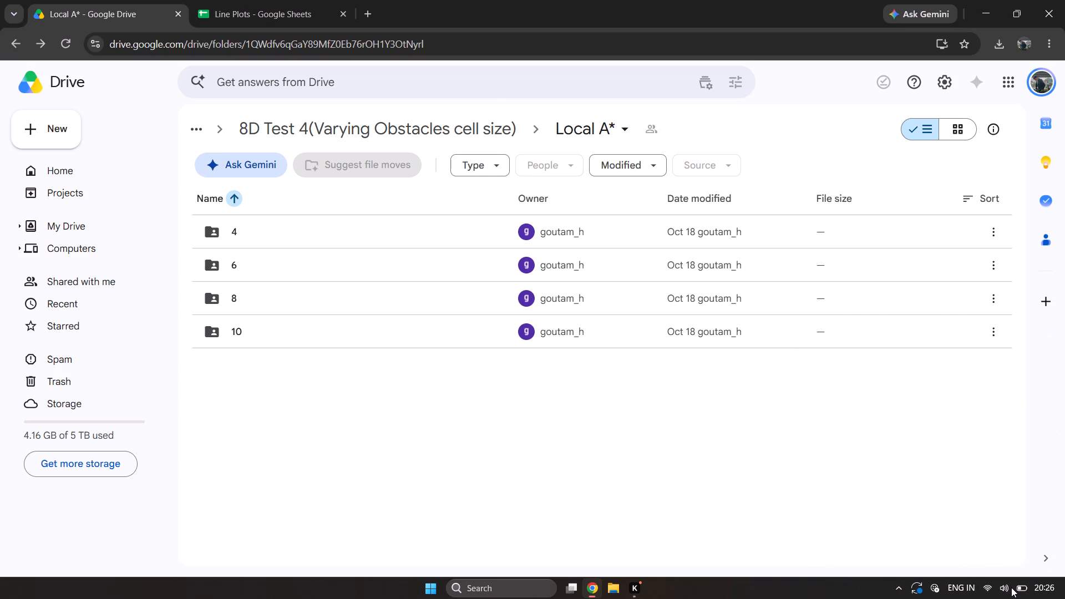
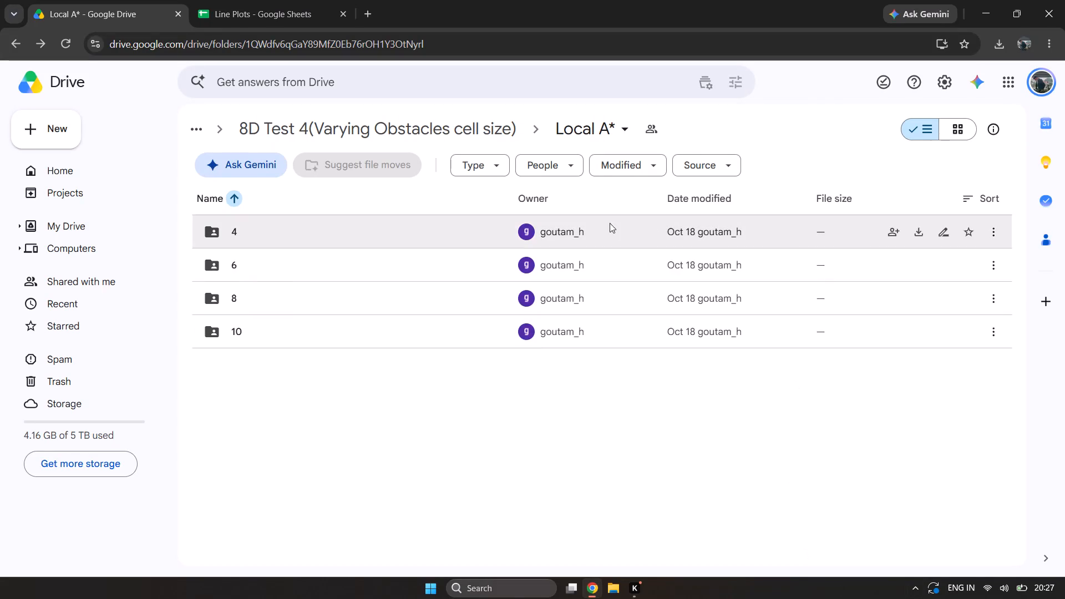
Check the next unfilled obstacle size row in Line Plots, and open the size 6 folder under Local A* in Drive.
{"action": "left_click", "coordinate": [239, 0]}
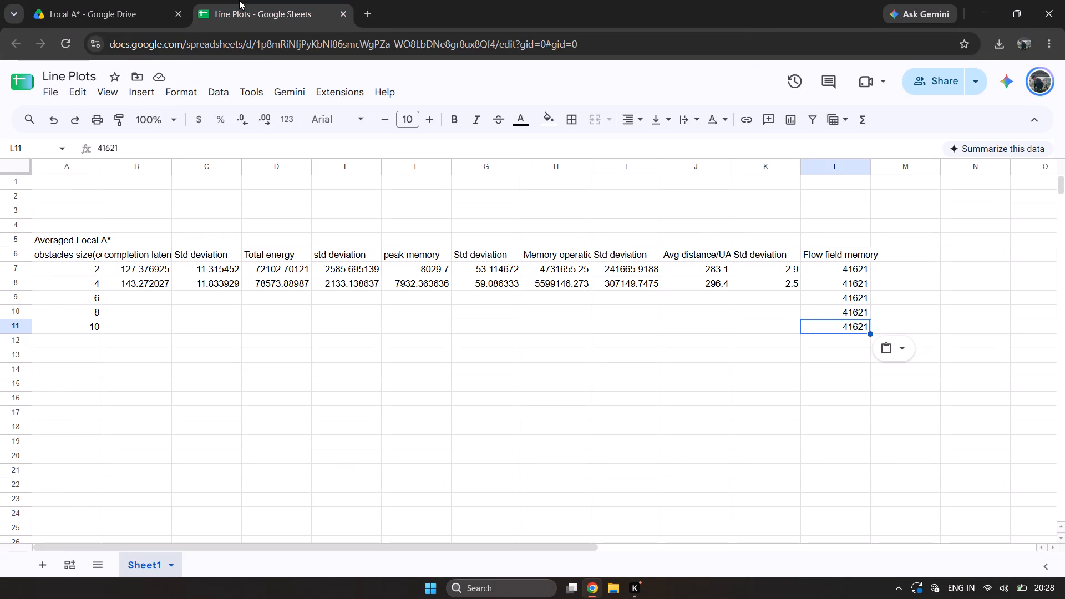
{"action": "left_click", "coordinate": [109, 0]}
{"action": "left_click", "coordinate": [272, 0]}
{"action": "left_click", "coordinate": [90, 0]}
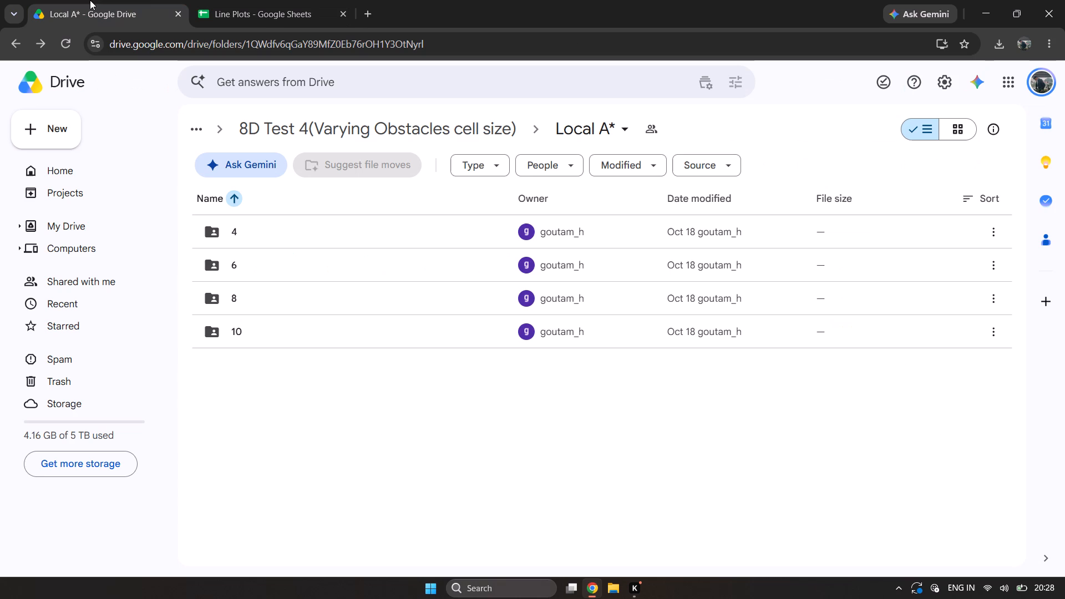
{"action": "double_click", "coordinate": [310, 250]}
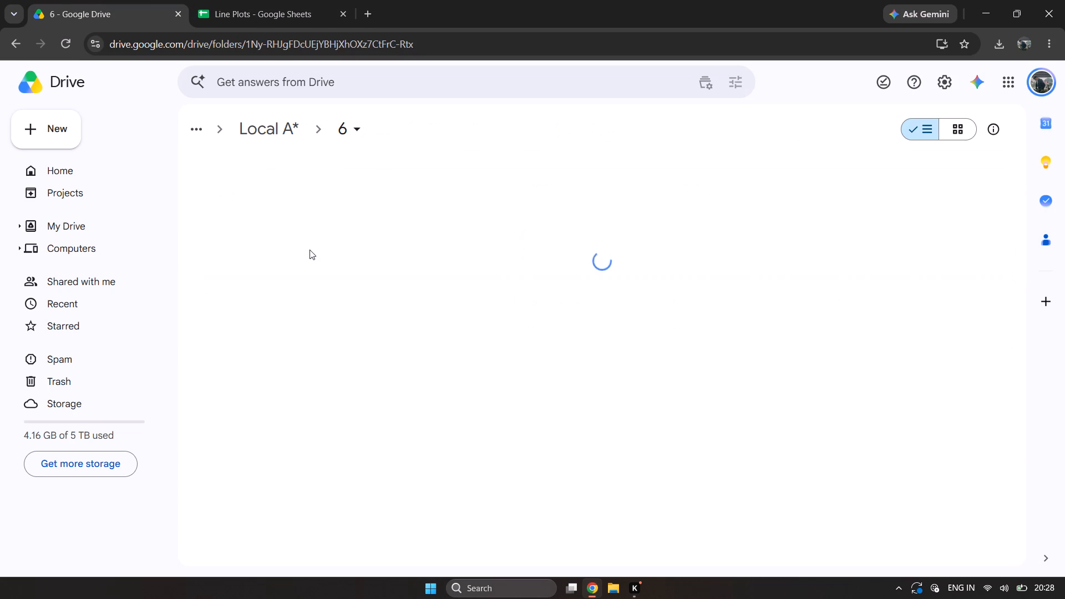
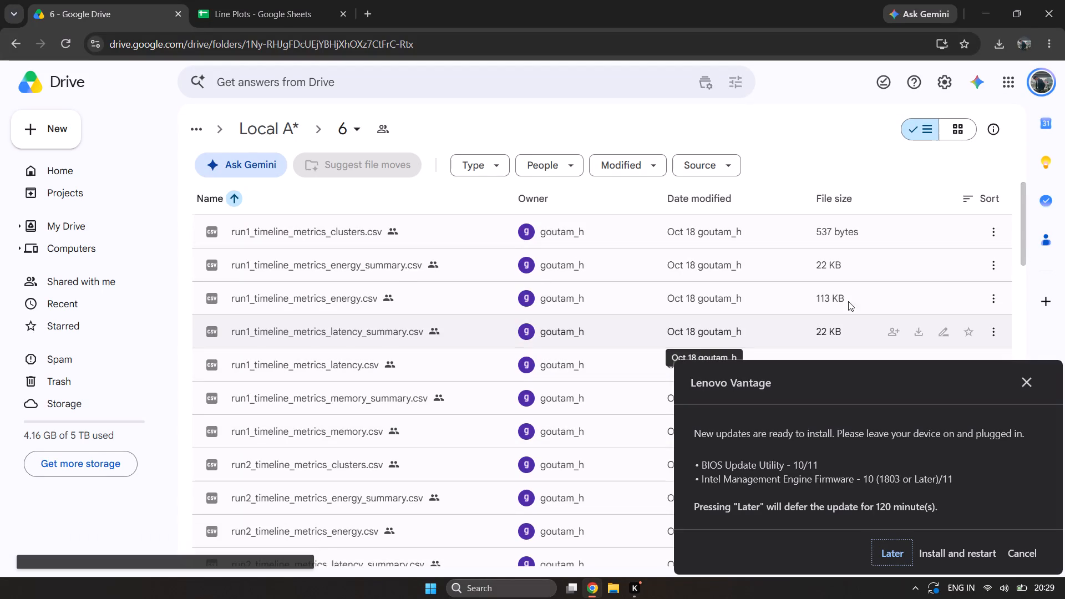
Postpone the pending Lenovo Vantage updates.
{"action": "left_click", "coordinate": [896, 550]}
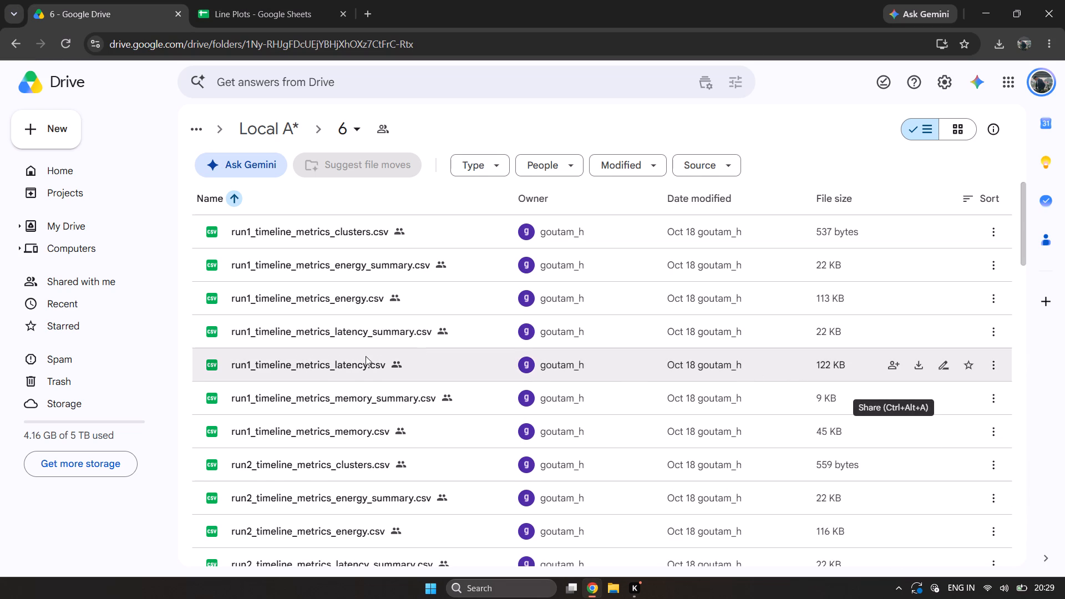
Open timeline_metrics_latency_summary_averaged.csv from the size 6 folder.
{"action": "scroll", "coordinate": [366, 356], "scroll_direction": "down", "scroll_amount": 20}
{"action": "scroll", "coordinate": [366, 356], "scroll_direction": "down", "scroll_amount": 17}
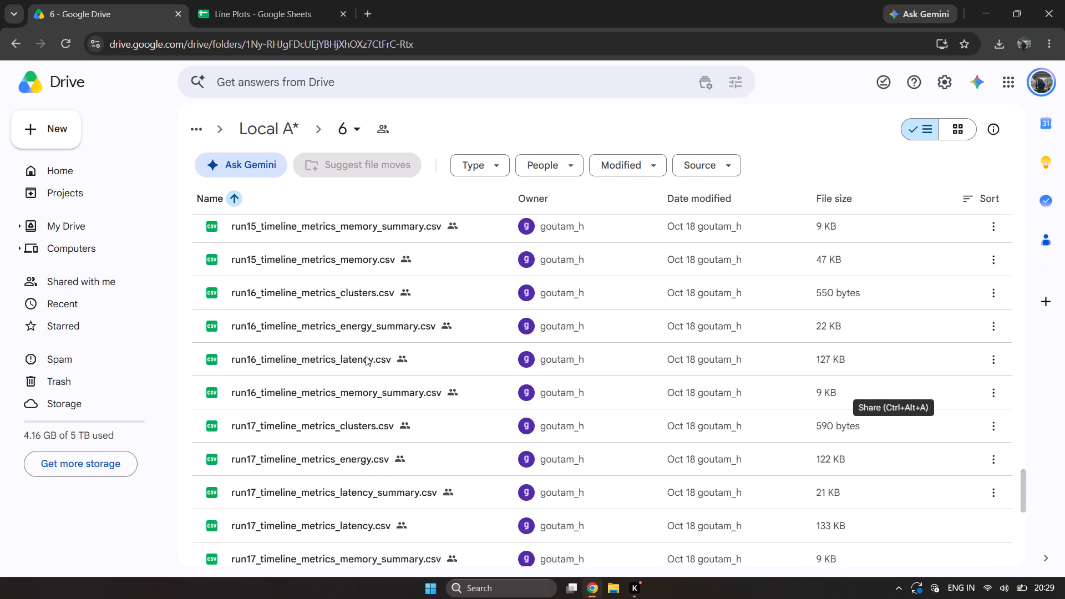
{"action": "scroll", "coordinate": [366, 356], "scroll_direction": "down", "scroll_amount": 4}
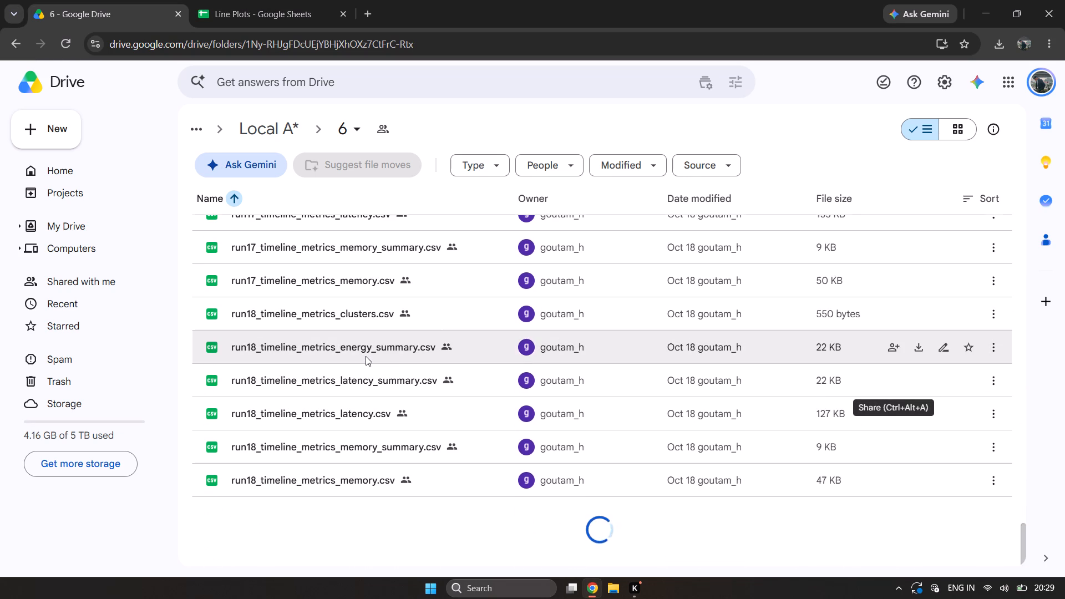
{"action": "scroll", "coordinate": [366, 356], "scroll_direction": "down", "scroll_amount": 9}
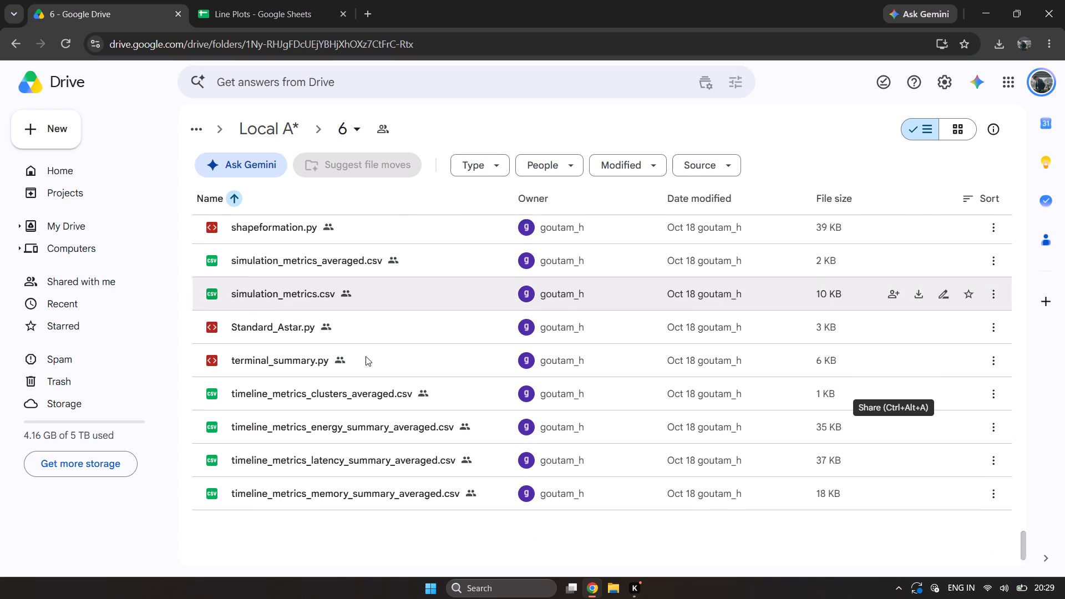
{"action": "scroll", "coordinate": [366, 356], "scroll_direction": "down", "scroll_amount": 2}
{"action": "double_click", "coordinate": [363, 435]}
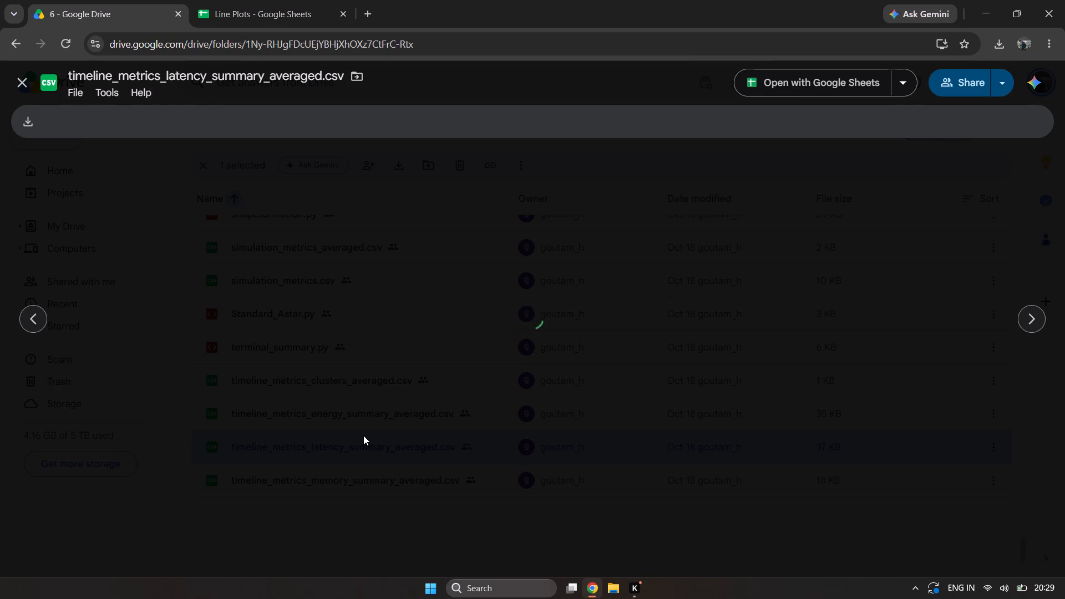
Copy the Max Individual Latency pair, 155.867935 and 16.861813, into completion latency and its Std deviation for size 6 in Line Plots.
{"action": "scroll", "coordinate": [363, 435], "scroll_direction": "down", "scroll_amount": 20}
{"action": "scroll", "coordinate": [363, 435], "scroll_direction": "down", "scroll_amount": 6}
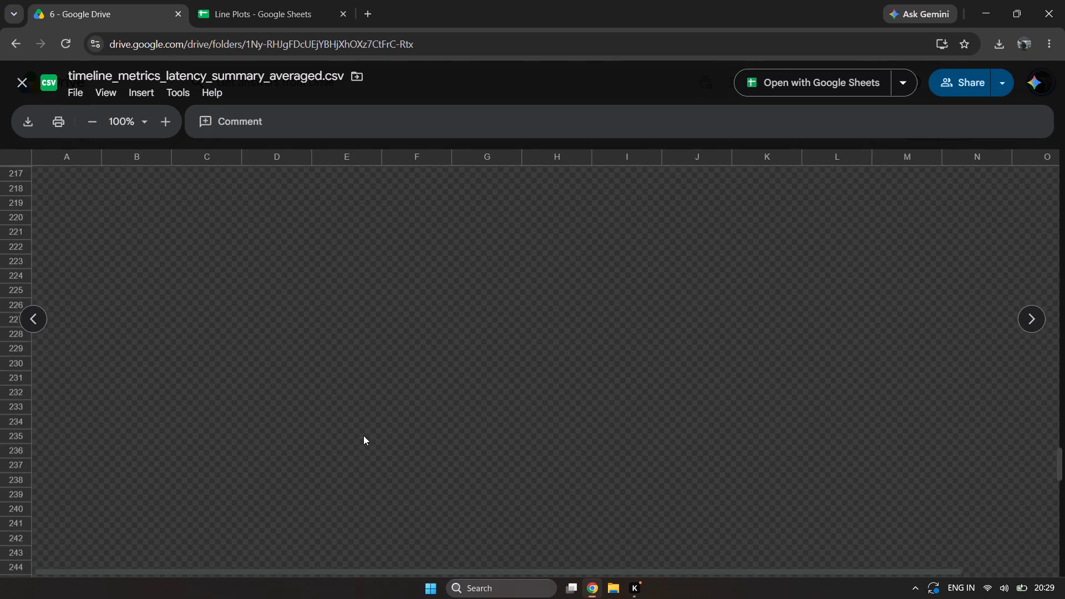
{"action": "scroll", "coordinate": [363, 435], "scroll_direction": "down", "scroll_amount": 7}
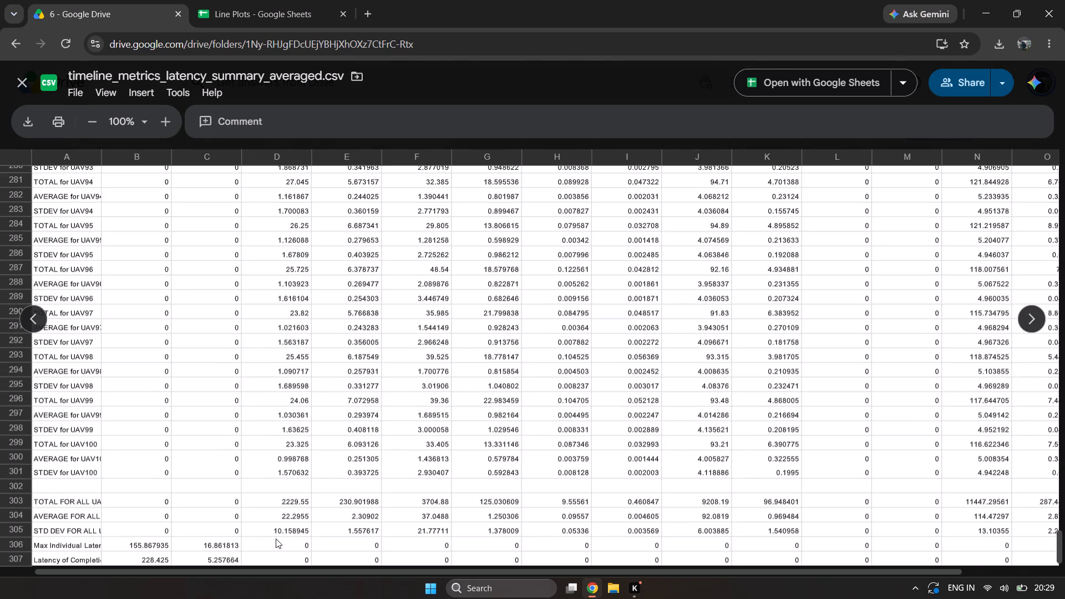
{"action": "left_click_drag", "start_coordinate": [152, 545], "coordinate": [219, 551]}
{"action": "key", "text": "ctrl+c"}
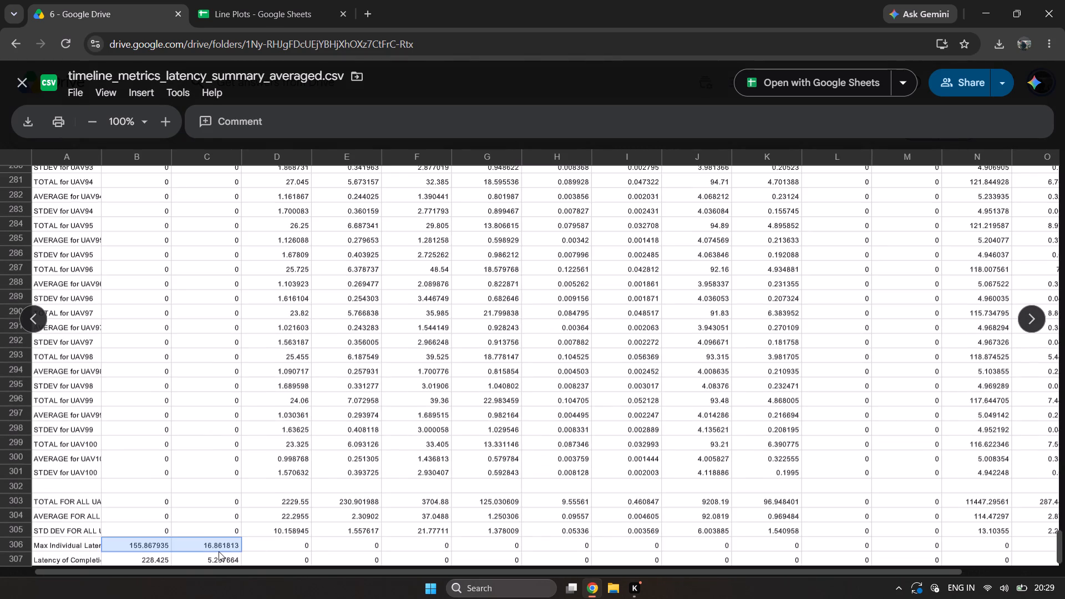
{"action": "left_click", "coordinate": [302, 0]}
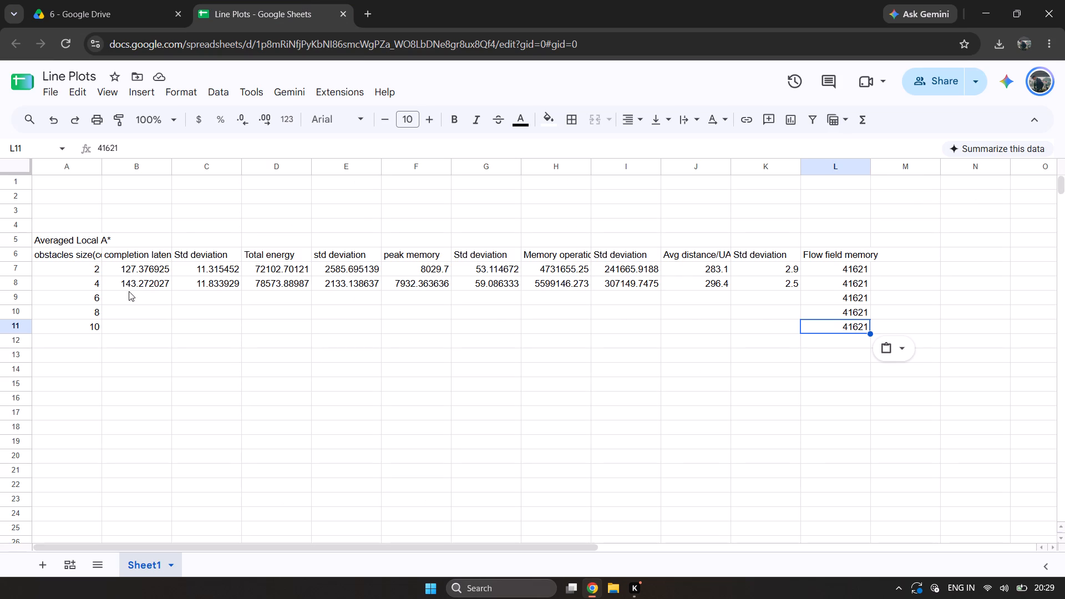
{"action": "left_click", "coordinate": [129, 295]}
{"action": "key", "text": "ctrl+b"}
{"action": "key", "text": "ctrl+v"}
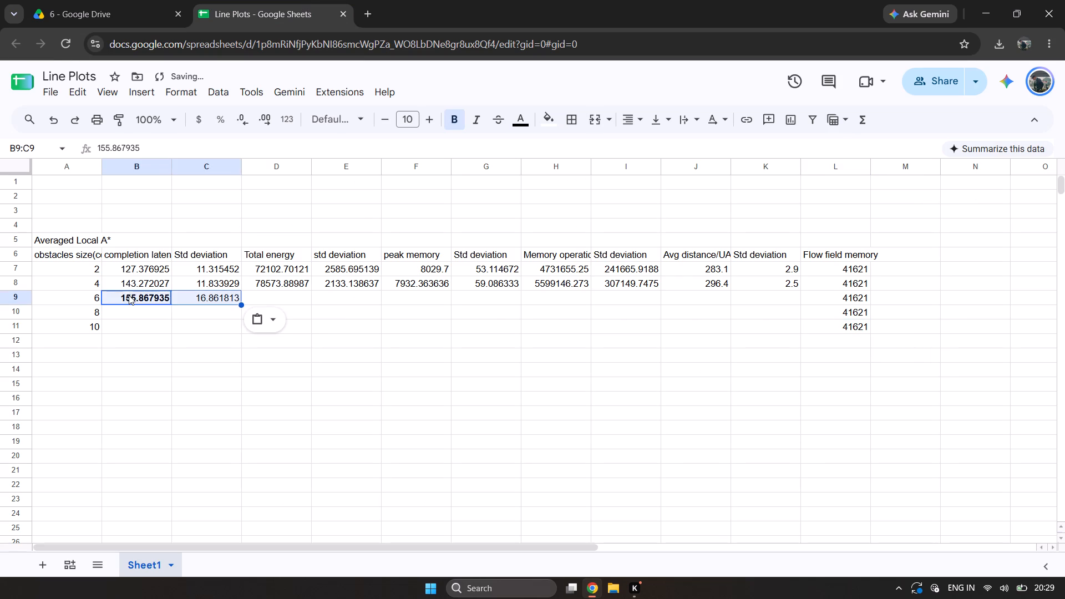
Remove the bold formatting from the size 6 completion latency value.
{"action": "left_click", "coordinate": [200, 341]}
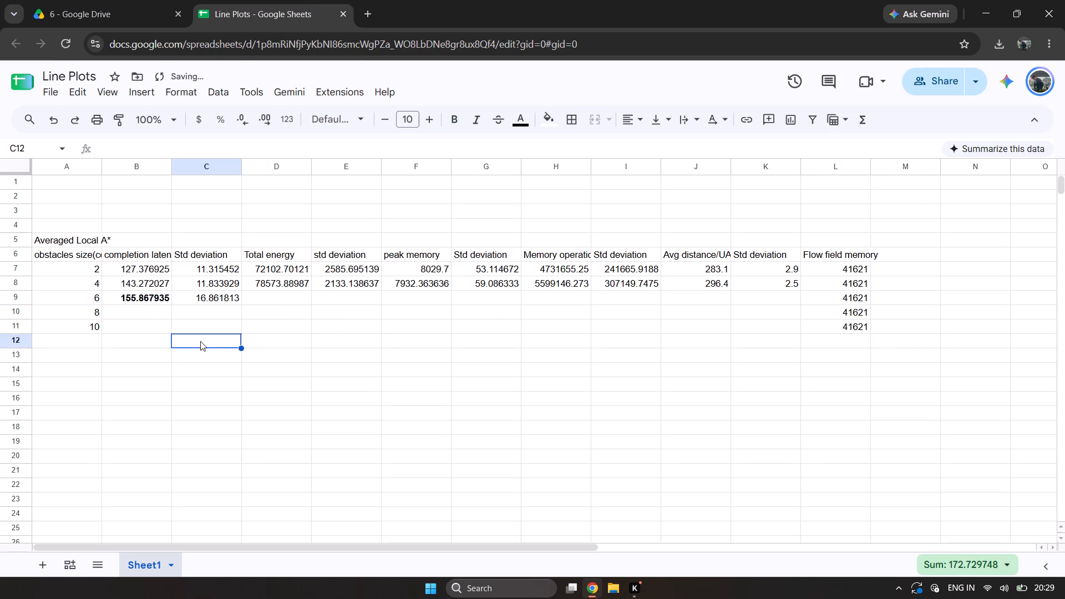
{"action": "left_click", "coordinate": [149, 298]}
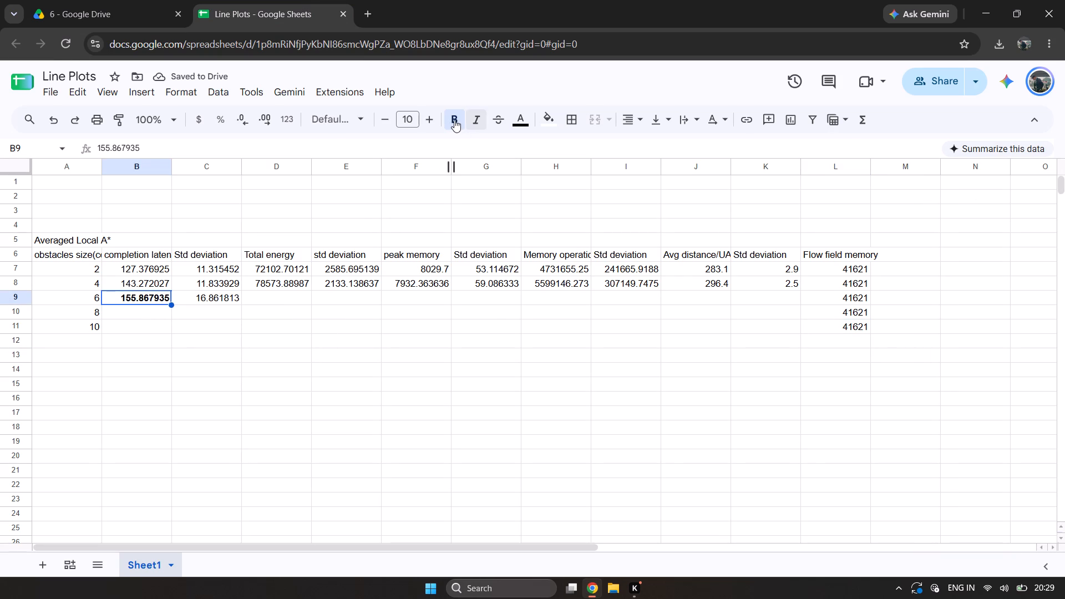
{"action": "left_click", "coordinate": [454, 120]}
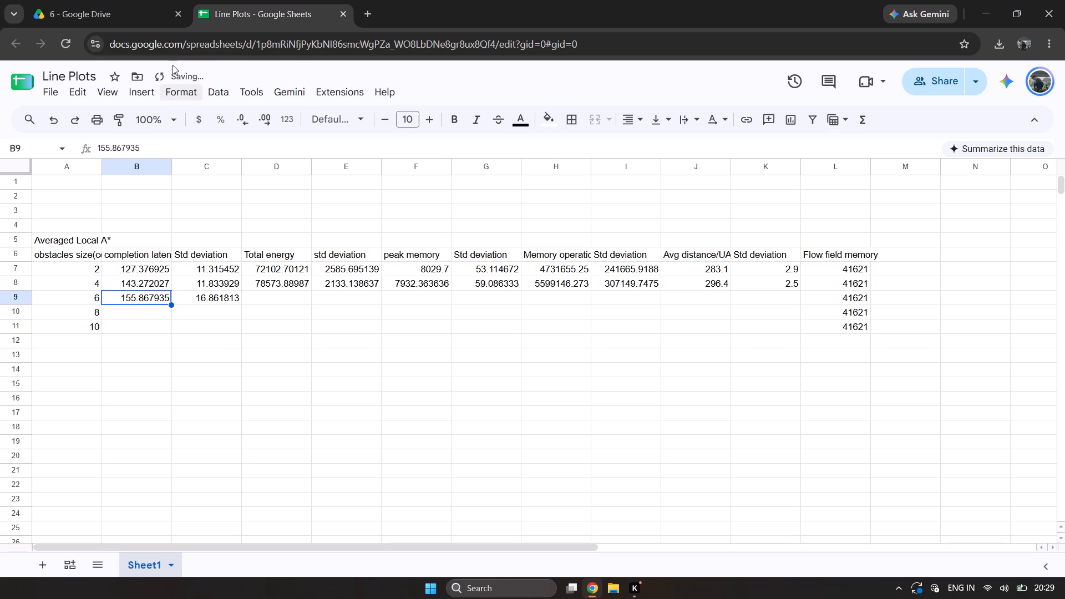
Close the latency summary in Drive and open timeline_metrics_energy_summary_averaged.csv.
{"action": "left_click", "coordinate": [118, 0]}
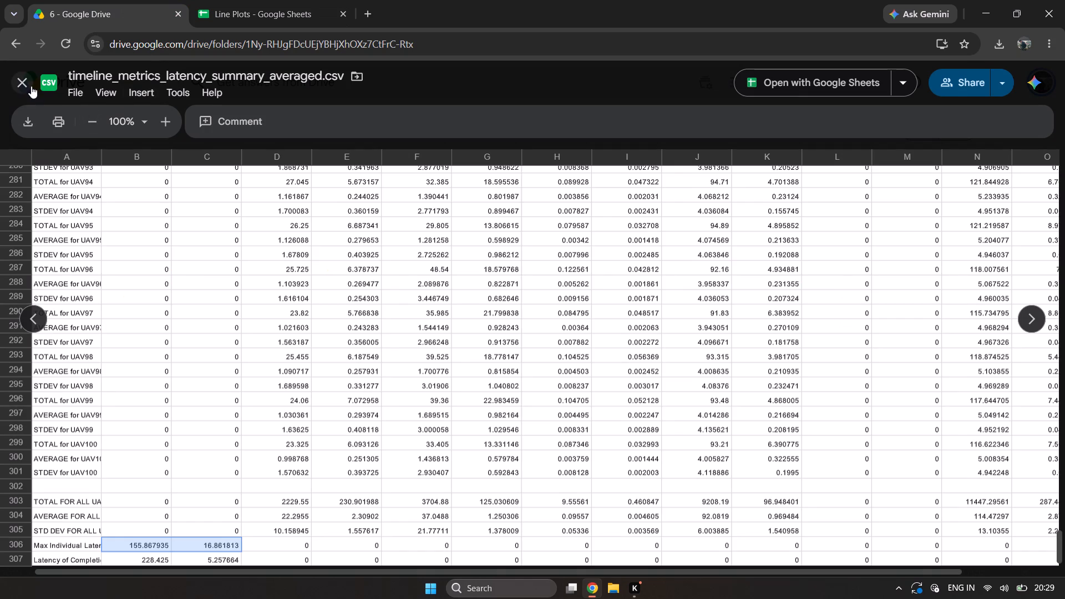
{"action": "left_click", "coordinate": [31, 86]}
{"action": "double_click", "coordinate": [427, 420]}
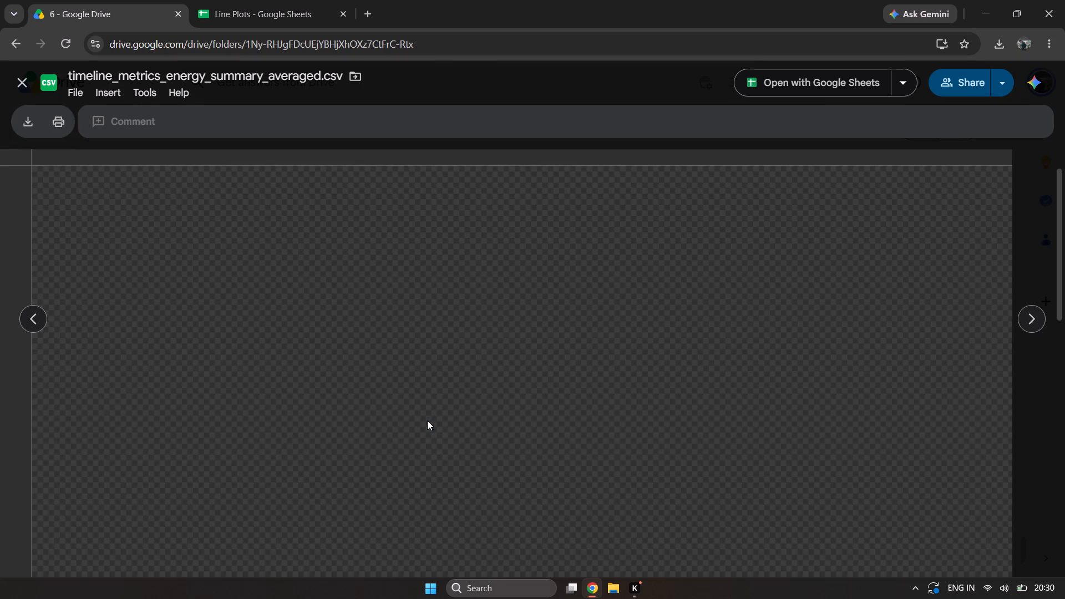
Copy the all-UAV total energy pair, 83835.78707 and 2091.009015, into Total energy and std deviation for size 6 in Line Plots.
{"action": "scroll", "coordinate": [427, 420], "scroll_direction": "down", "scroll_amount": 16}
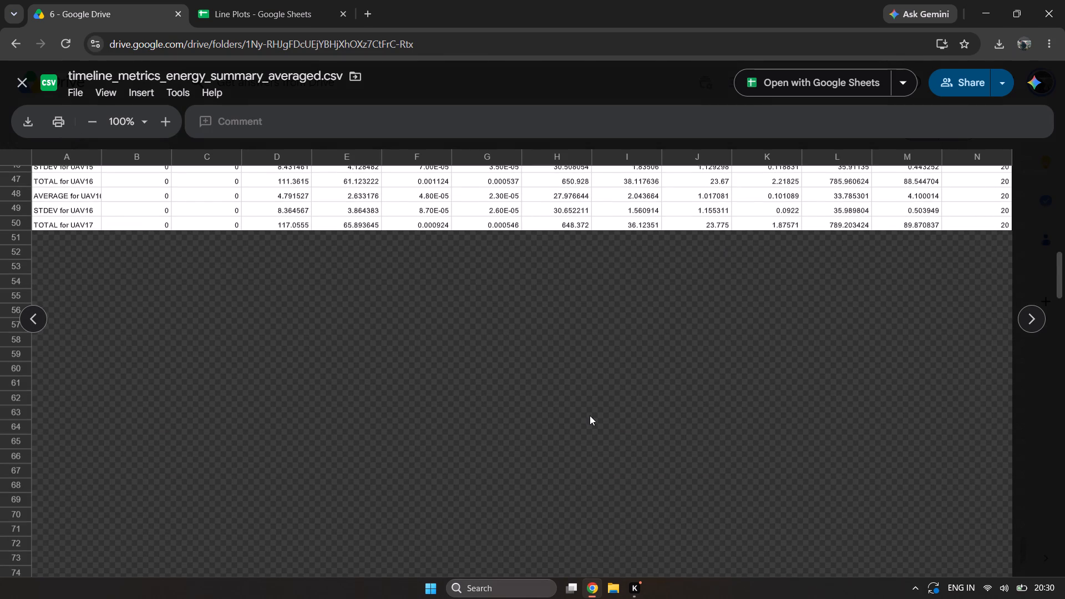
{"action": "scroll", "coordinate": [590, 415], "scroll_direction": "down", "scroll_amount": 16}
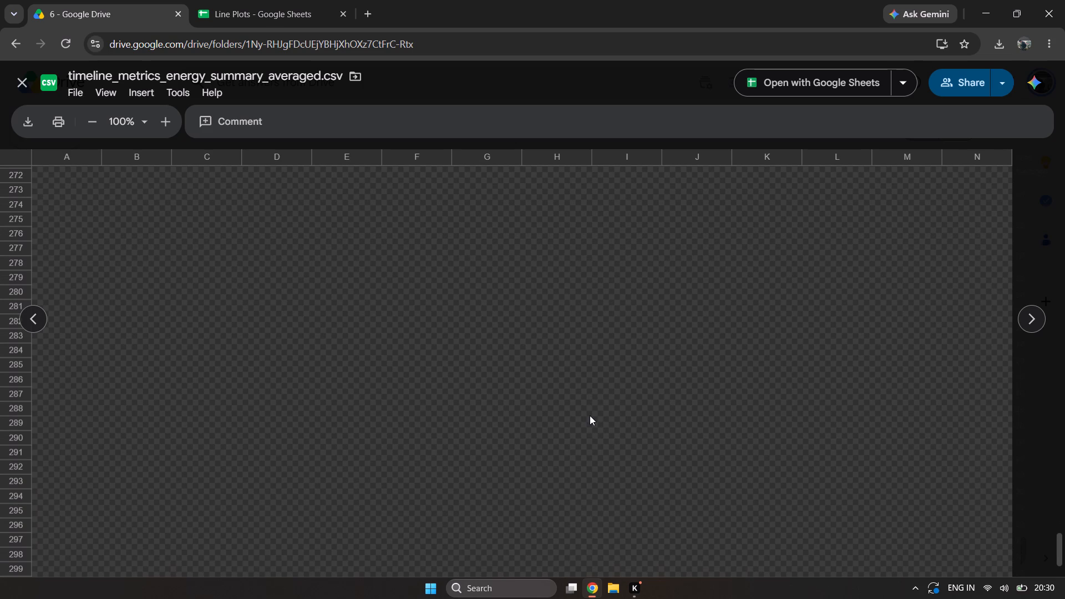
{"action": "scroll", "coordinate": [590, 415], "scroll_direction": "down", "scroll_amount": 12}
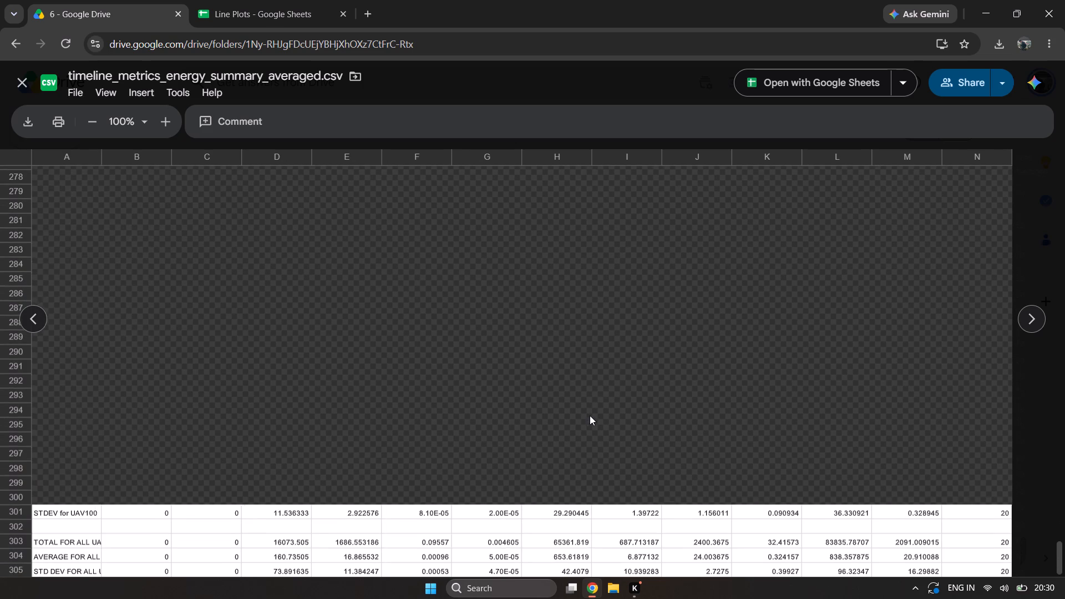
{"action": "scroll", "coordinate": [590, 415], "scroll_direction": "down", "scroll_amount": 8}
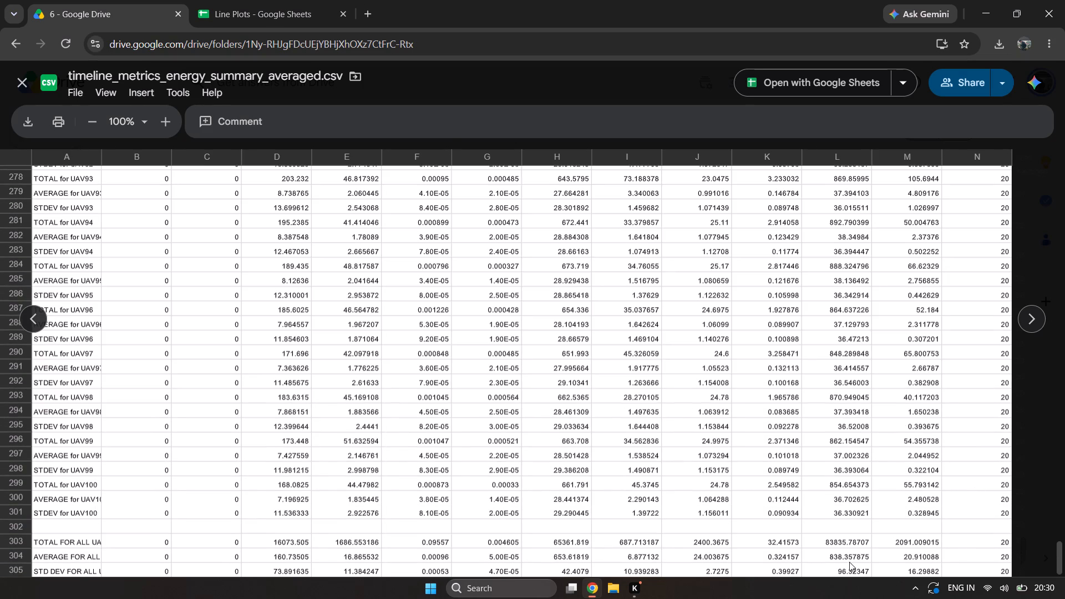
{"action": "left_click_drag", "start_coordinate": [844, 542], "coordinate": [896, 538]}
{"action": "key", "text": "ctrl+c"}
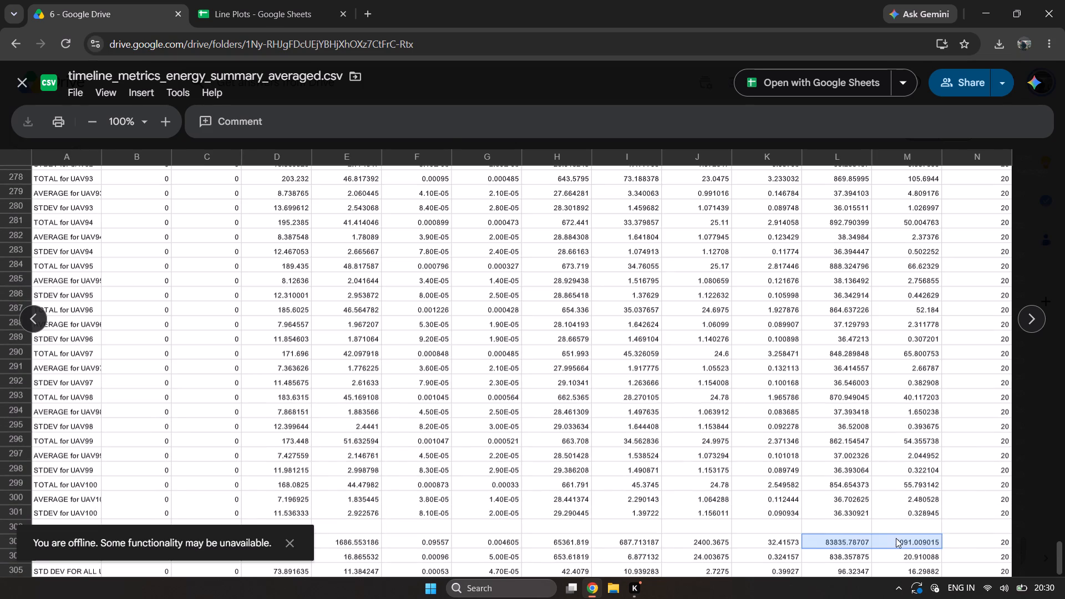
{"action": "left_click", "coordinate": [319, 0]}
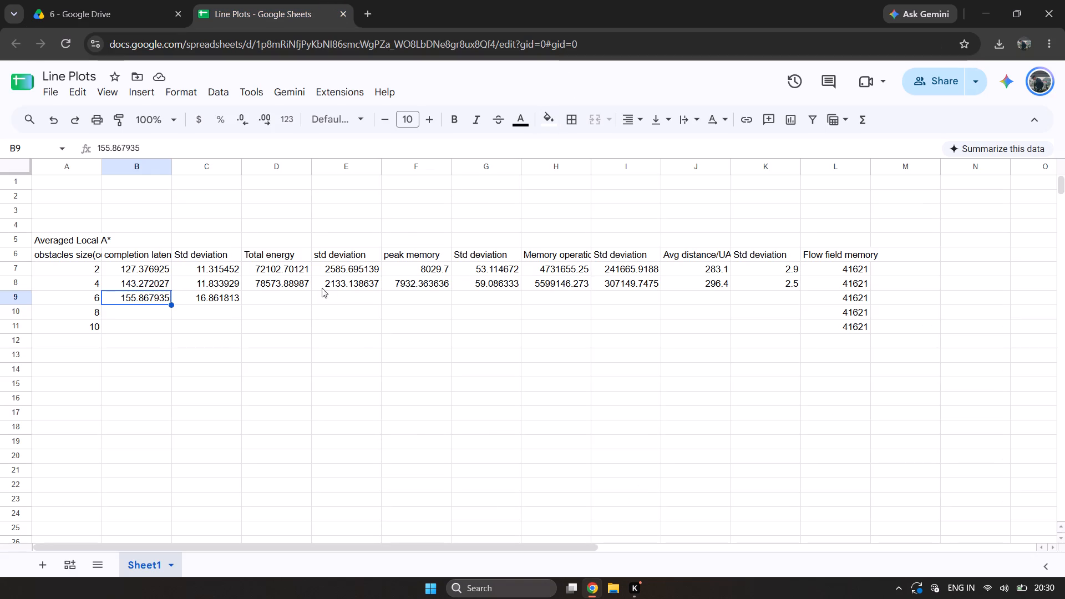
{"action": "left_click", "coordinate": [305, 298]}
{"action": "key", "text": "ctrl+v"}
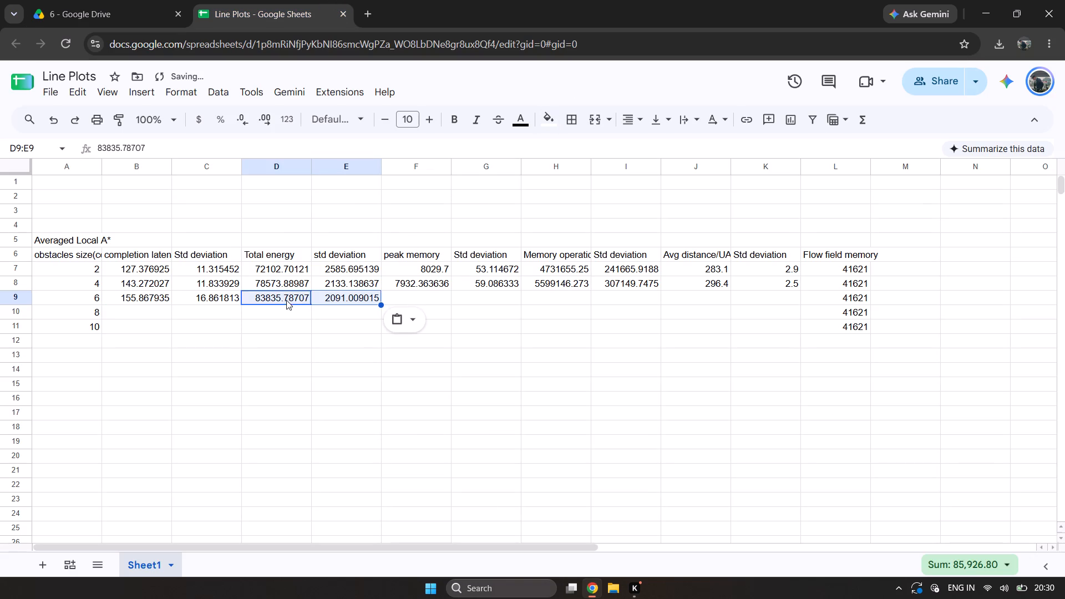
Close the energy summary in Drive and open timeline_metrics_memory_summary_averaged.csv.
{"action": "left_click", "coordinate": [97, 0]}
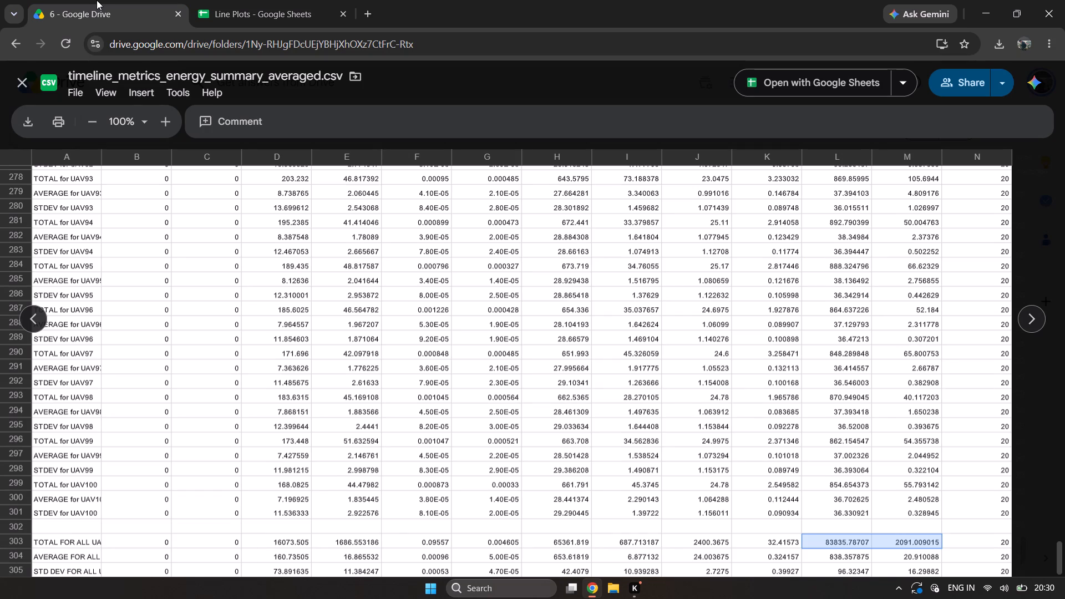
{"action": "left_click", "coordinate": [17, 90]}
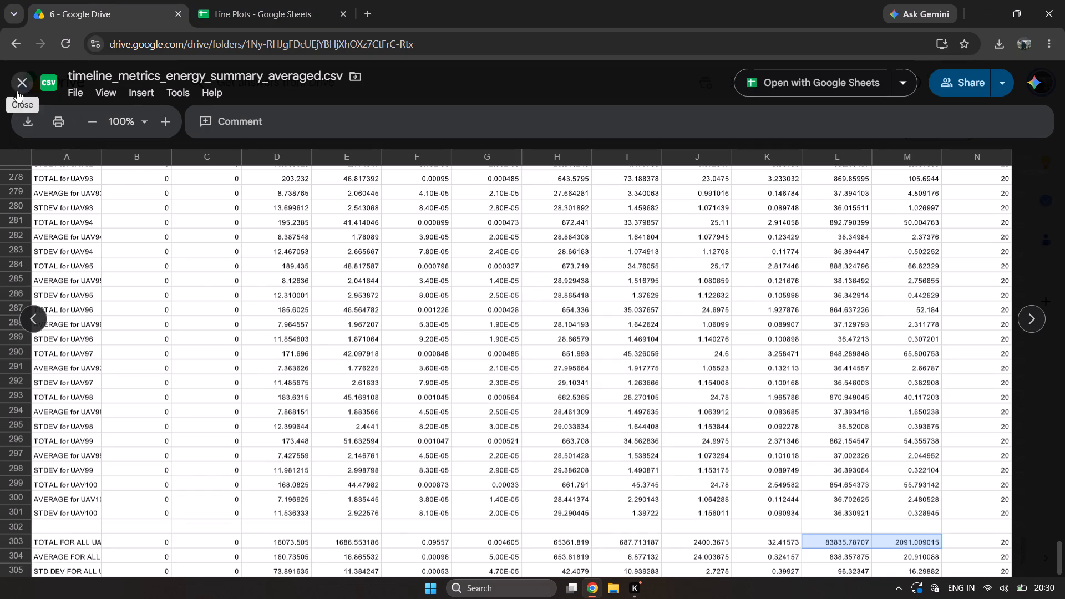
{"action": "double_click", "coordinate": [354, 484]}
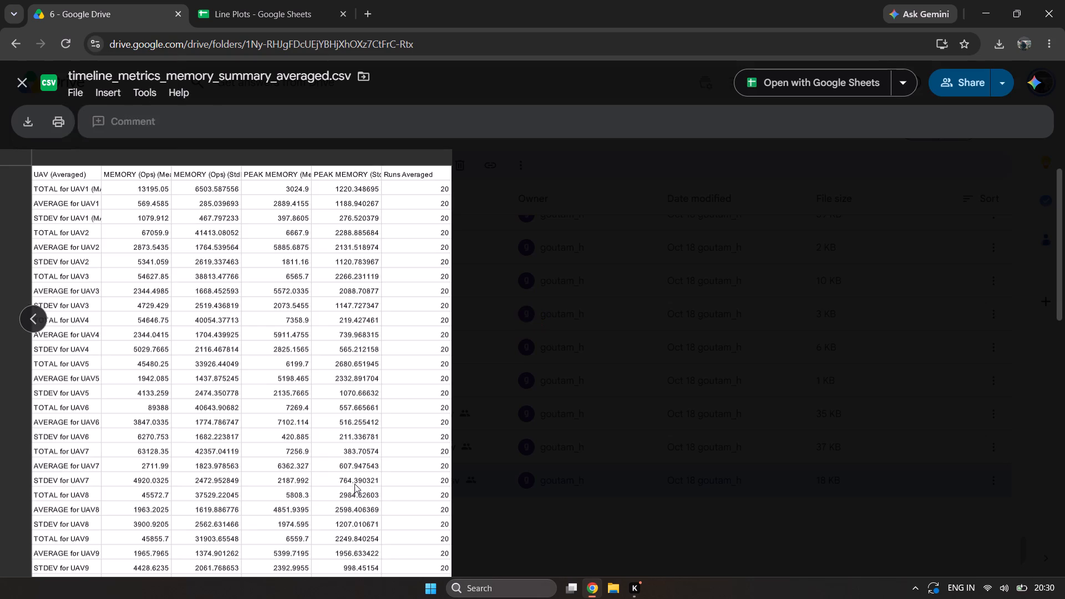
Copy the all-UAV memory operations total pair, 5993614.15 and 287551.698, into Memory operations and Std deviation for size 6 in Line Plots.
{"action": "scroll", "coordinate": [257, 490], "scroll_direction": "down", "scroll_amount": 17}
{"action": "scroll", "coordinate": [257, 490], "scroll_direction": "down", "scroll_amount": 7}
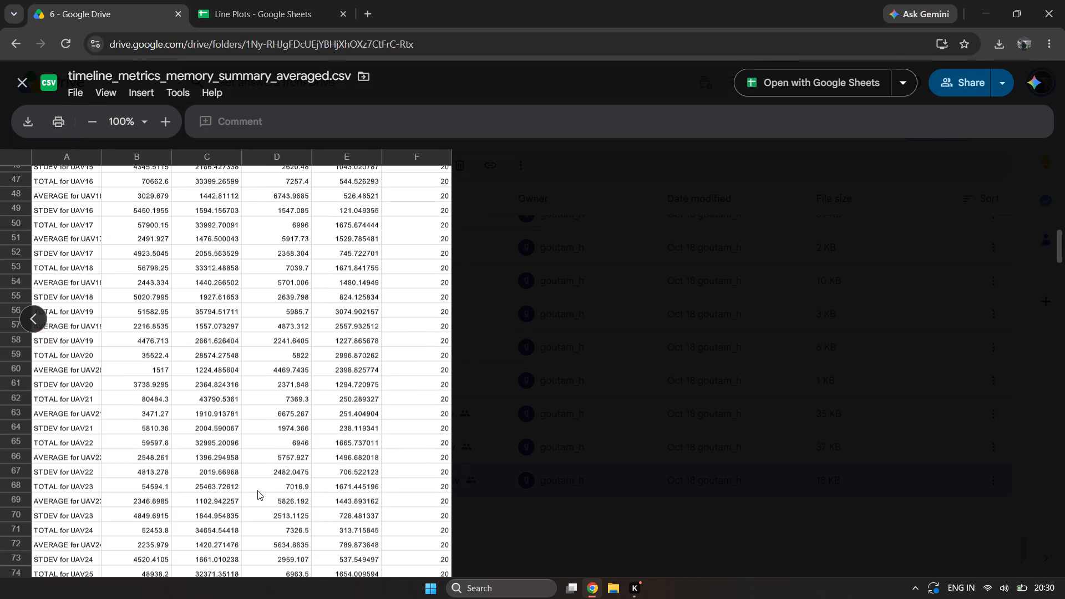
{"action": "scroll", "coordinate": [257, 490], "scroll_direction": "down", "scroll_amount": 19}
{"action": "scroll", "coordinate": [257, 490], "scroll_direction": "down", "scroll_amount": 12}
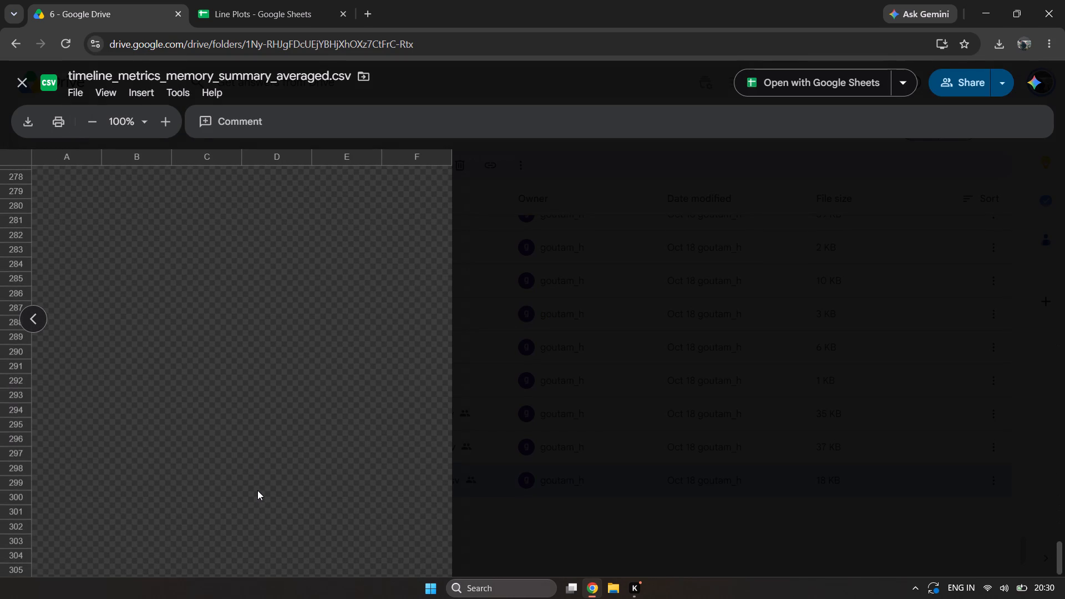
{"action": "scroll", "coordinate": [257, 490], "scroll_direction": "down", "scroll_amount": 8}
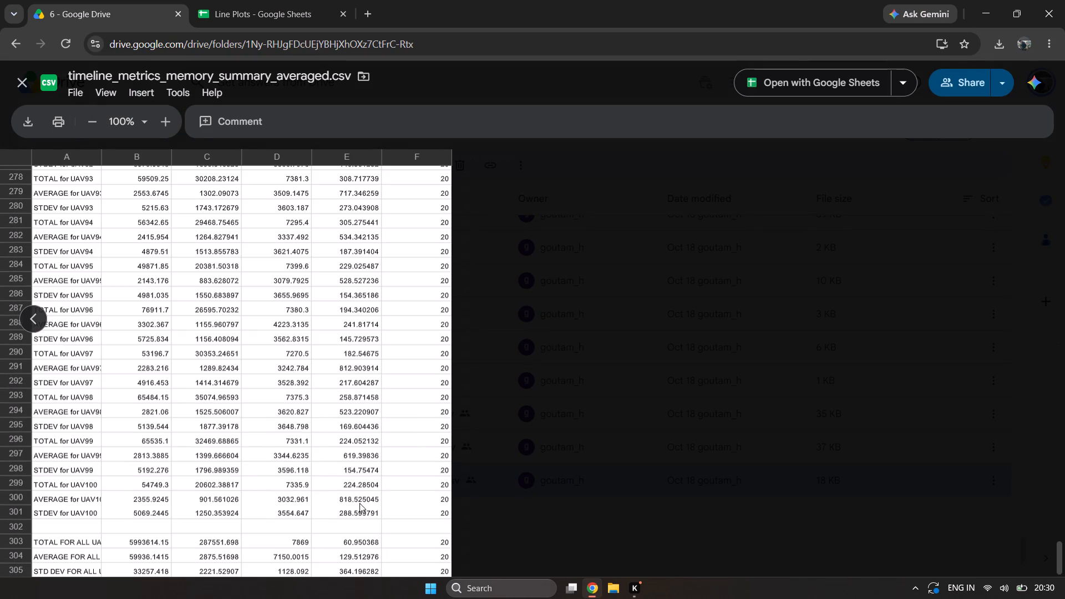
{"action": "left_click_drag", "start_coordinate": [154, 538], "coordinate": [198, 536]}
{"action": "key", "text": "ctrl+c"}
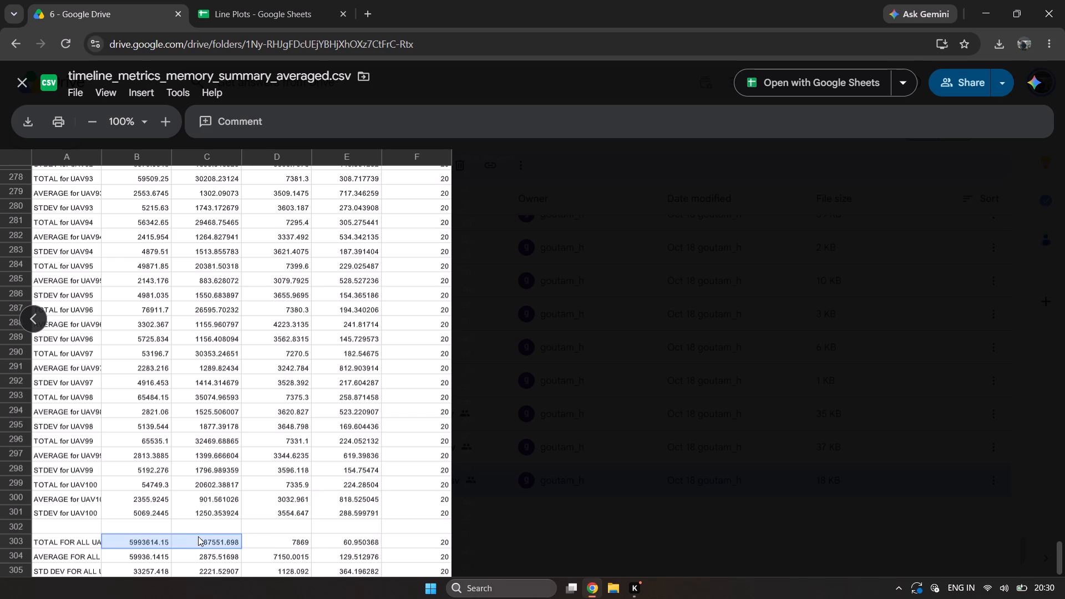
{"action": "left_click", "coordinate": [263, 0]}
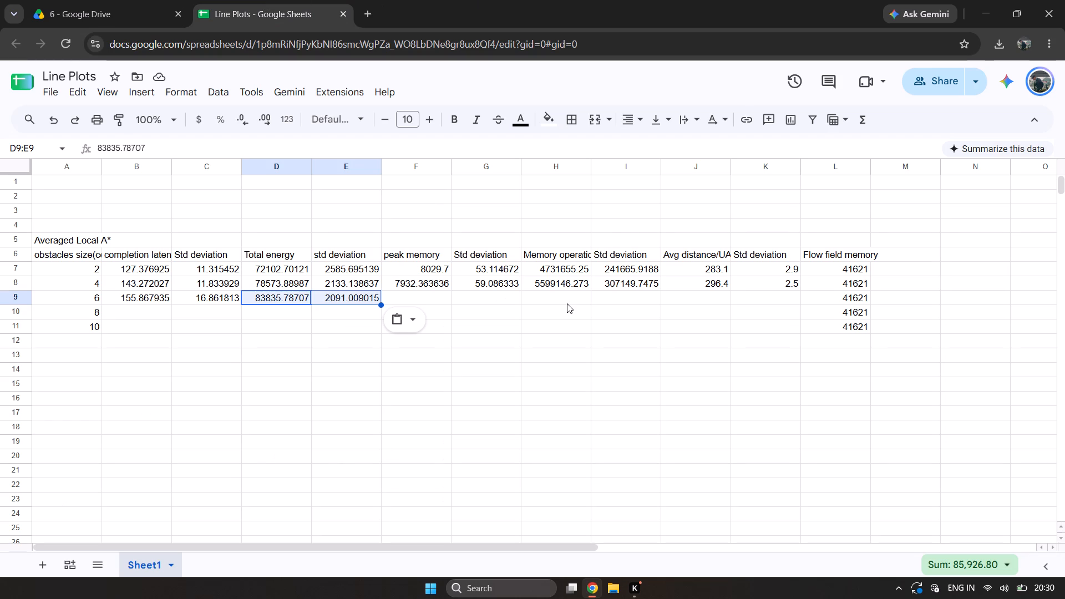
{"action": "left_click", "coordinate": [567, 303]}
{"action": "key", "text": "ctrl+v"}
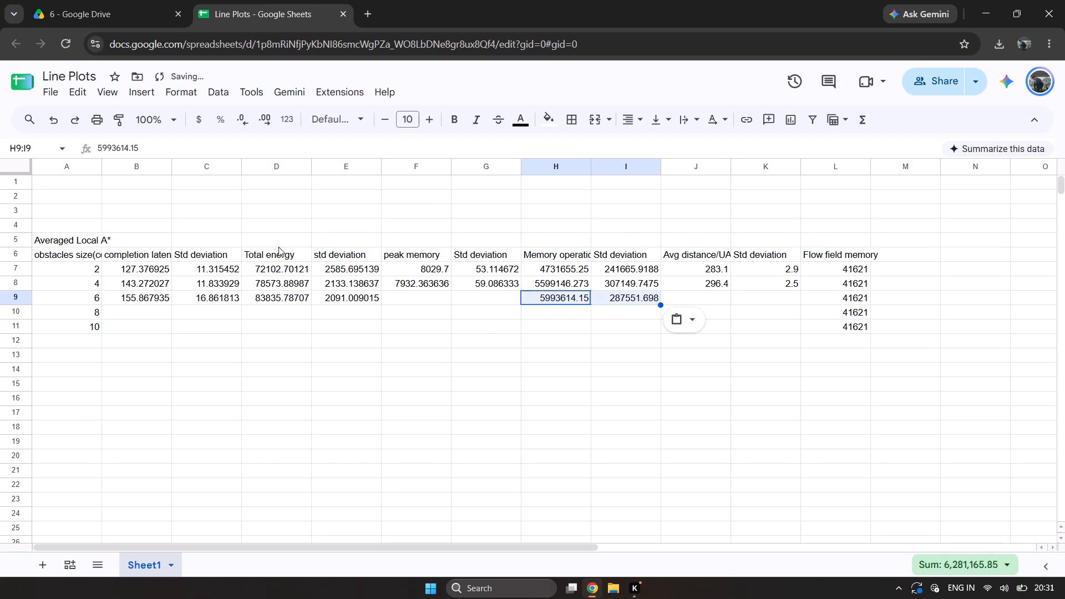
Copy the all-UAV peak memory pair, 7869 and 60.950368, from the memory summary into peak memory and Std deviation for size 6.
{"action": "left_click", "coordinate": [136, 0]}
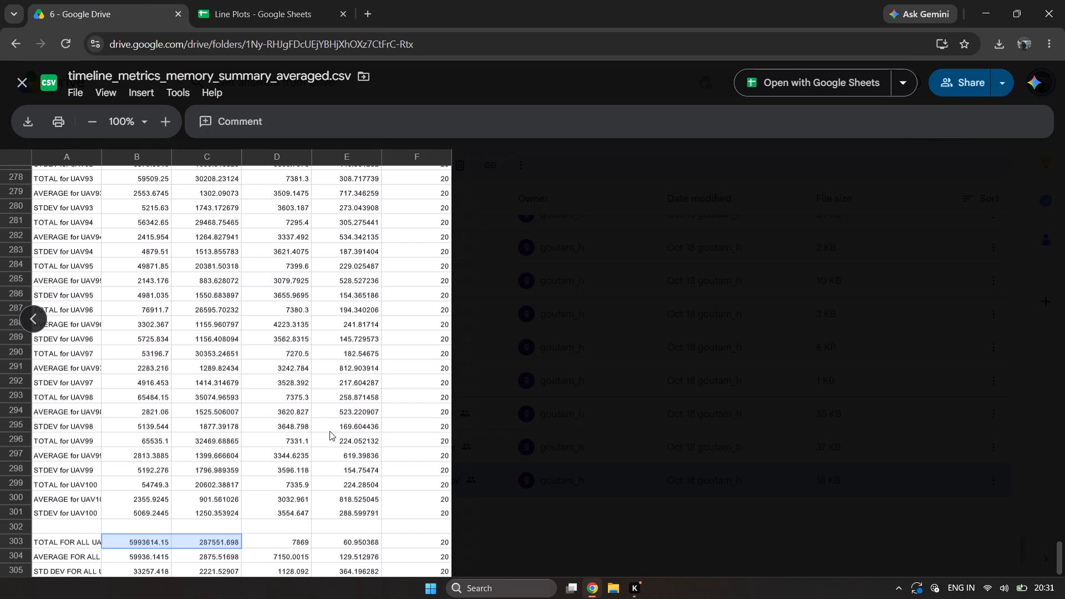
{"action": "left_click_drag", "start_coordinate": [291, 543], "coordinate": [361, 542]}
{"action": "key", "text": "ctrl+c"}
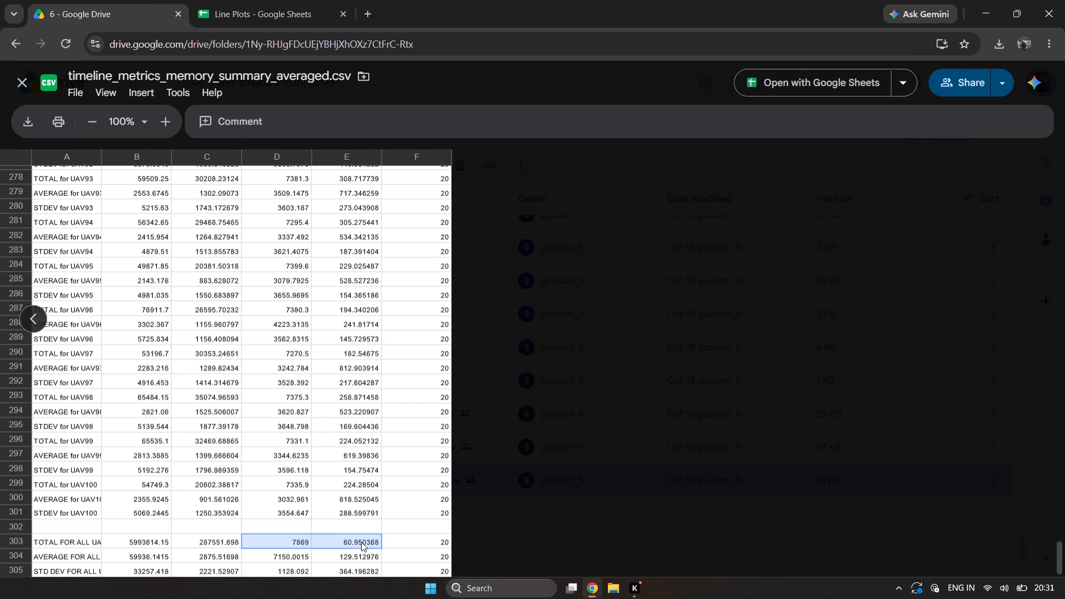
{"action": "left_click", "coordinate": [240, 0]}
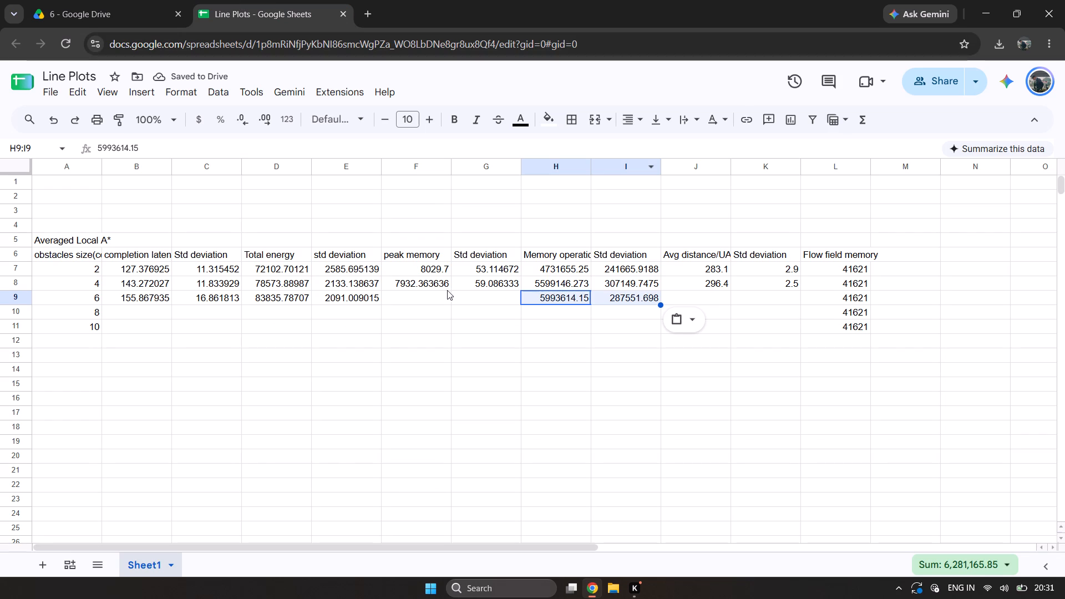
{"action": "left_click", "coordinate": [441, 293]}
{"action": "key", "text": "ctrl+v"}
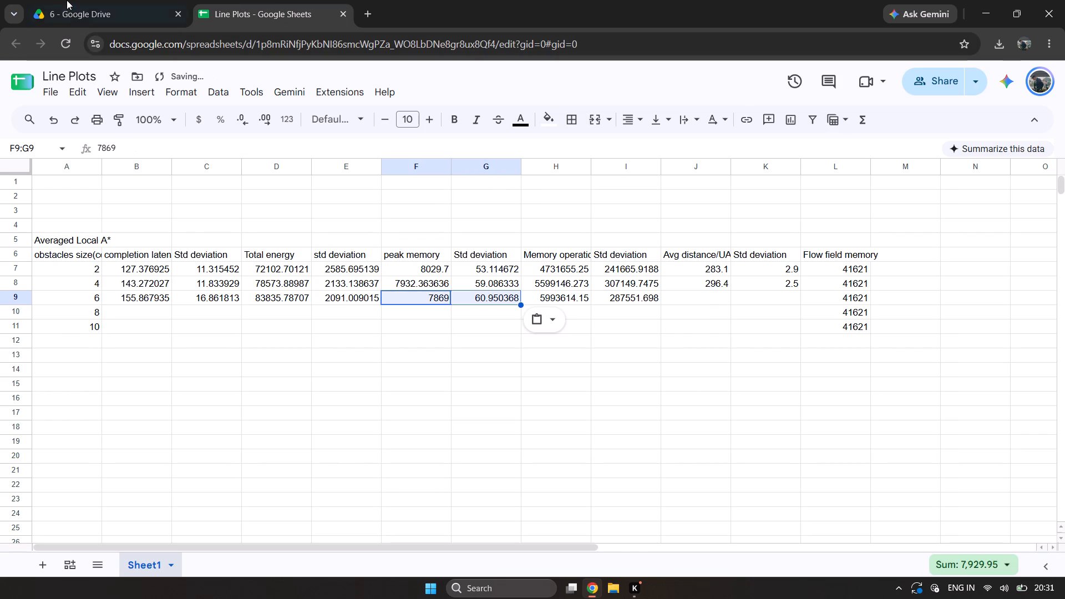
Close the memory summary in Drive and open simulation_metrics_averaged.csv from the size 6 folder.
{"action": "left_click", "coordinate": [67, 0]}
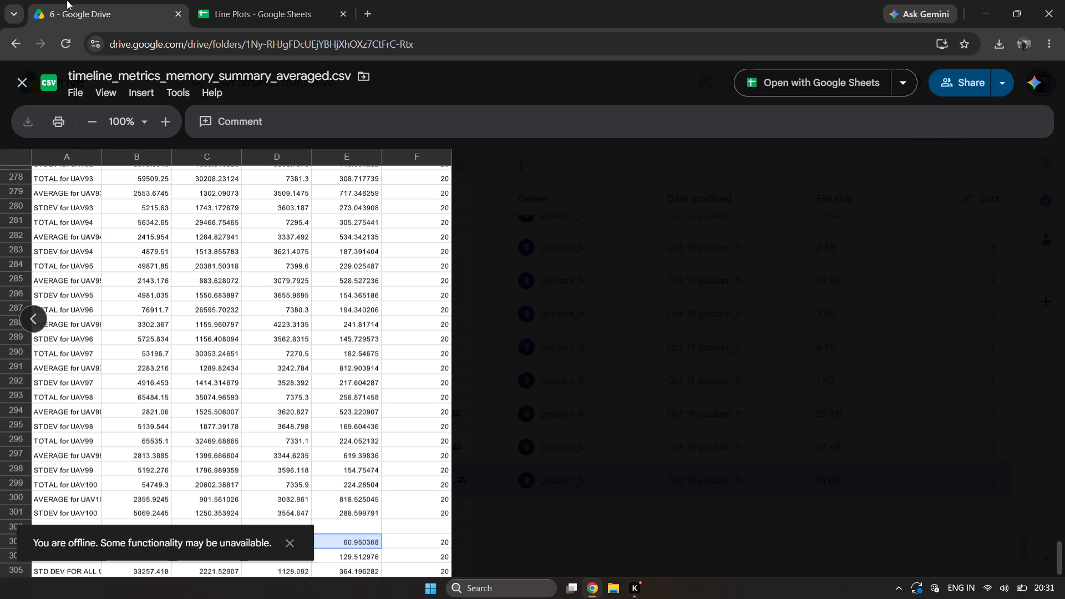
{"action": "left_click", "coordinate": [295, 12]}
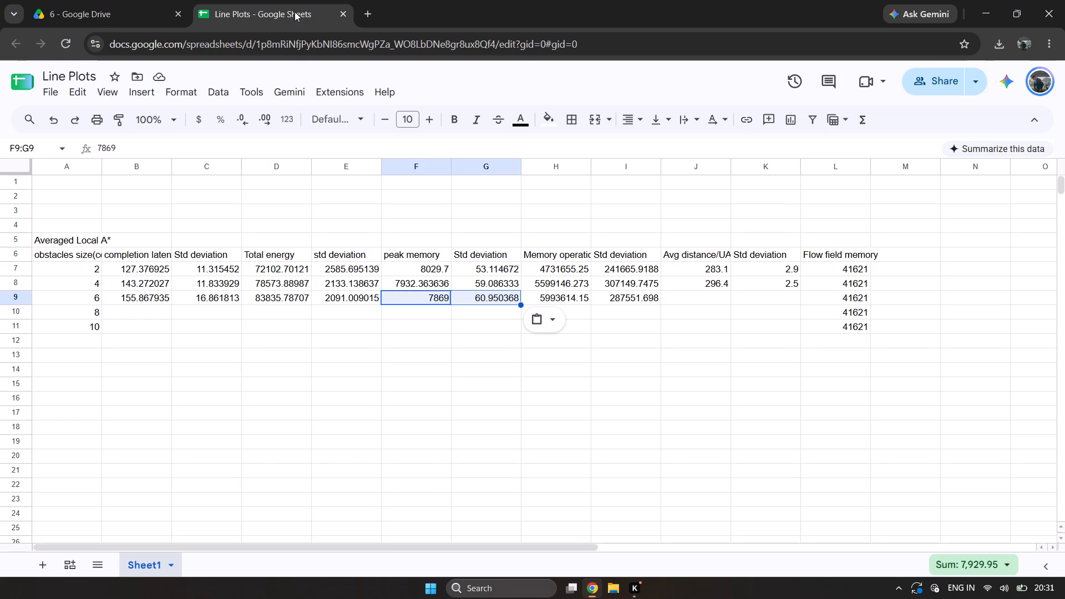
{"action": "left_click", "coordinate": [65, 0]}
{"action": "left_click", "coordinate": [19, 88]}
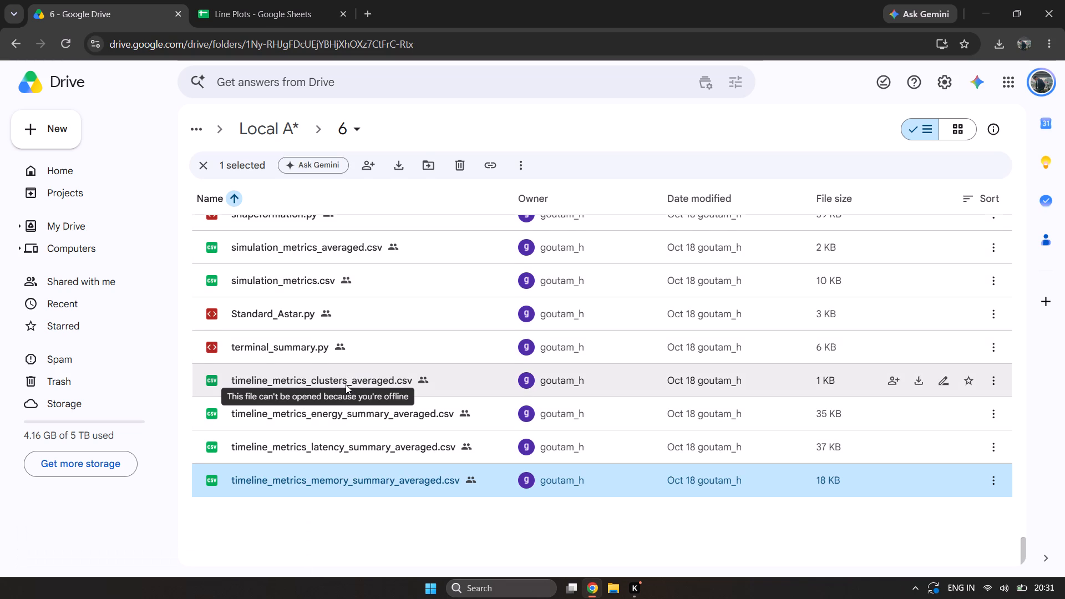
{"action": "scroll", "coordinate": [346, 384], "scroll_direction": "up", "scroll_amount": 1}
{"action": "double_click", "coordinate": [326, 319]}
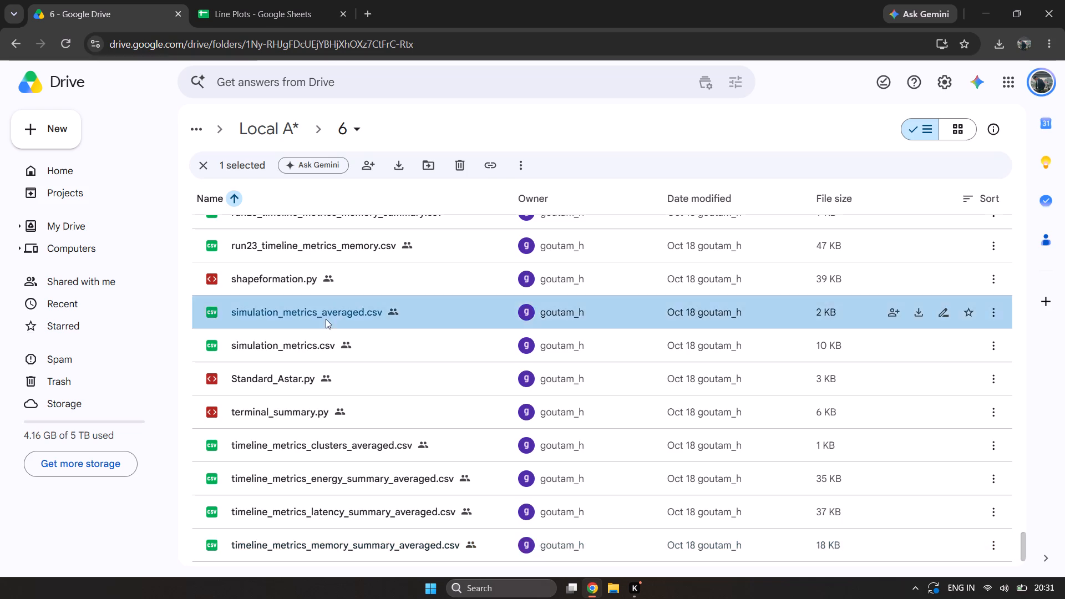
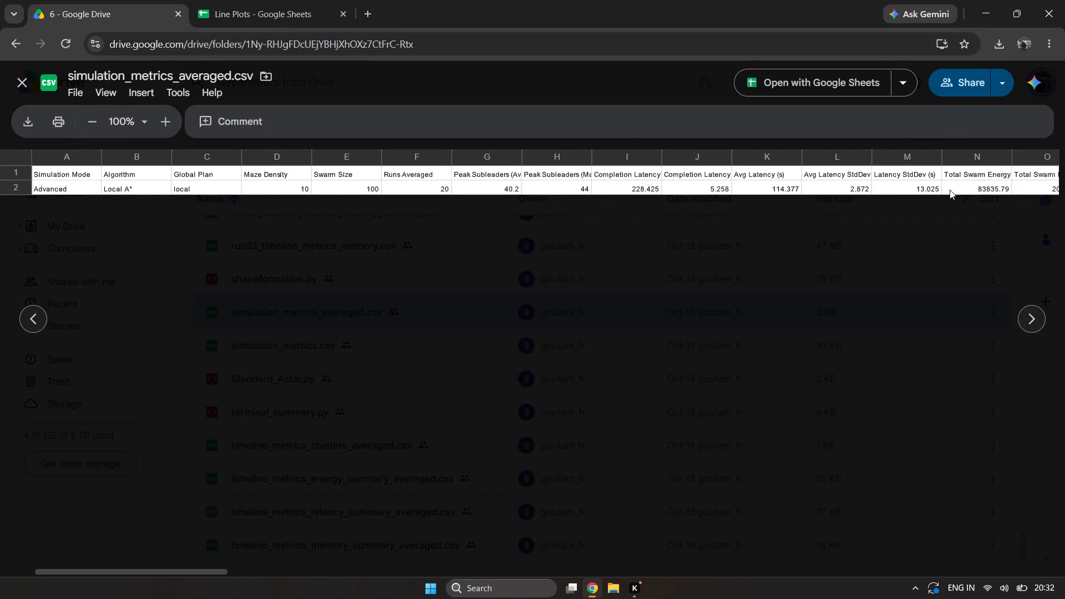
Copy the average distance per UAV pair, 306.9 and 3.2, into Avg distance/UAV and Std deviation for size 6 in Line Plots.
{"action": "scroll", "coordinate": [950, 190], "scroll_direction": "left", "scroll_amount": 12}
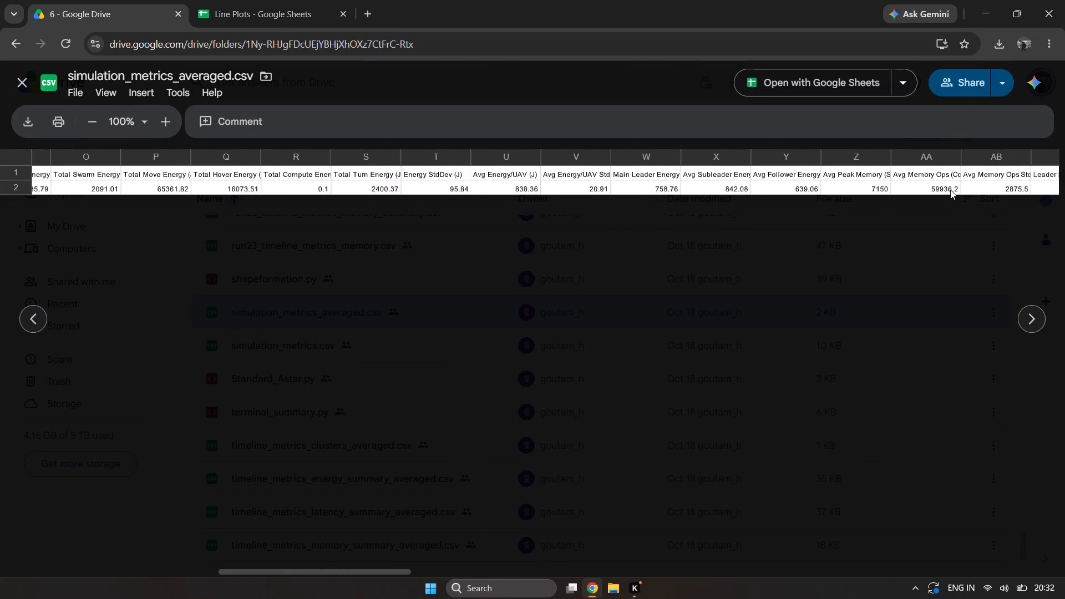
{"action": "scroll", "coordinate": [950, 190], "scroll_direction": "left", "scroll_amount": 5}
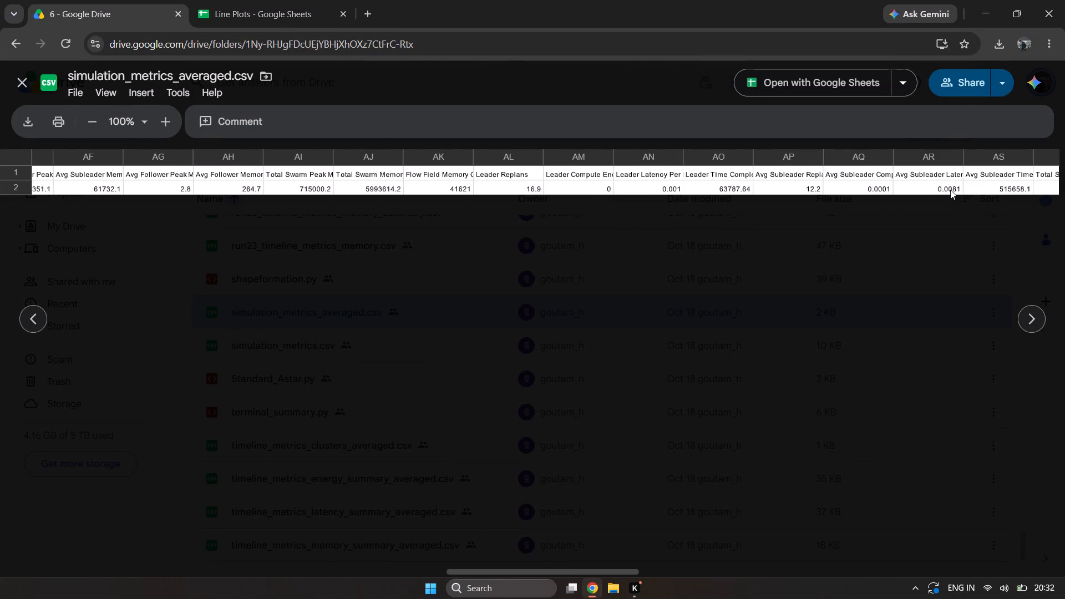
{"action": "scroll", "coordinate": [950, 190], "scroll_direction": "left", "scroll_amount": 9}
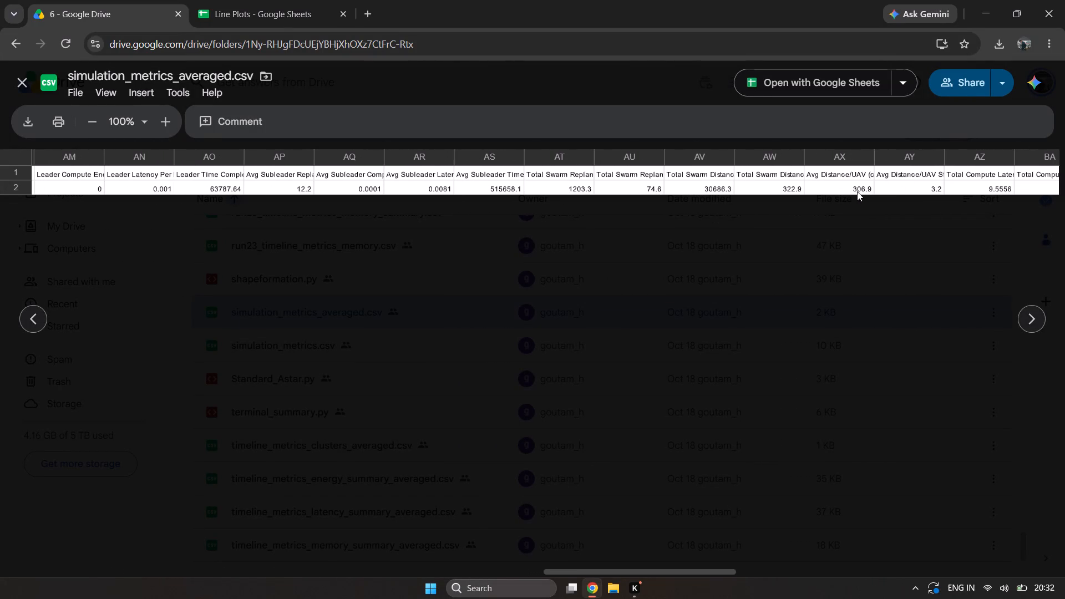
{"action": "left_click_drag", "start_coordinate": [858, 189], "coordinate": [883, 189]}
{"action": "key", "text": "ctrl+c"}
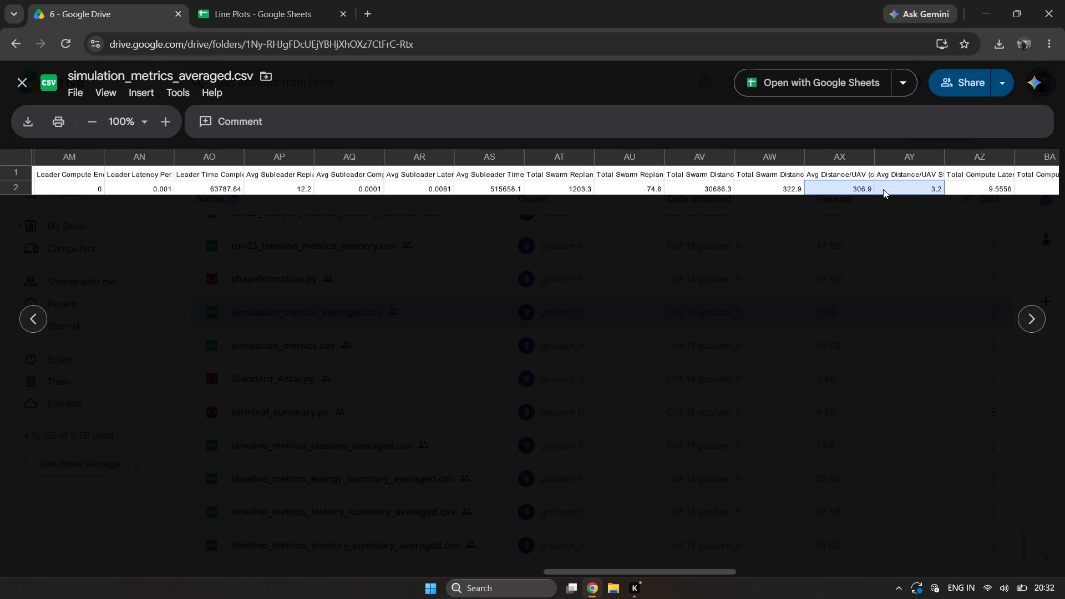
{"action": "left_click", "coordinate": [291, 0]}
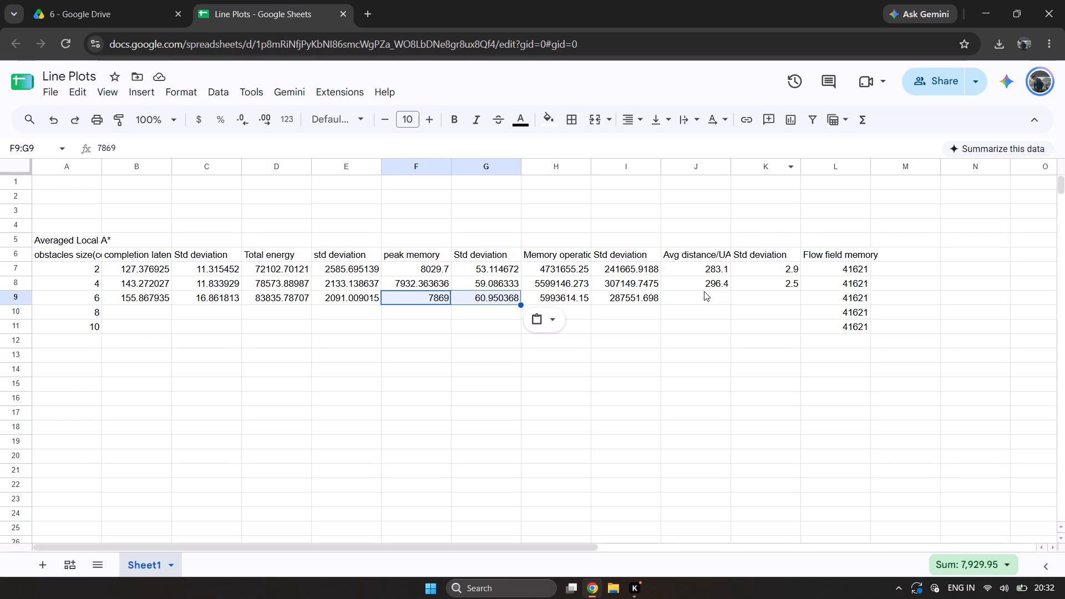
{"action": "left_click", "coordinate": [704, 295]}
{"action": "key", "text": "ctrl+v"}
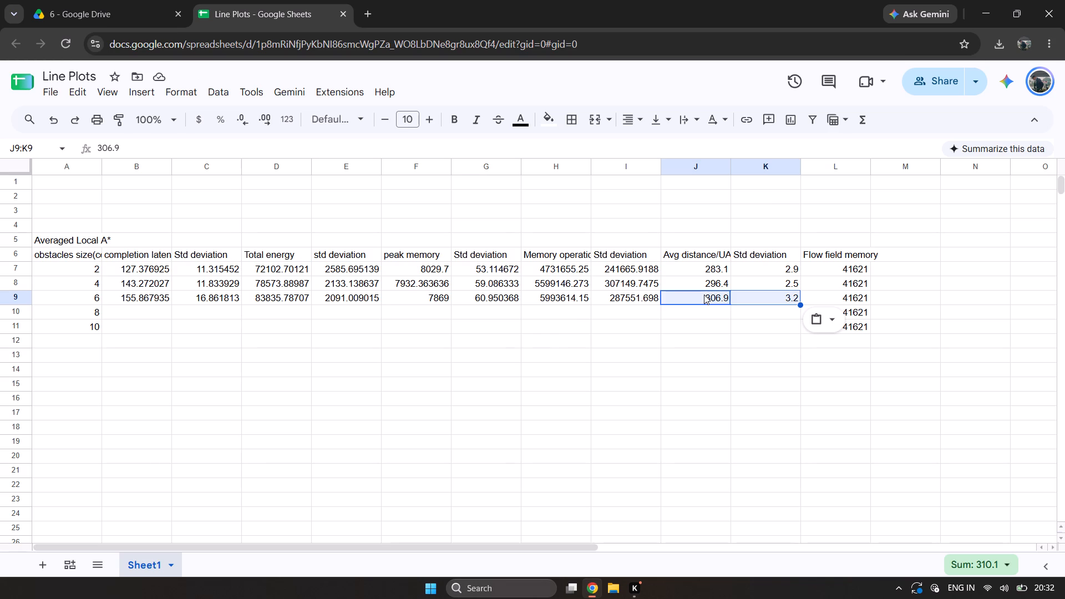
Close simulation_metrics_averaged.csv in Drive, return to the Local A* folder and open folder 8.
{"action": "left_click", "coordinate": [116, 0]}
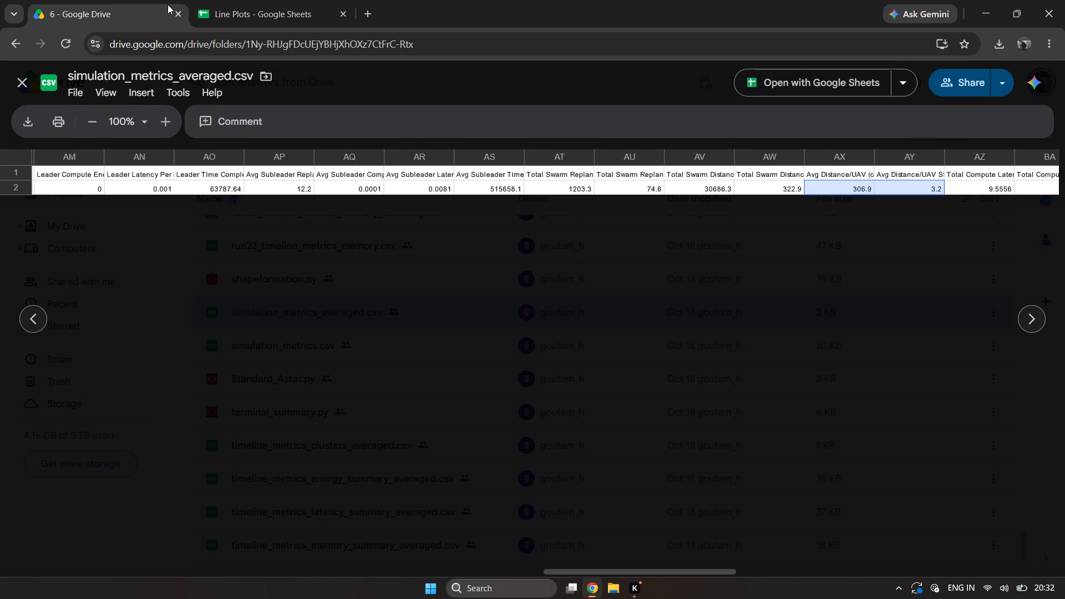
{"action": "left_click", "coordinate": [15, 73]}
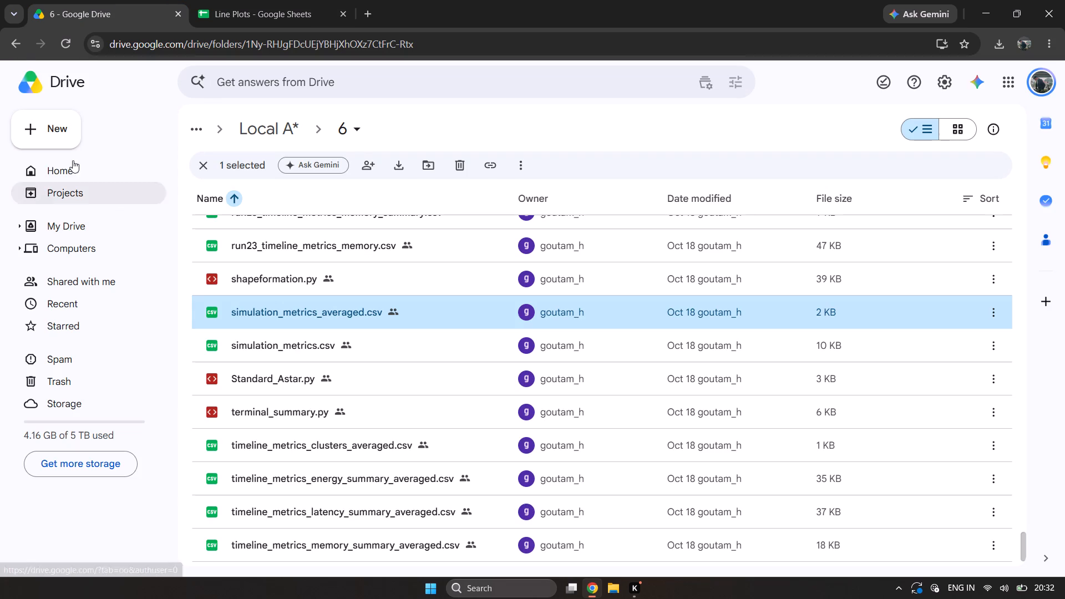
{"action": "left_click", "coordinate": [11, 43]}
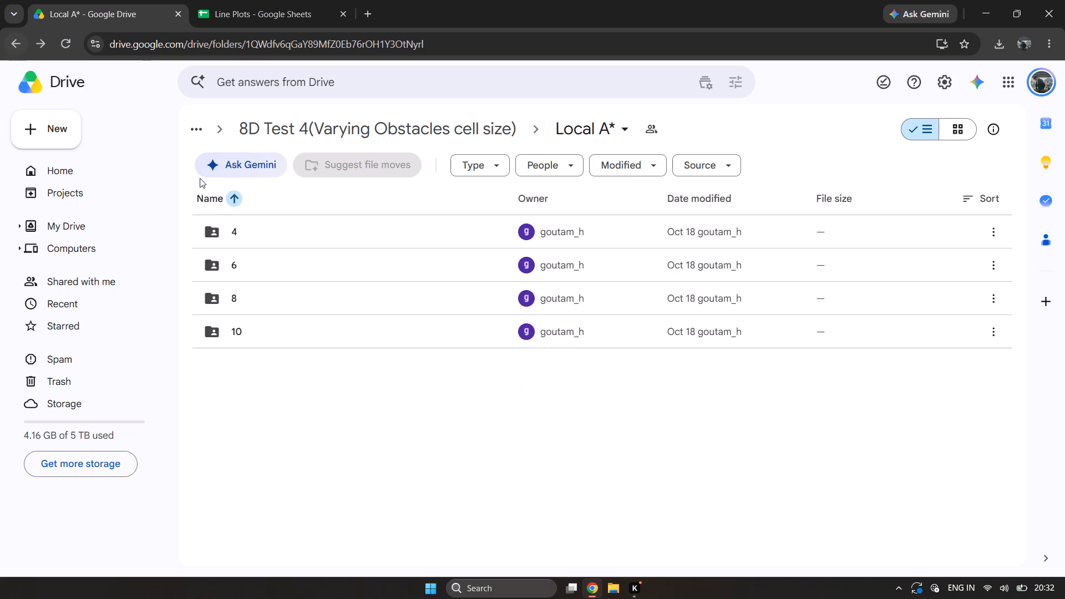
{"action": "double_click", "coordinate": [274, 312]}
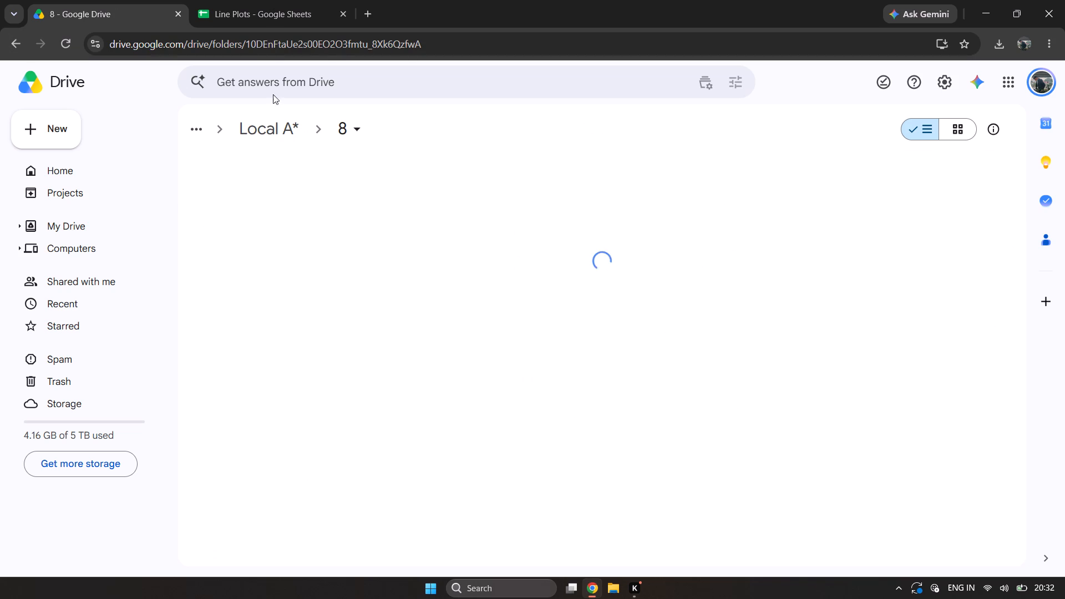
{"action": "left_click", "coordinate": [273, 0]}
{"action": "left_click", "coordinate": [61, 0]}
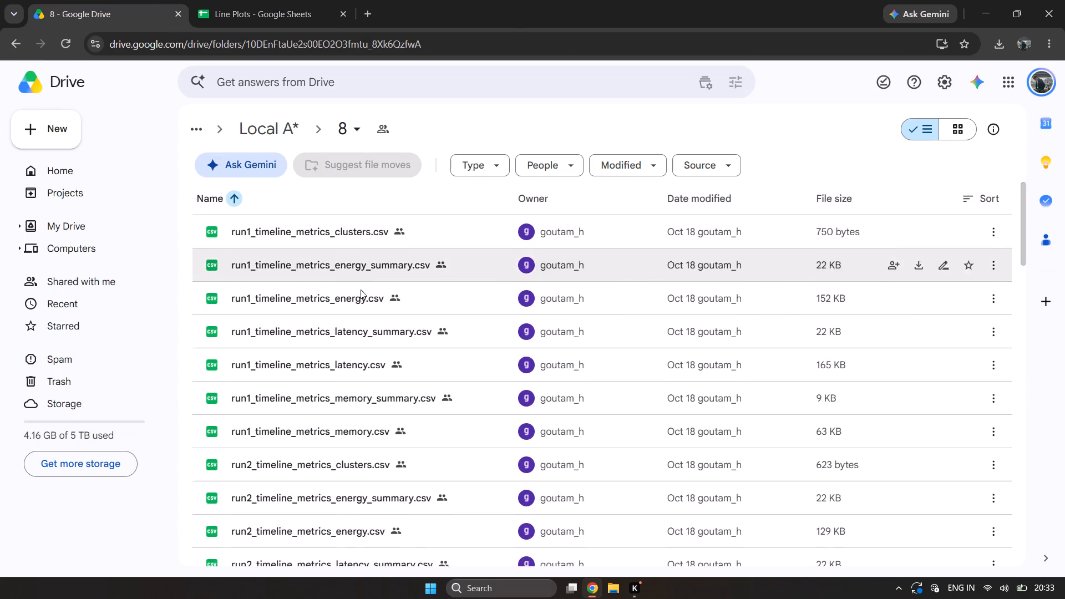
Look through the size 8 folder's file list for the averaged summary CSV files.
{"action": "scroll", "coordinate": [378, 308], "scroll_direction": "down", "scroll_amount": 16}
{"action": "scroll", "coordinate": [378, 308], "scroll_direction": "down", "scroll_amount": 19}
{"action": "scroll", "coordinate": [378, 308], "scroll_direction": "down", "scroll_amount": 5}
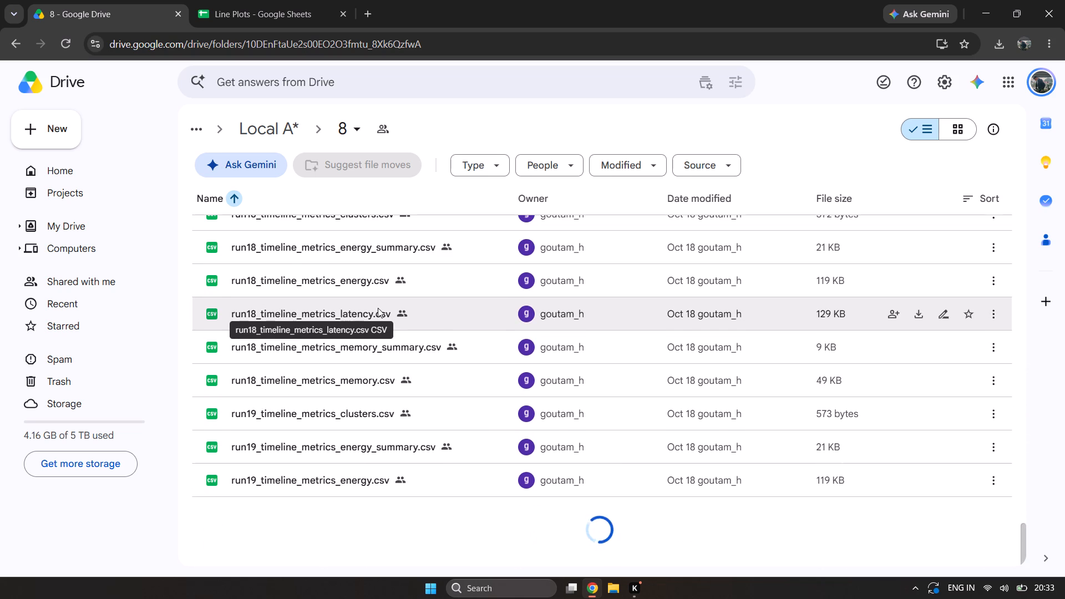
{"action": "scroll", "coordinate": [388, 443], "scroll_direction": "down", "scroll_amount": 5}
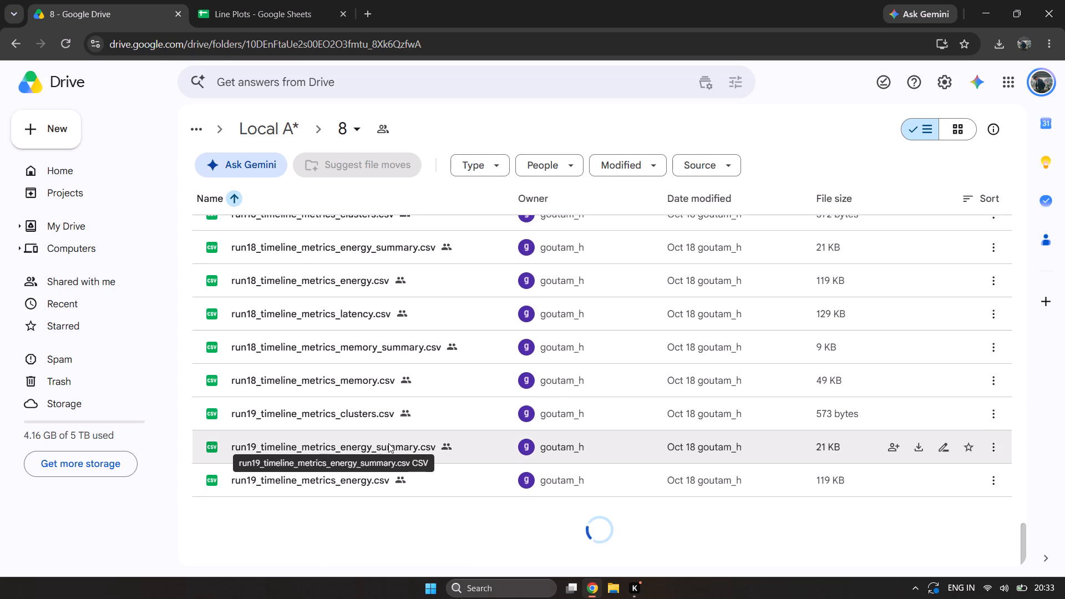
{"action": "scroll", "coordinate": [388, 443], "scroll_direction": "down", "scroll_amount": 6}
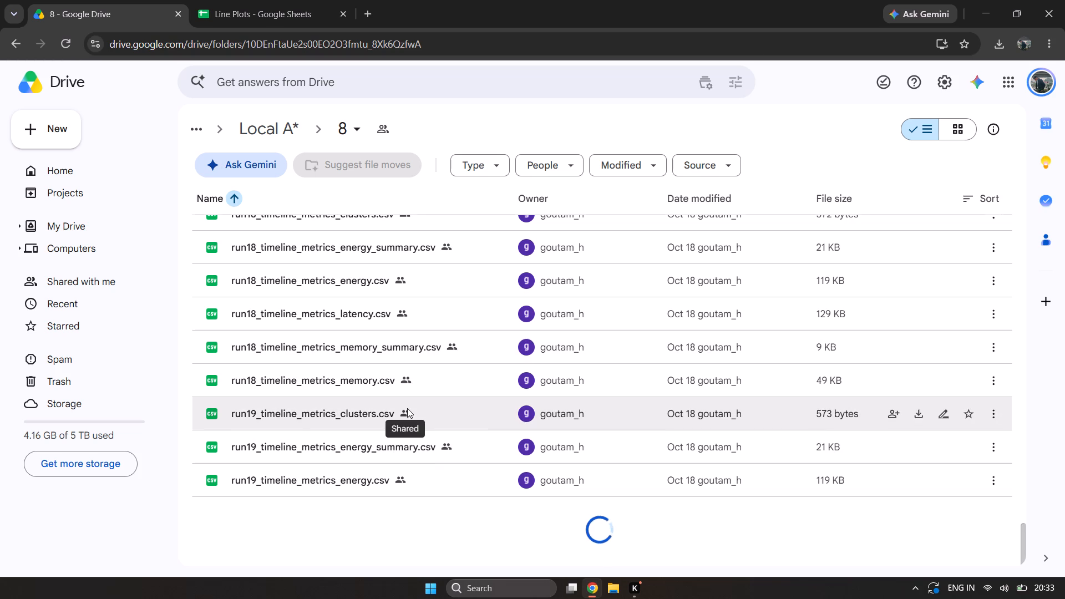
{"action": "scroll", "coordinate": [407, 408], "scroll_direction": "down", "scroll_amount": 5}
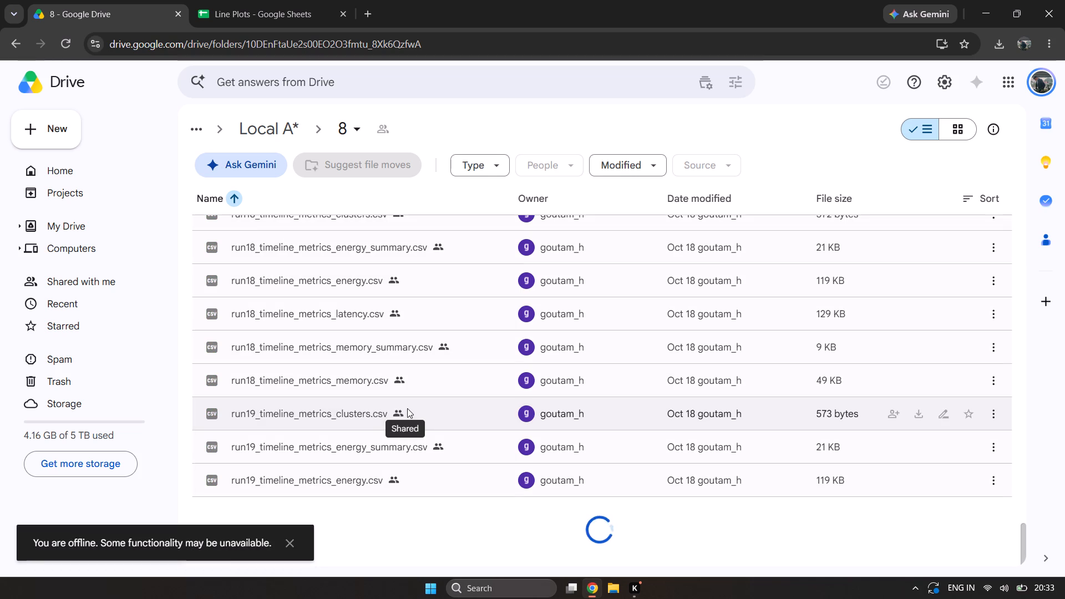
{"action": "scroll", "coordinate": [407, 408], "scroll_direction": "down", "scroll_amount": 7}
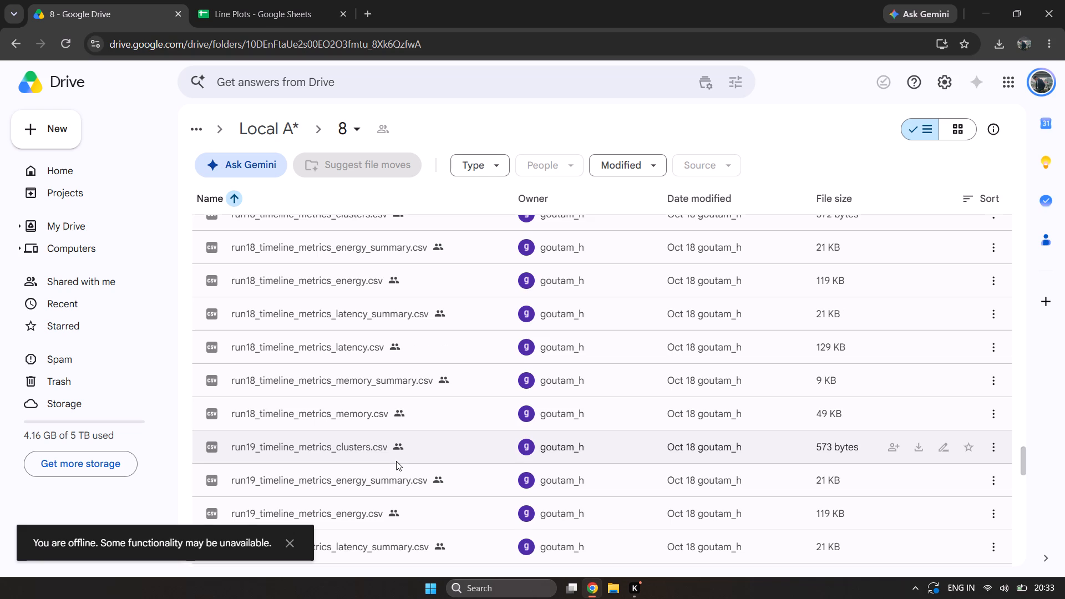
{"action": "scroll", "coordinate": [396, 461], "scroll_direction": "down", "scroll_amount": 20}
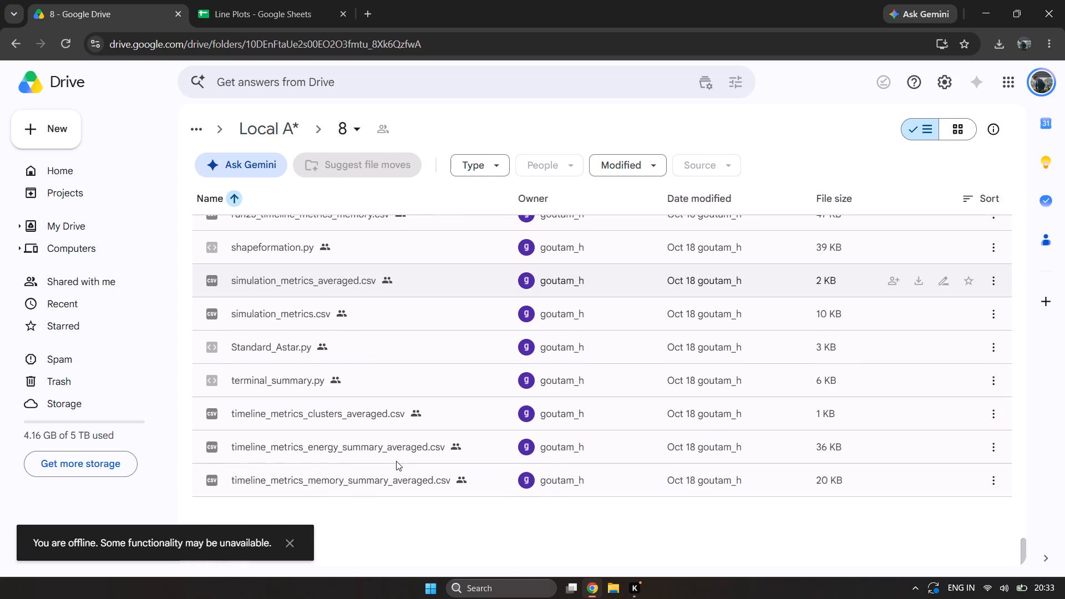
Reload the size 8 folder in Drive and open timeline_metrics_latency_summary_averaged.csv.
{"action": "left_click", "coordinate": [77, 44]}
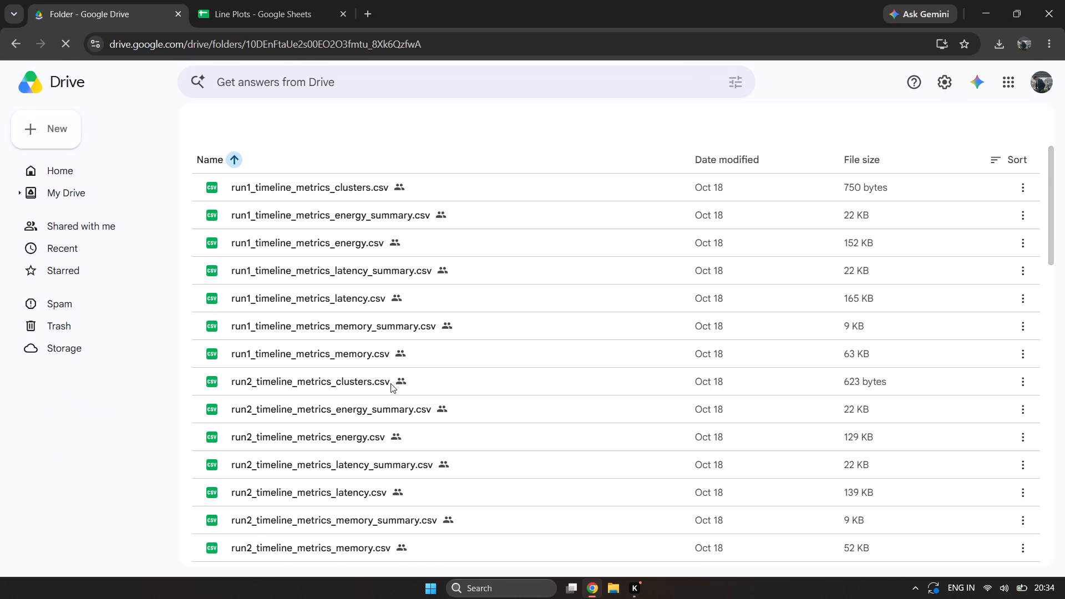
{"action": "scroll", "coordinate": [390, 383], "scroll_direction": "down", "scroll_amount": 11}
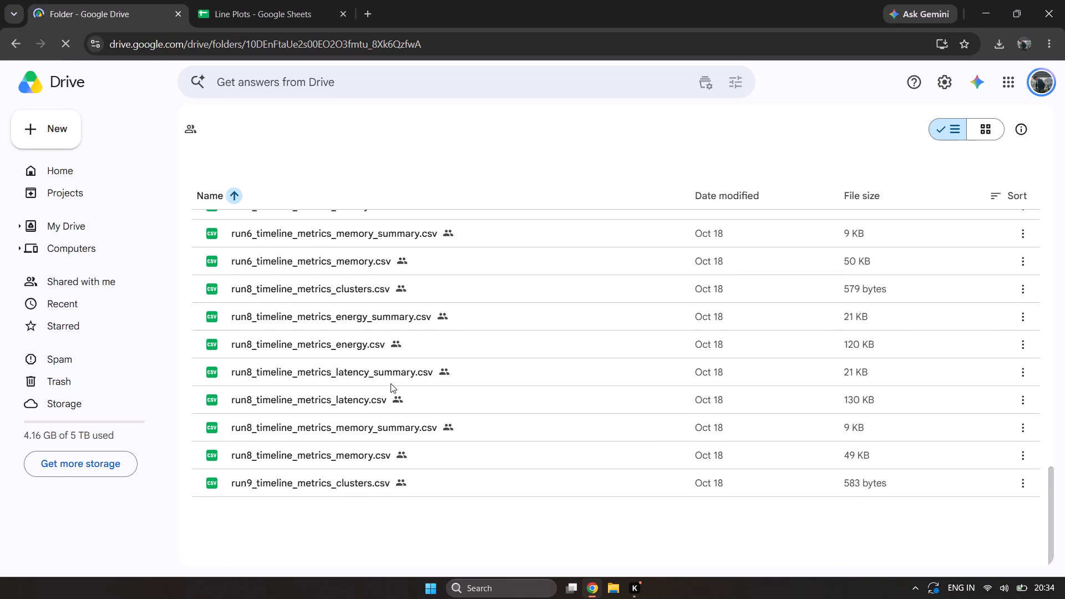
{"action": "scroll", "coordinate": [390, 383], "scroll_direction": "down", "scroll_amount": 5}
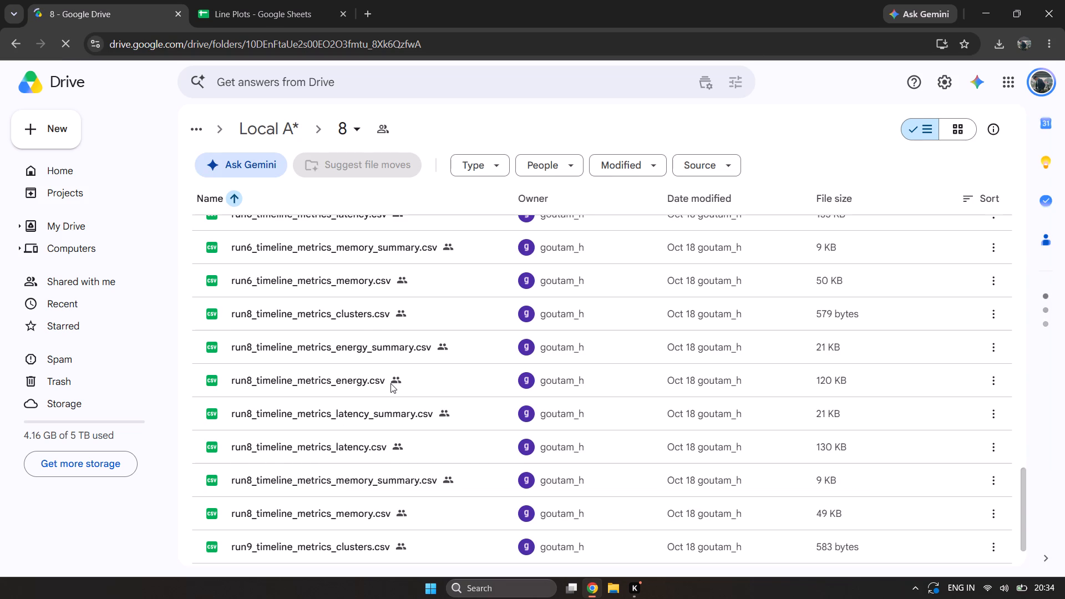
{"action": "scroll", "coordinate": [390, 383], "scroll_direction": "down", "scroll_amount": 17}
{"action": "scroll", "coordinate": [390, 383], "scroll_direction": "down", "scroll_amount": 9}
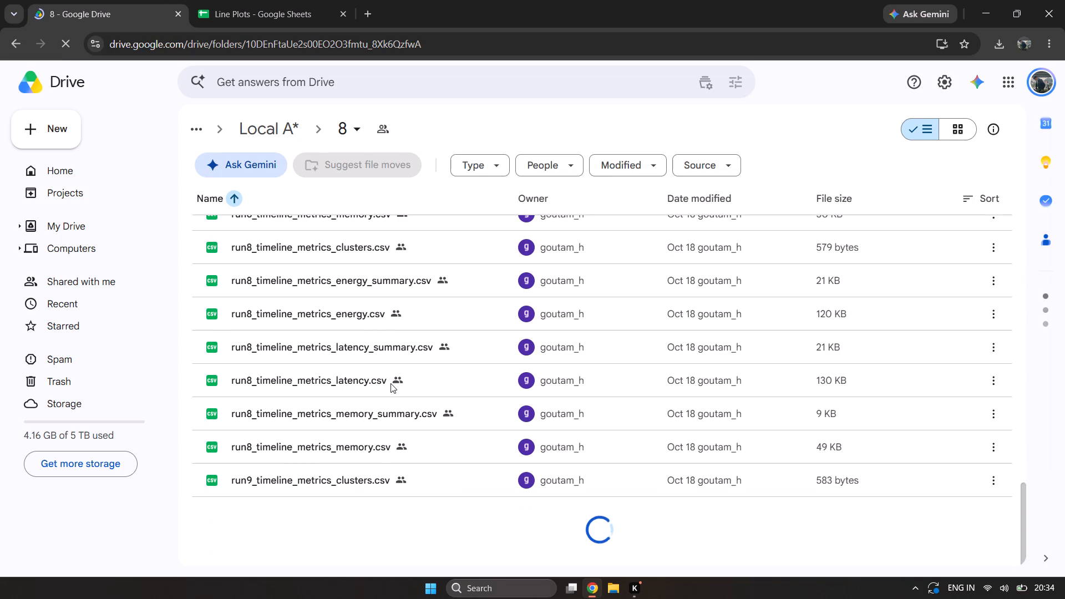
{"action": "scroll", "coordinate": [390, 383], "scroll_direction": "down", "scroll_amount": 16}
{"action": "scroll", "coordinate": [390, 383], "scroll_direction": "down", "scroll_amount": 12}
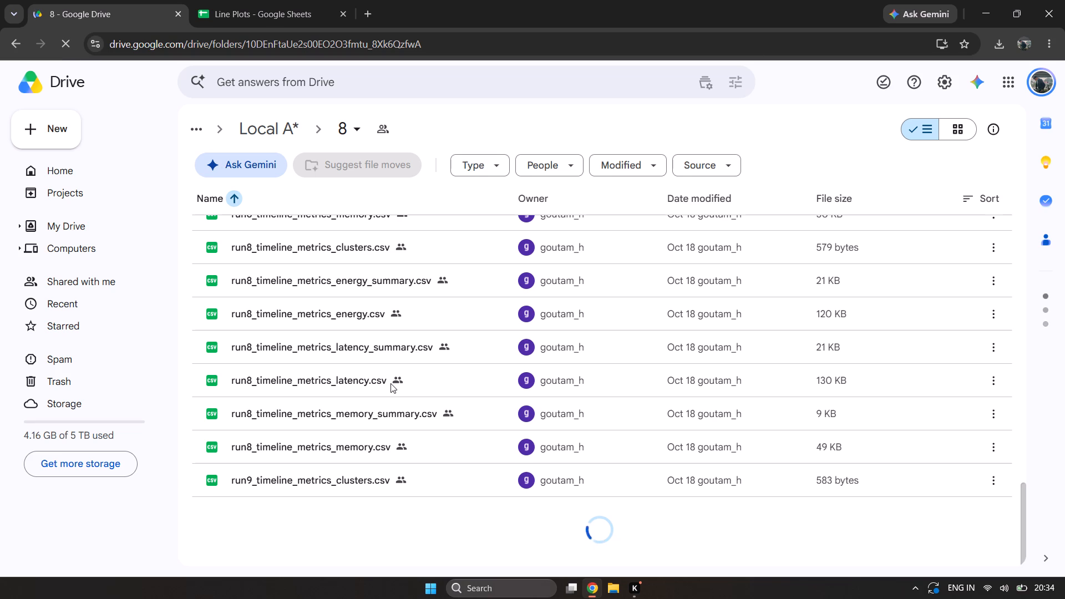
{"action": "scroll", "coordinate": [390, 383], "scroll_direction": "down", "scroll_amount": 10}
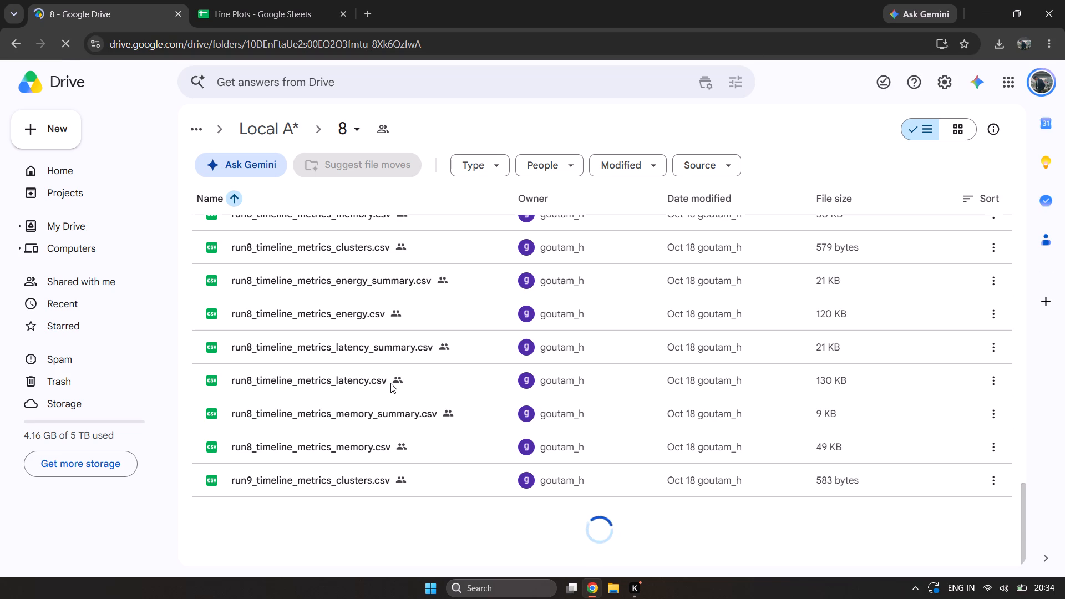
{"action": "scroll", "coordinate": [390, 383], "scroll_direction": "down", "scroll_amount": 18}
{"action": "scroll", "coordinate": [390, 383], "scroll_direction": "down", "scroll_amount": 20}
{"action": "scroll", "coordinate": [390, 383], "scroll_direction": "down", "scroll_amount": 20}
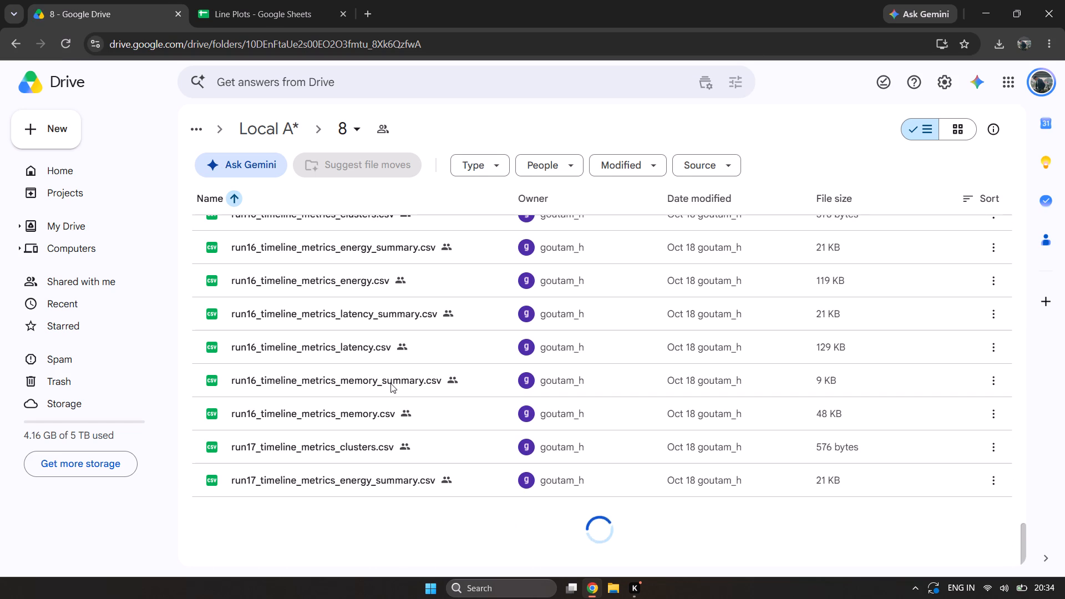
{"action": "scroll", "coordinate": [390, 383], "scroll_direction": "down", "scroll_amount": 3}
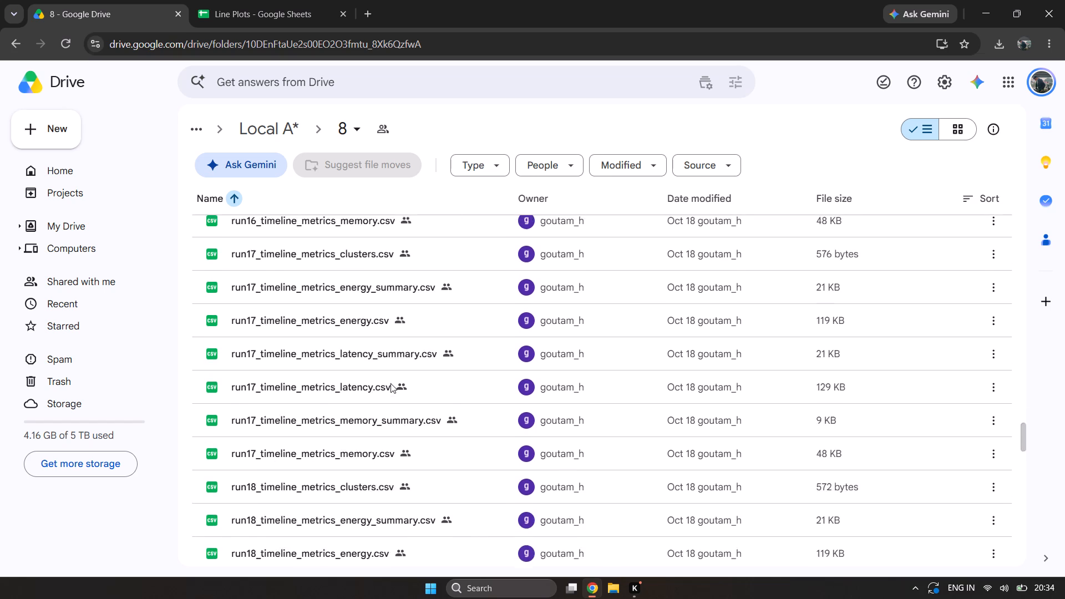
{"action": "scroll", "coordinate": [390, 383], "scroll_direction": "down", "scroll_amount": 5}
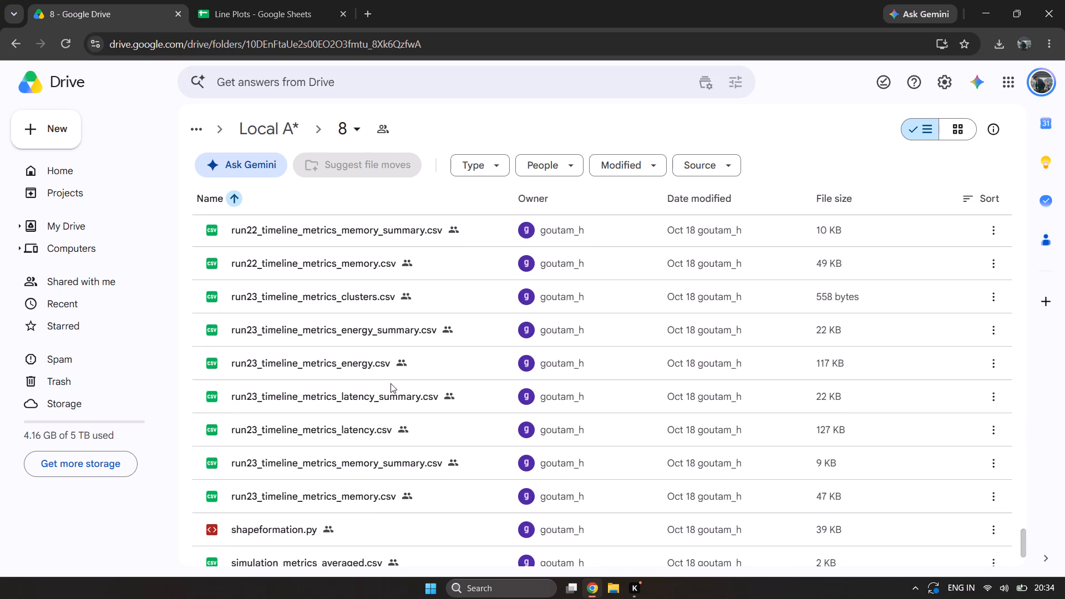
{"action": "scroll", "coordinate": [390, 383], "scroll_direction": "down", "scroll_amount": 9}
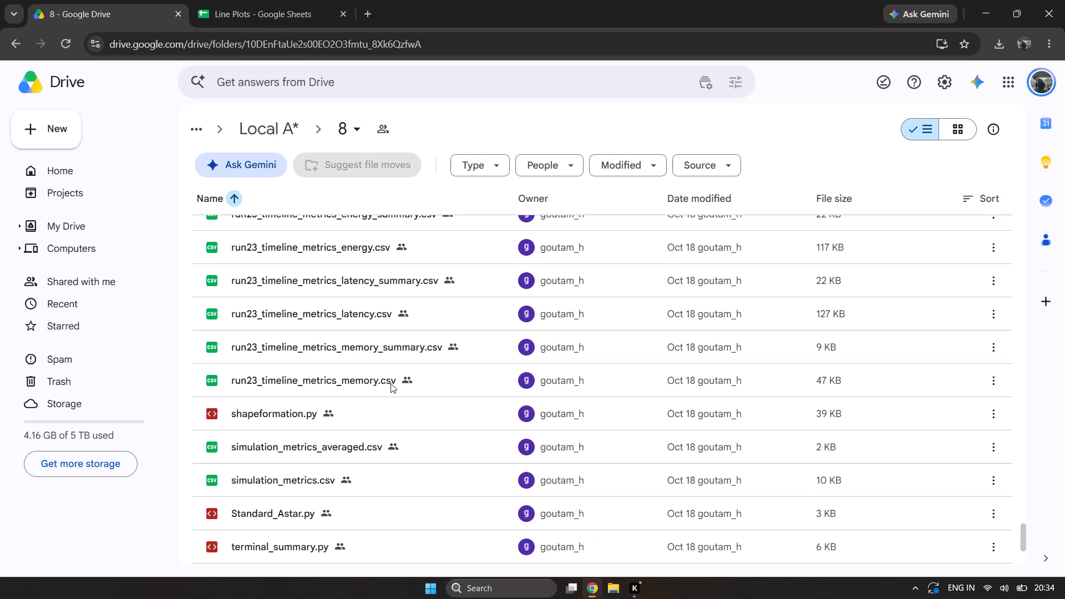
{"action": "scroll", "coordinate": [390, 383], "scroll_direction": "down", "scroll_amount": 7}
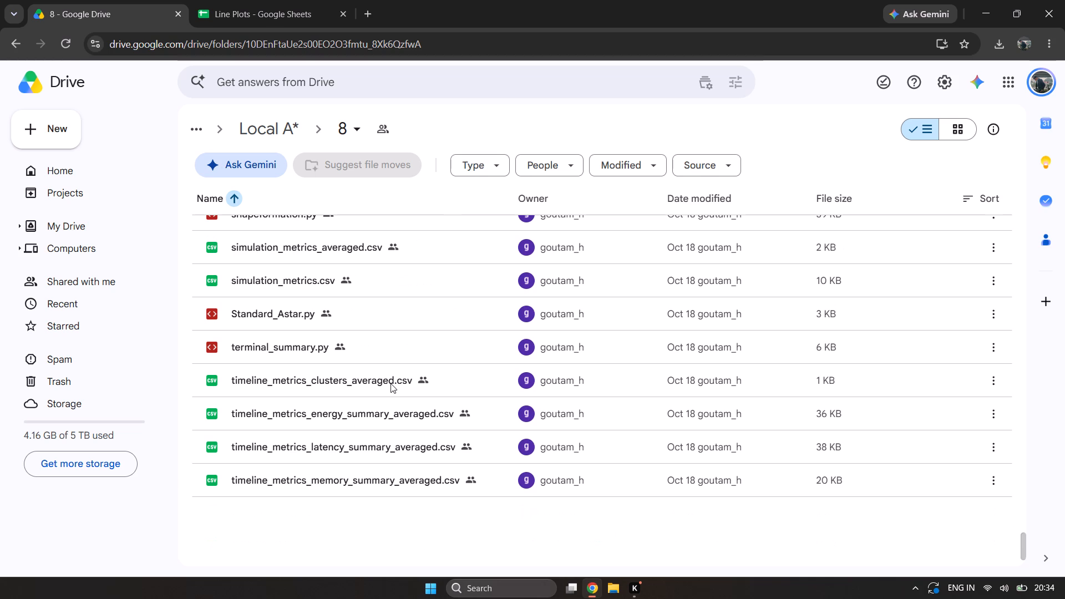
{"action": "double_click", "coordinate": [418, 453]}
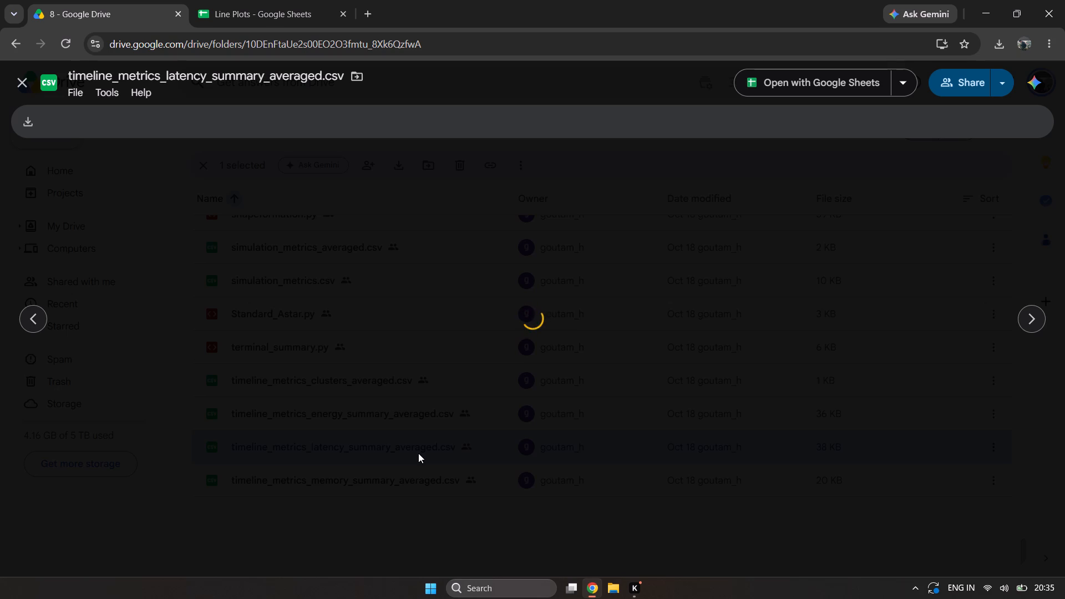
Copy the Max Individual Latency pair, 169.81801 and 21.033902, from the latency summary into completion latency and Std deviation for size 8 in Line Plots.
{"action": "scroll", "coordinate": [418, 453], "scroll_direction": "down", "scroll_amount": 12}
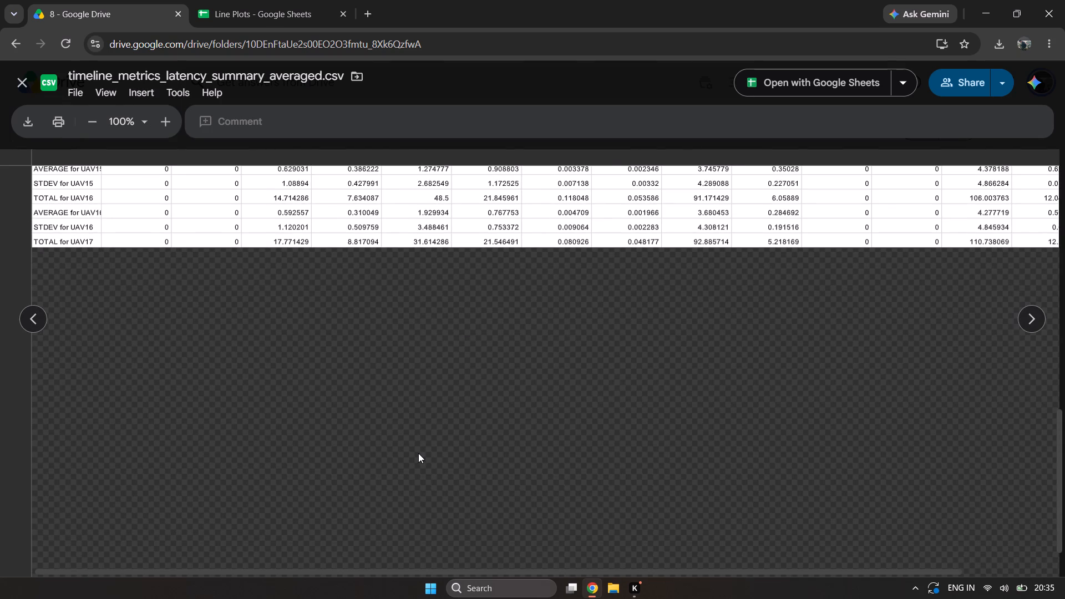
{"action": "scroll", "coordinate": [418, 453], "scroll_direction": "right", "scroll_amount": 5}
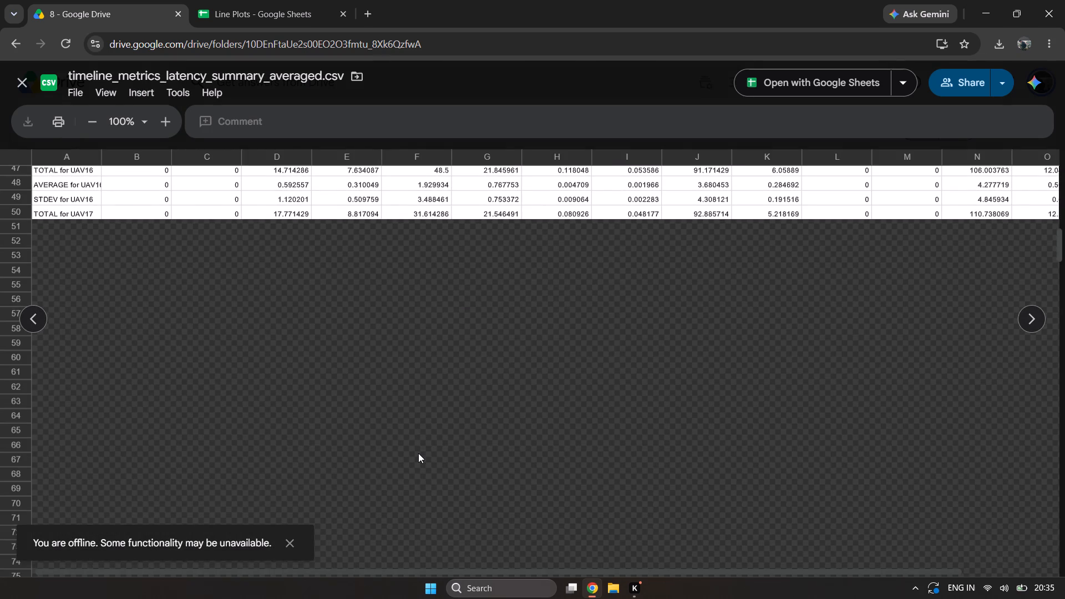
{"action": "scroll", "coordinate": [418, 453], "scroll_direction": "down", "scroll_amount": 20}
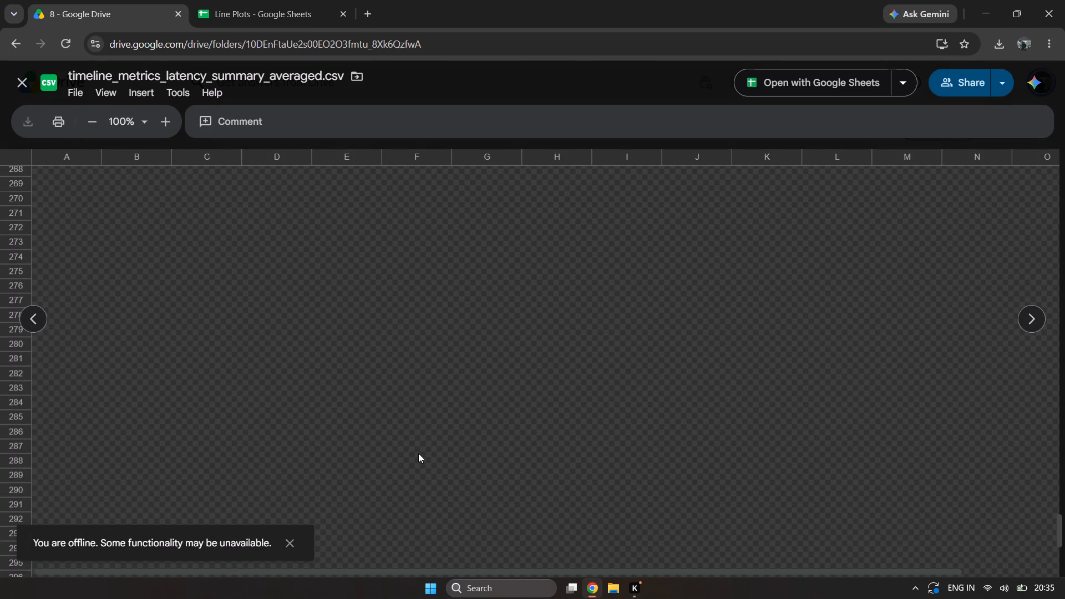
{"action": "scroll", "coordinate": [418, 453], "scroll_direction": "down", "scroll_amount": 6}
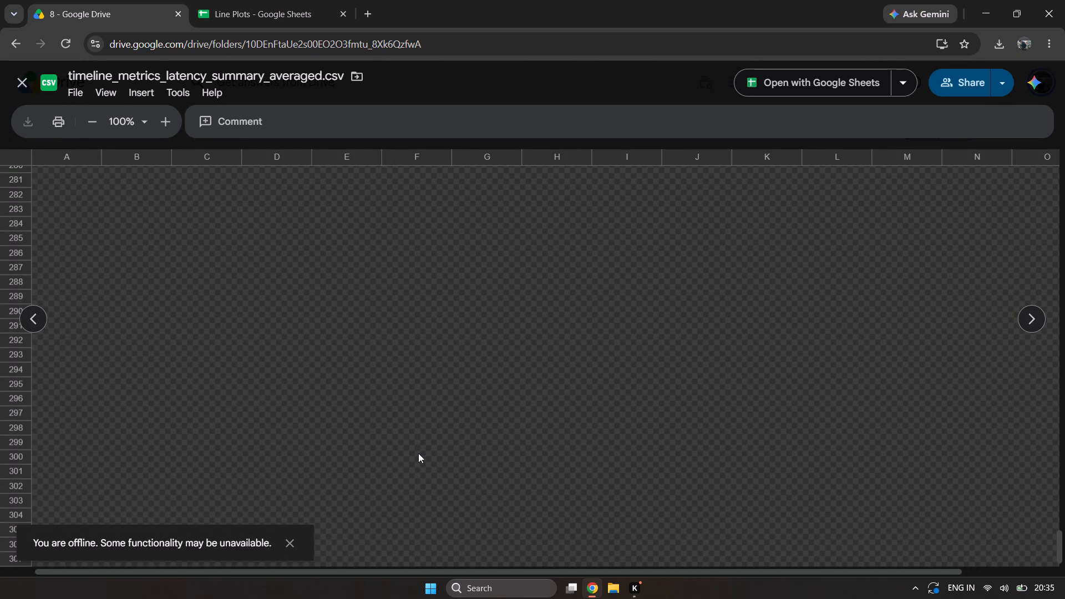
{"action": "scroll", "coordinate": [418, 453], "scroll_direction": "down", "scroll_amount": 7}
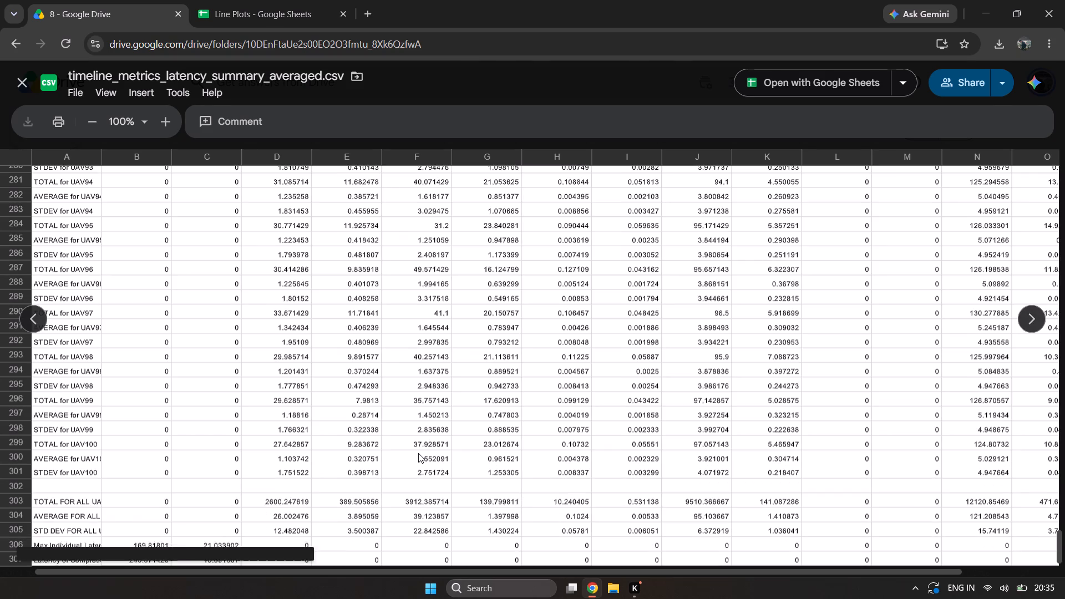
{"action": "scroll", "coordinate": [418, 453], "scroll_direction": "down", "scroll_amount": 5}
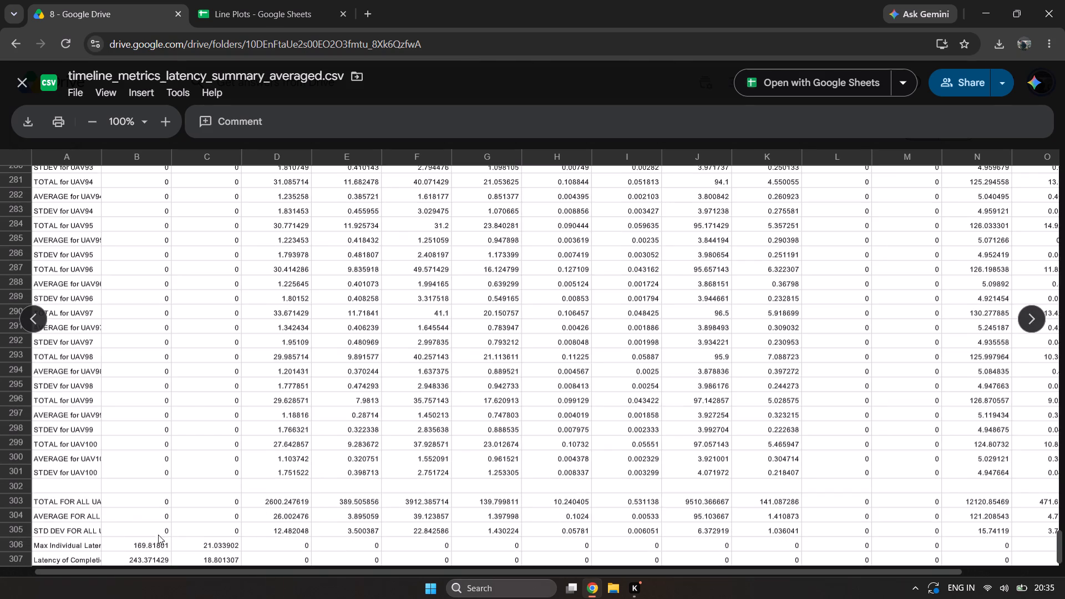
{"action": "left_click_drag", "start_coordinate": [144, 547], "coordinate": [219, 546]}
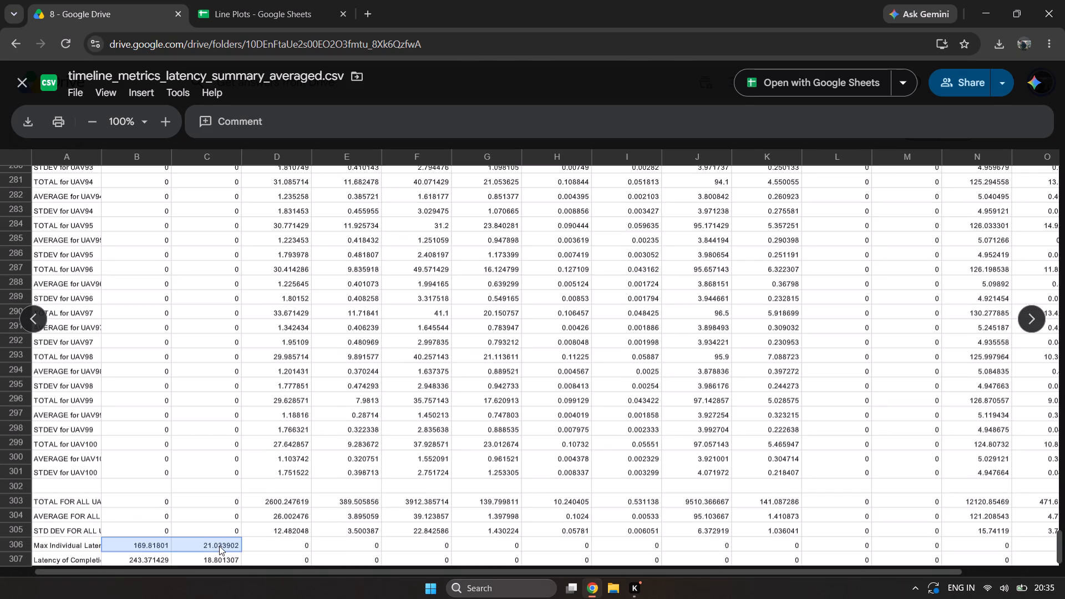
{"action": "key", "text": "ctrl+c"}
{"action": "left_click", "coordinate": [297, 3]}
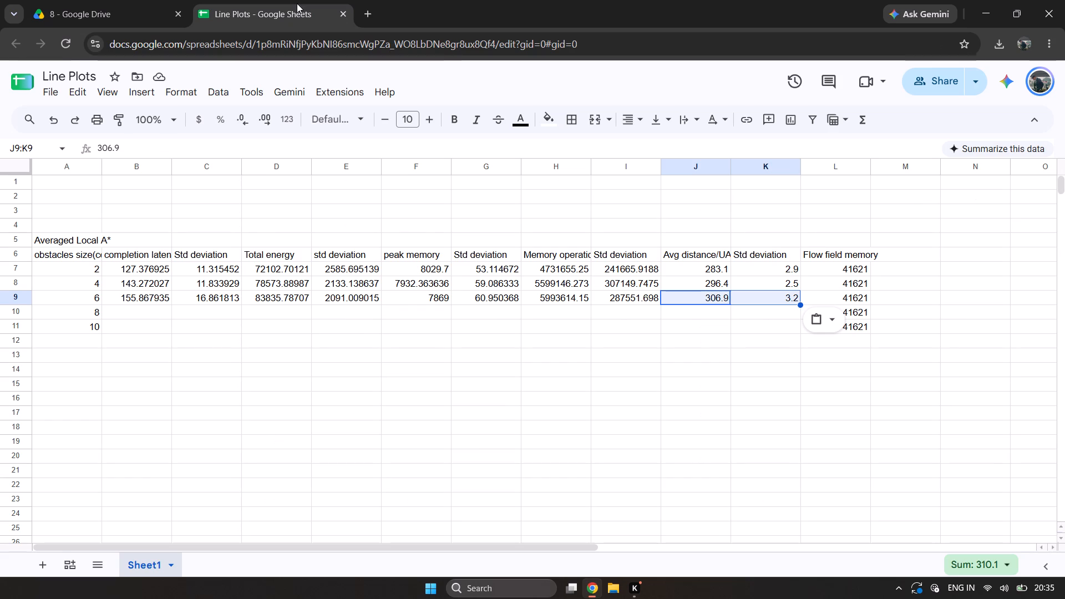
{"action": "left_click", "coordinate": [139, 309]}
{"action": "key", "text": "ctrl+v"}
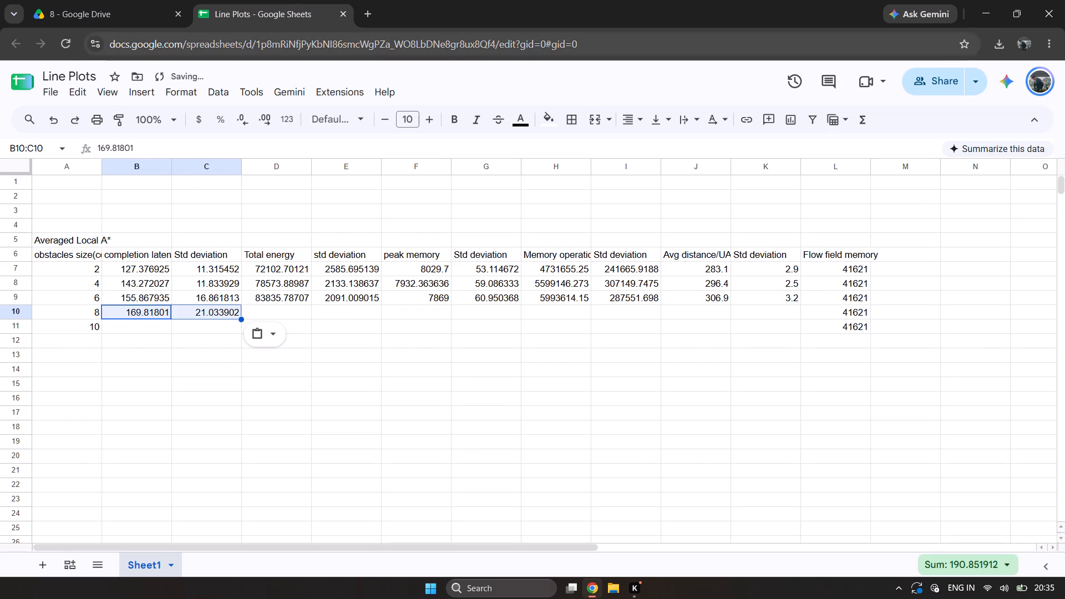
Open size 8's timeline_metrics_energy_summary_averaged.csv and copy its overall total energy pair, 88791.67526 and 3478.248169, into Total energy and std deviation for size 8.
{"action": "left_click", "coordinate": [105, 0]}
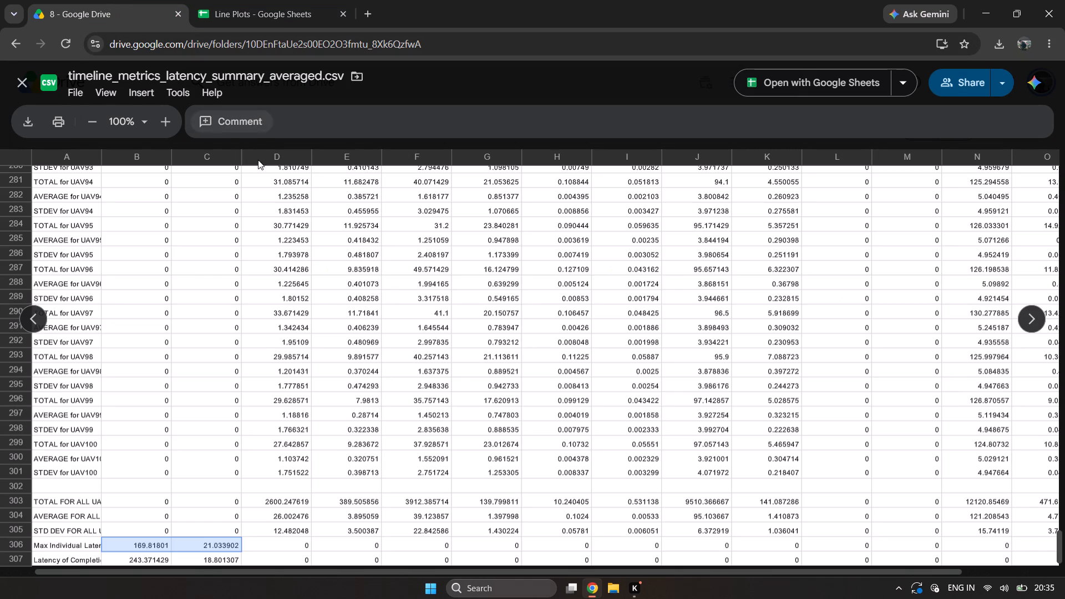
{"action": "left_click", "coordinate": [38, 82]}
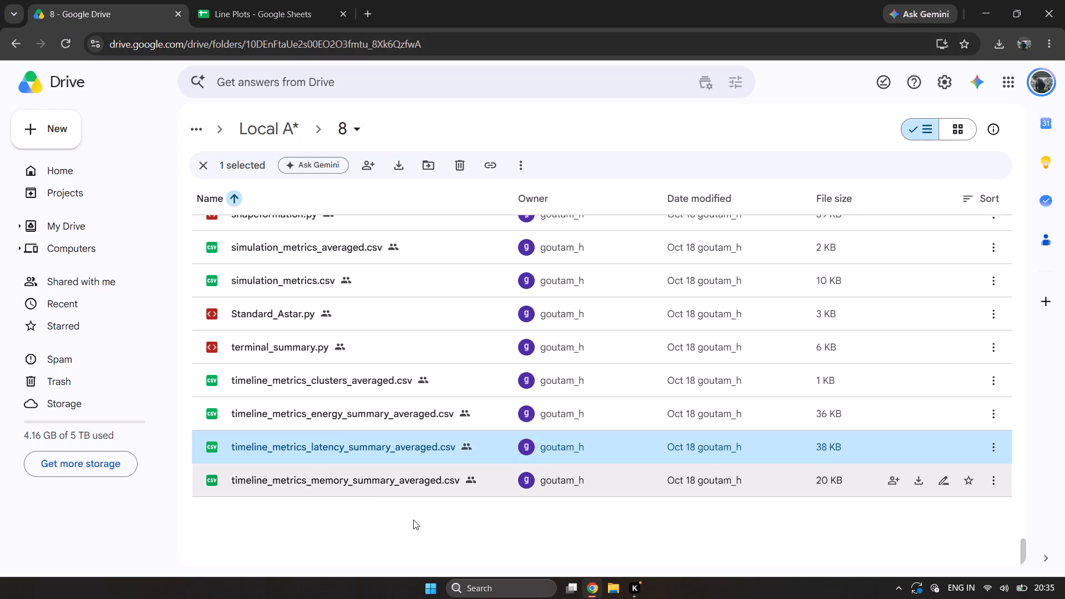
{"action": "double_click", "coordinate": [333, 423]}
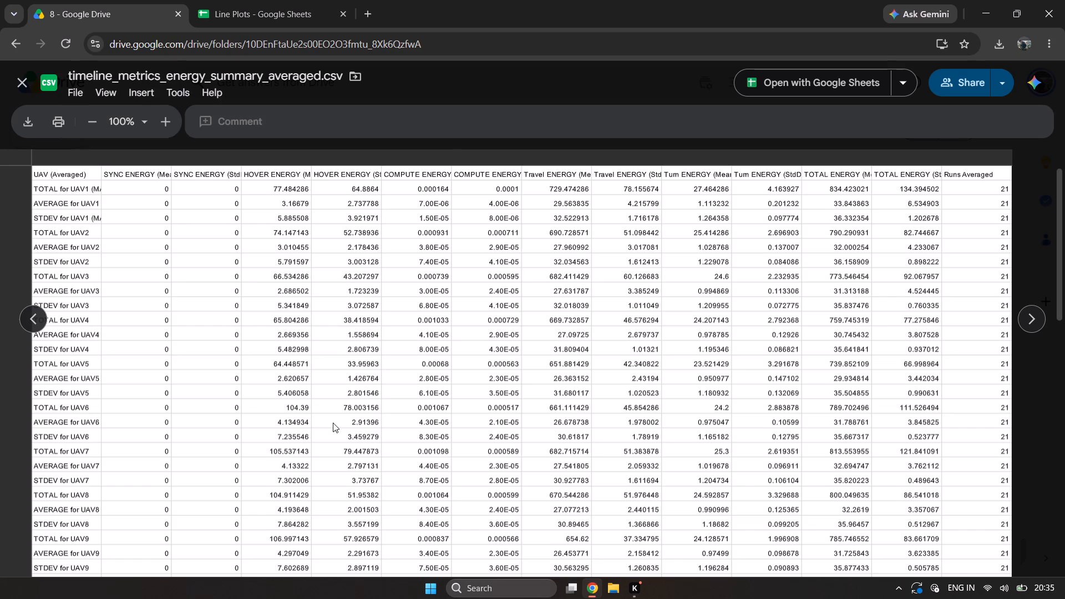
{"action": "scroll", "coordinate": [333, 423], "scroll_direction": "down", "scroll_amount": 15}
{"action": "scroll", "coordinate": [333, 423], "scroll_direction": "down", "scroll_amount": 6}
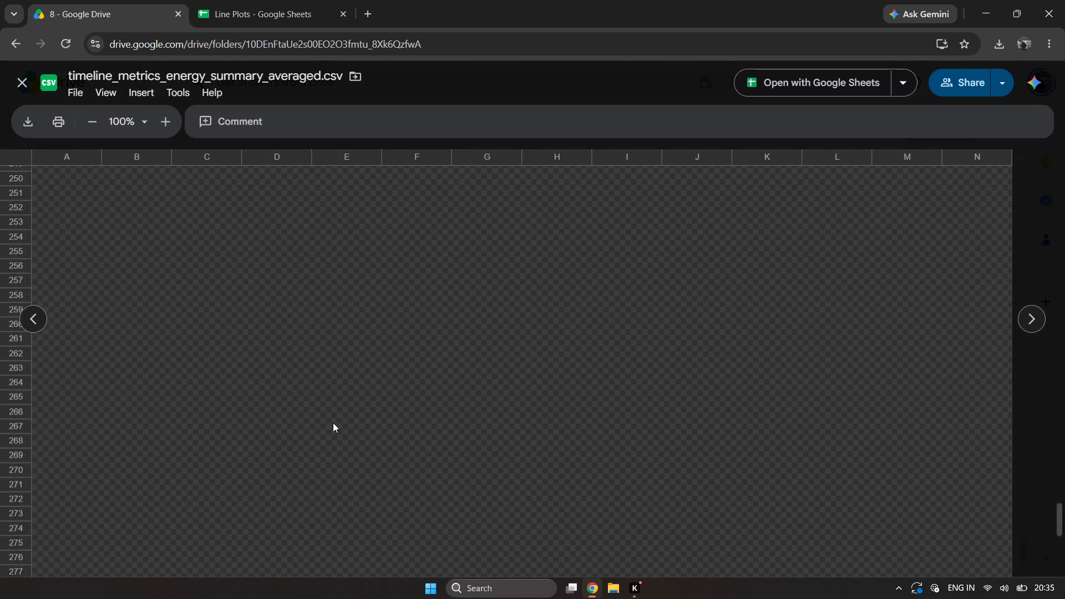
{"action": "scroll", "coordinate": [333, 423], "scroll_direction": "down", "scroll_amount": 12}
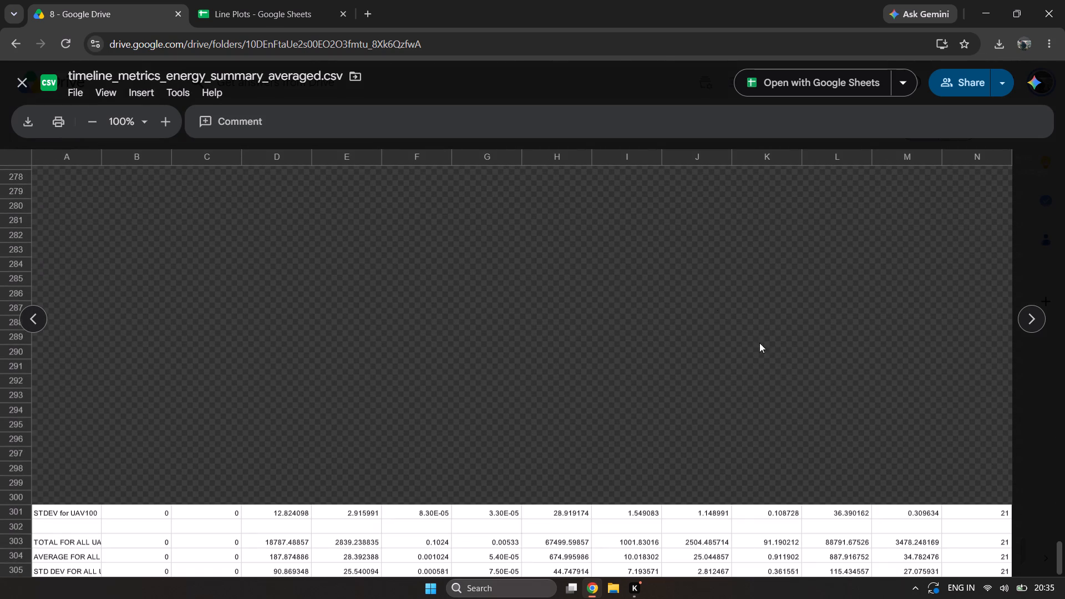
{"action": "left_click_drag", "start_coordinate": [847, 540], "coordinate": [901, 541]}
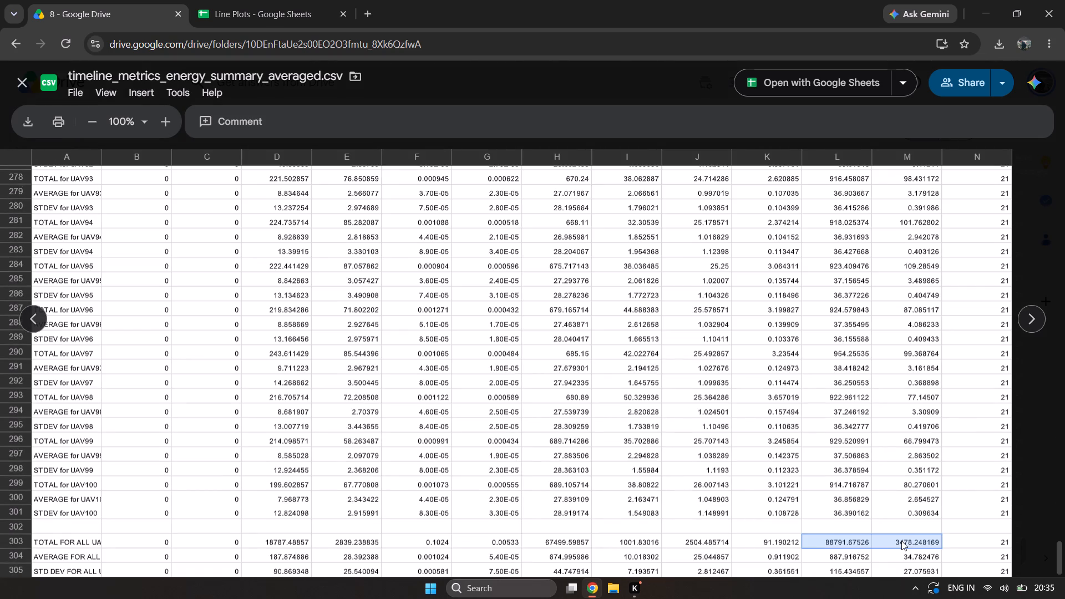
{"action": "left_click_drag", "start_coordinate": [901, 541], "coordinate": [900, 541]}
{"action": "key", "text": "ctrl+c"}
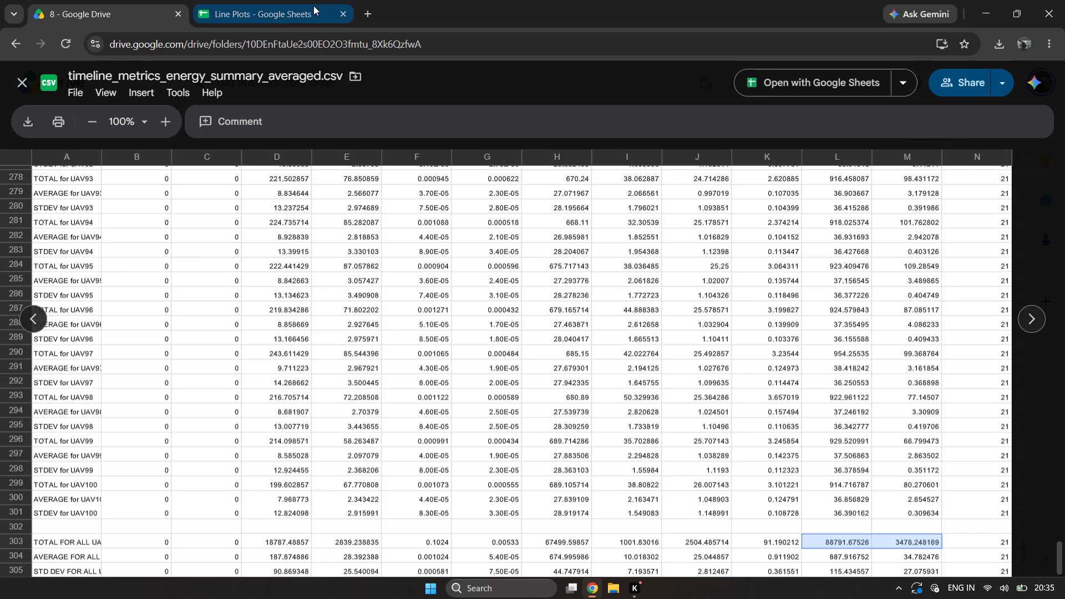
{"action": "left_click", "coordinate": [313, 6]}
{"action": "left_click", "coordinate": [295, 314]}
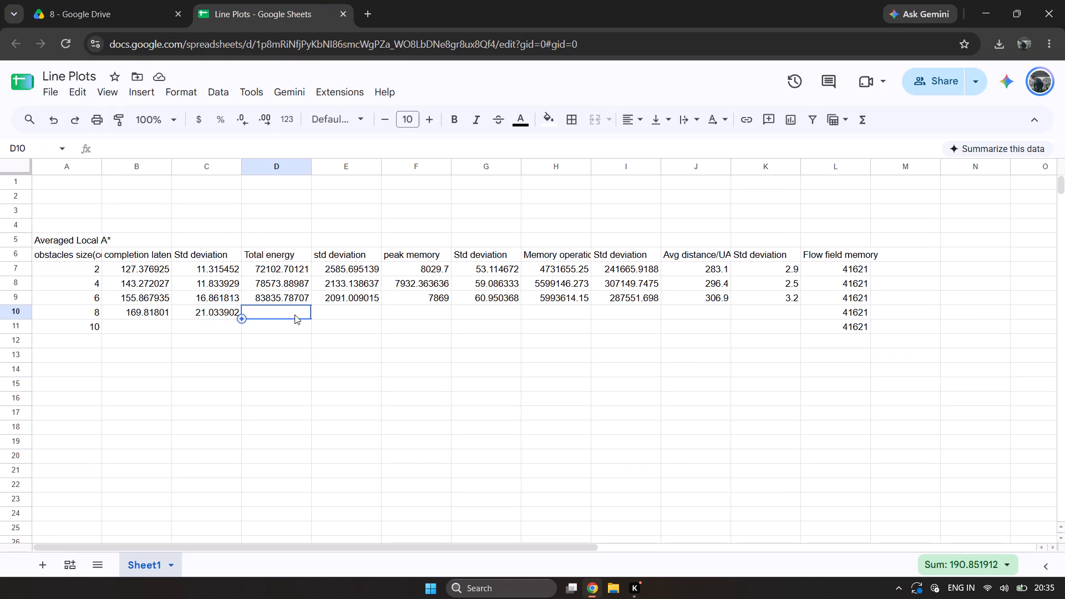
{"action": "key", "text": "ctrl+v"}
Open size 8's timeline_metrics_memory_summary_averaged.csv and copy its overall total memory operations pair, 6425008.762 and 328736.4407, into the size 8 row of Line Plots.
{"action": "left_click", "coordinate": [150, 0]}
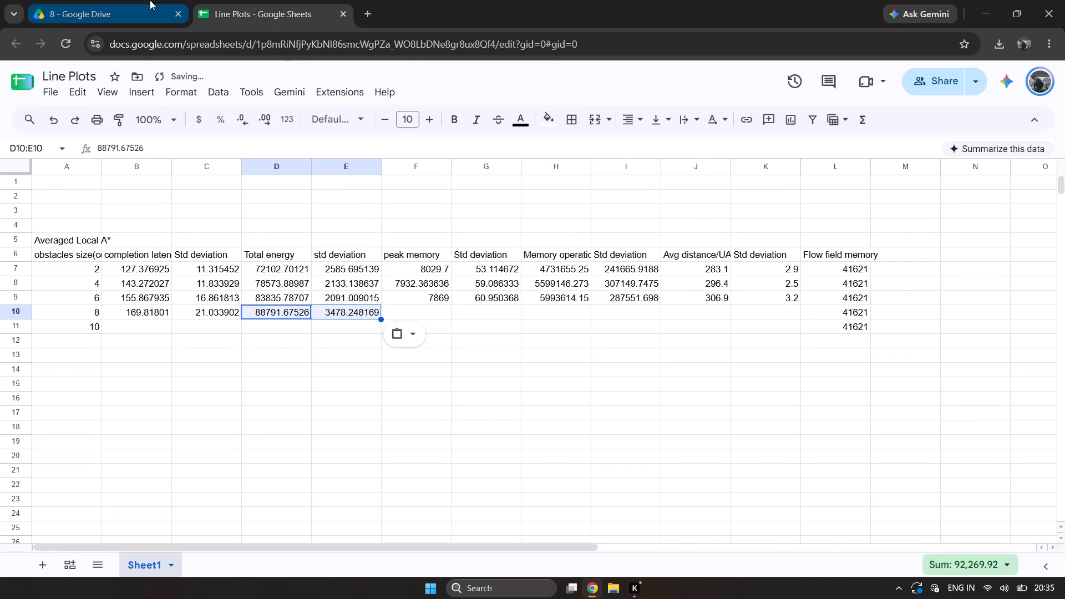
{"action": "left_click", "coordinate": [25, 82]}
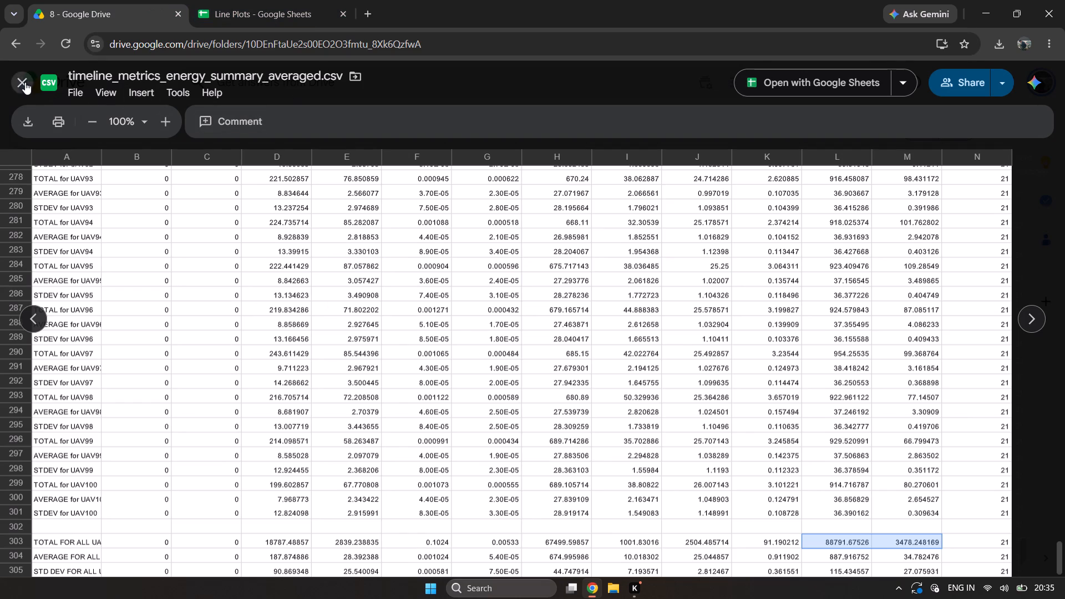
{"action": "double_click", "coordinate": [406, 486]}
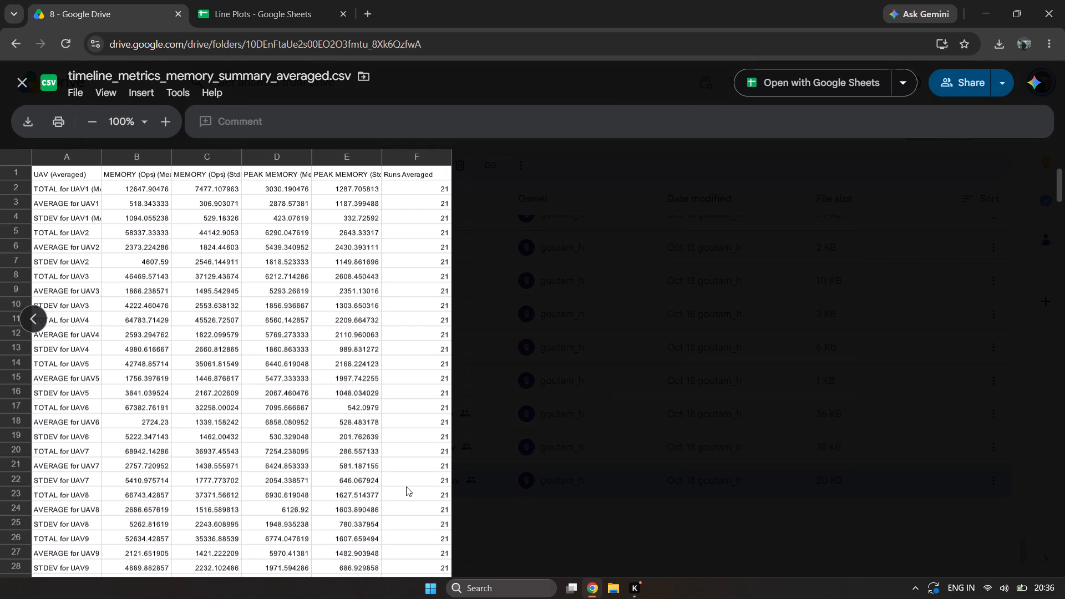
{"action": "scroll", "coordinate": [406, 486], "scroll_direction": "down", "scroll_amount": 13}
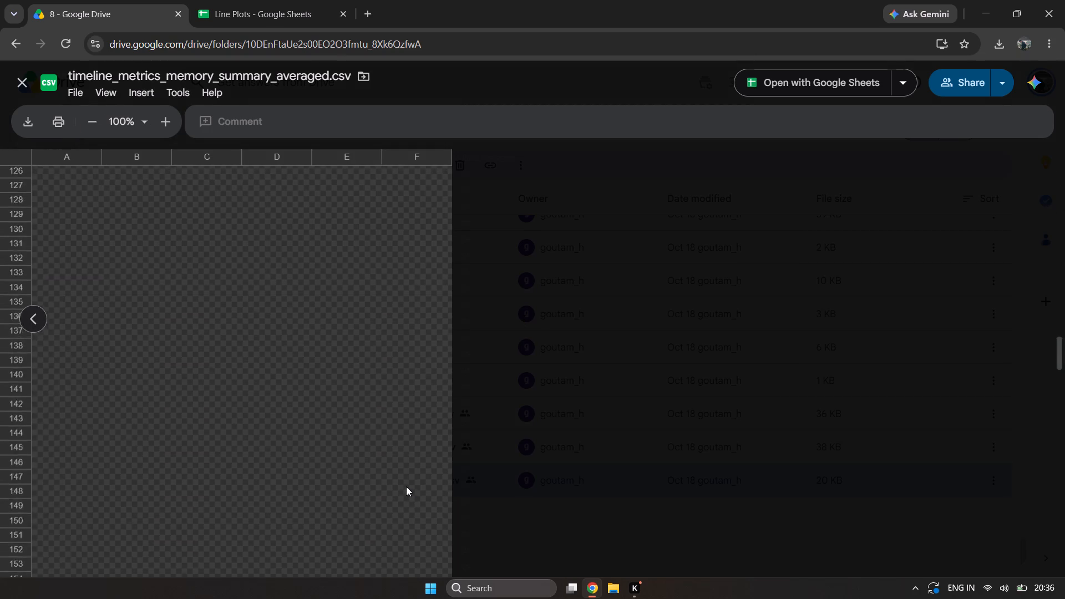
{"action": "scroll", "coordinate": [406, 486], "scroll_direction": "down", "scroll_amount": 20}
{"action": "scroll", "coordinate": [406, 486], "scroll_direction": "down", "scroll_amount": 6}
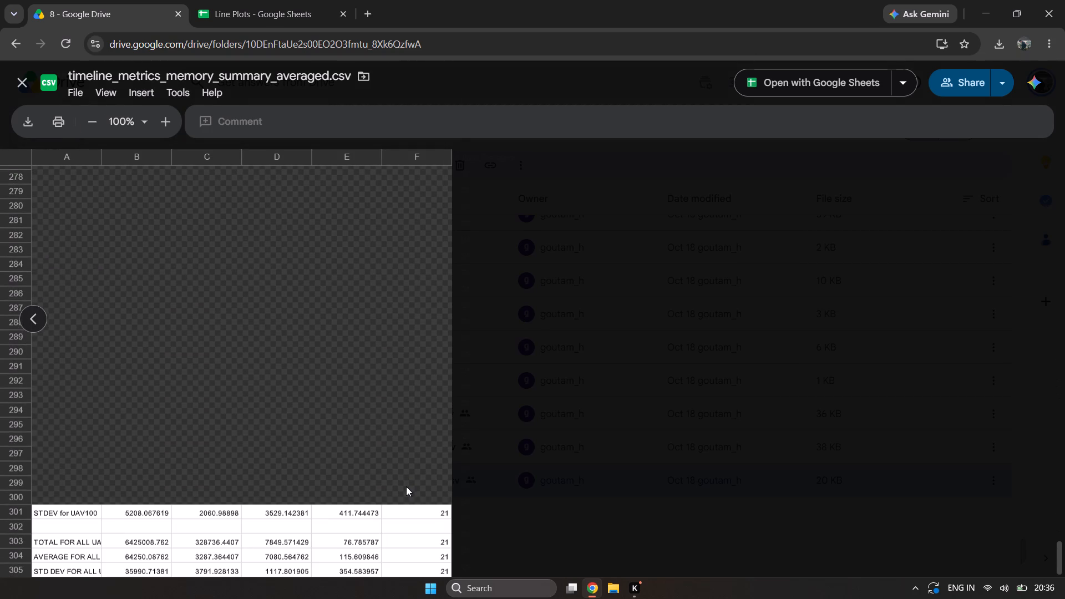
{"action": "scroll", "coordinate": [406, 486], "scroll_direction": "down", "scroll_amount": 5}
{"action": "left_click_drag", "start_coordinate": [129, 546], "coordinate": [191, 540]}
{"action": "key", "text": "ctrl+c"}
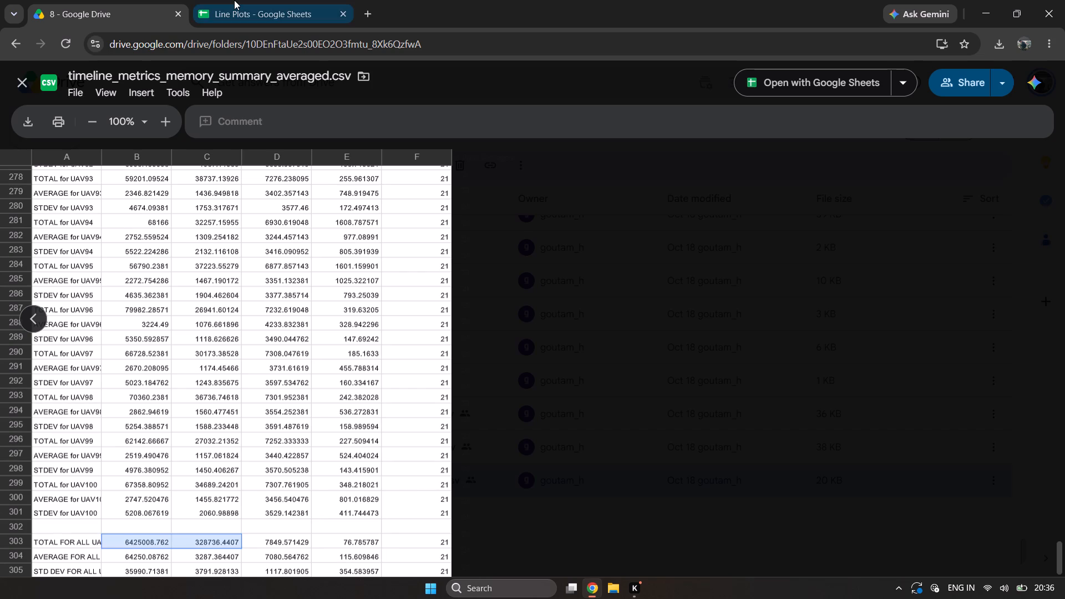
{"action": "left_click", "coordinate": [234, 0]}
{"action": "left_click", "coordinate": [567, 313]}
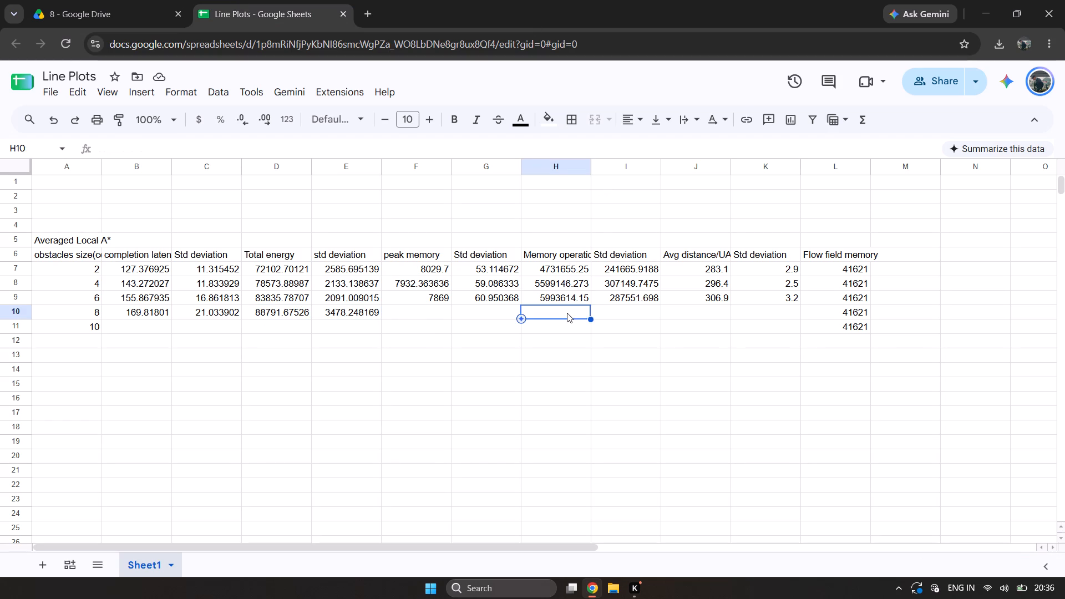
{"action": "key", "text": "ctrl+v"}
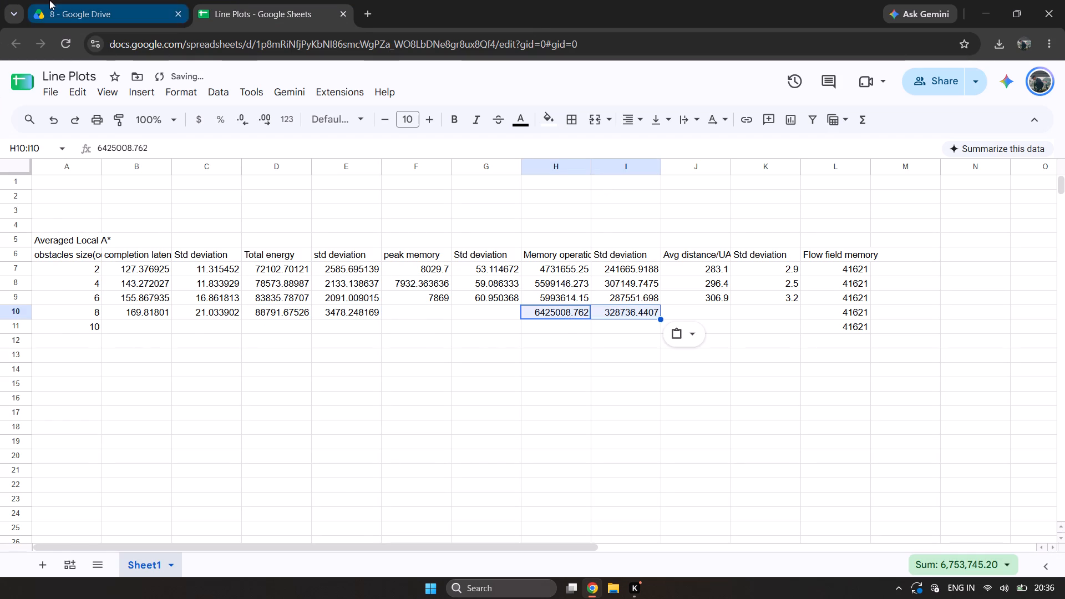
Copy the overall total row's peak memory pair, 7849.571429 and 76.785787, into peak memory and Std deviation for size 8 in Line Plots.
{"action": "left_click", "coordinate": [49, 0]}
{"action": "left_click_drag", "start_coordinate": [282, 546], "coordinate": [314, 543]}
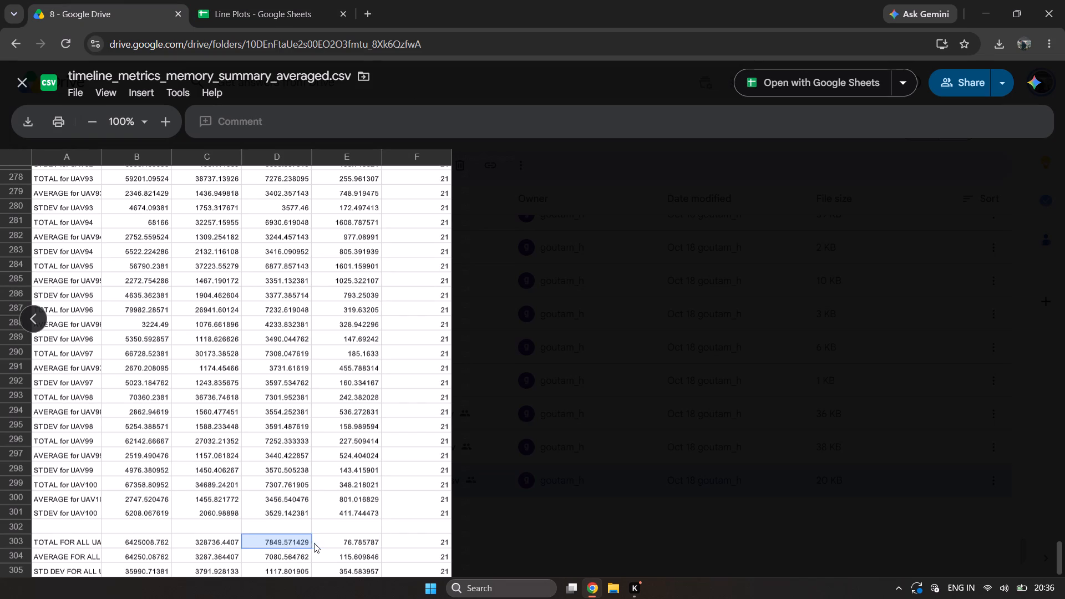
{"action": "left_click_drag", "start_coordinate": [314, 543], "coordinate": [315, 543]}
{"action": "key", "text": "ctrl+c"}
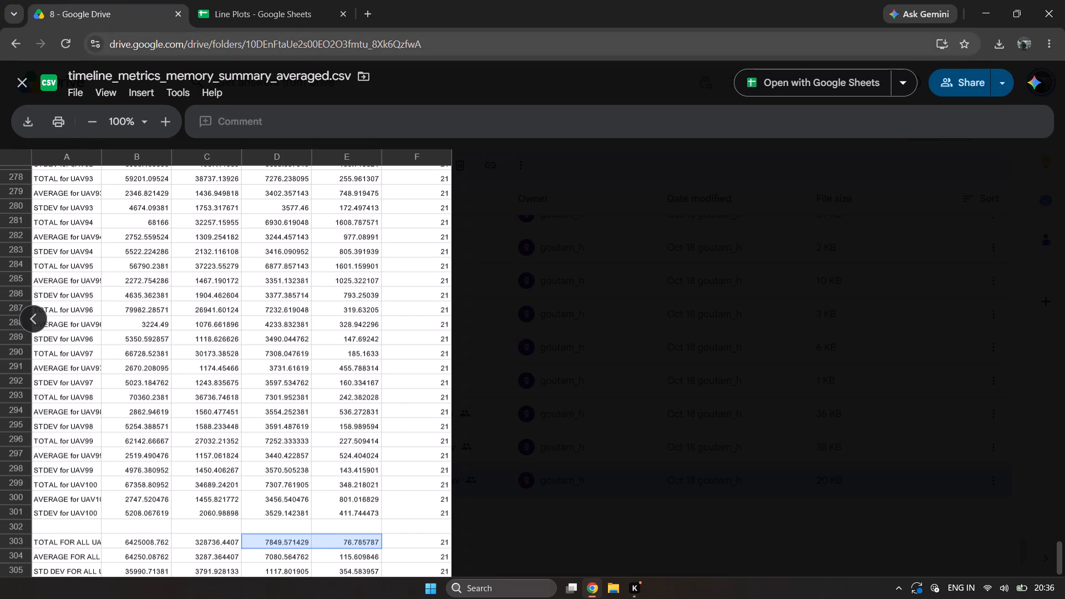
{"action": "left_click", "coordinate": [290, 23]}
{"action": "left_click", "coordinate": [437, 311]}
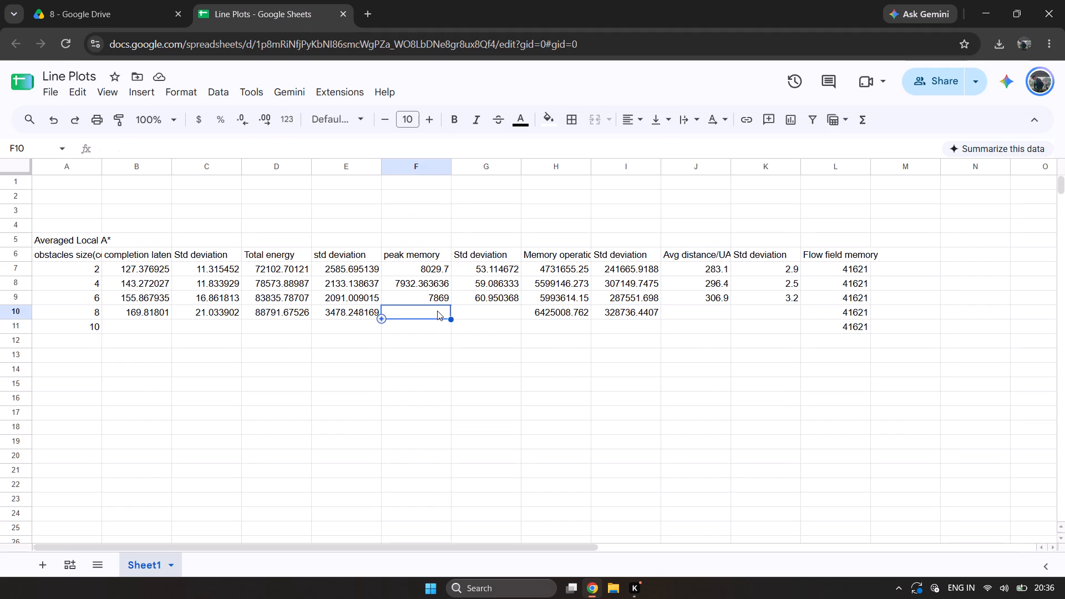
{"action": "key", "text": "ctrl+v"}
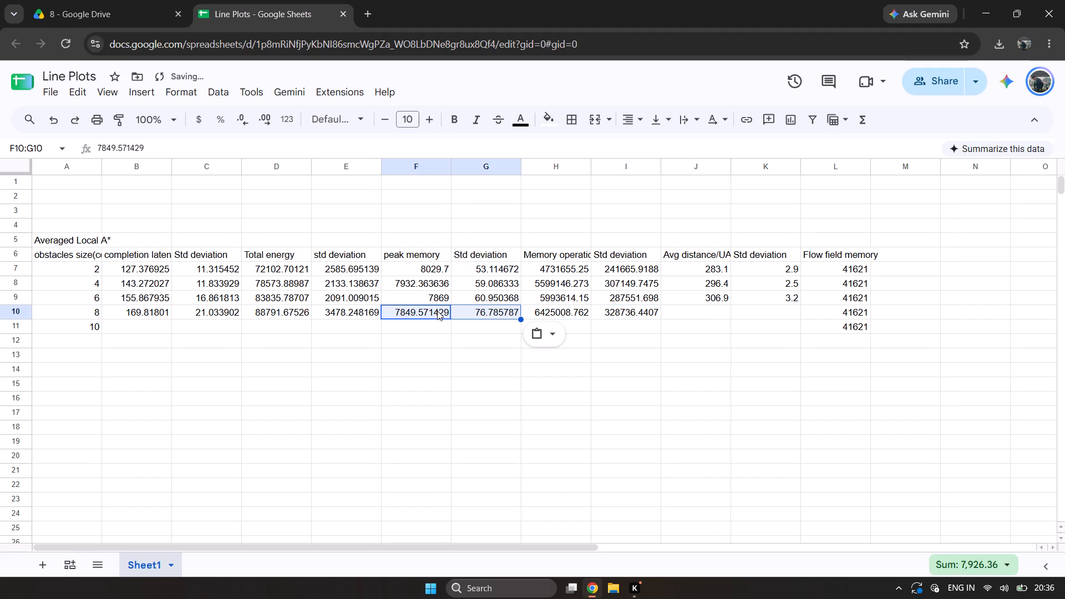
Open size 8's simulation_metrics_averaged.csv and copy its Avg Distance/UAV pair, 316.9 and 4.7, into the size 8 row of Line Plots.
{"action": "left_click", "coordinate": [149, 0]}
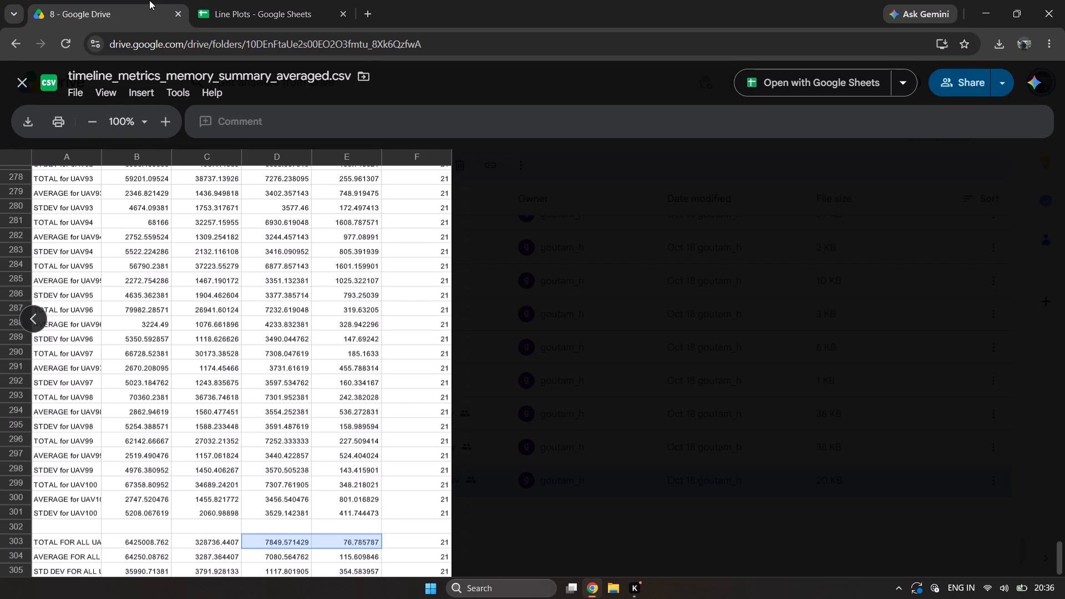
{"action": "left_click", "coordinate": [11, 83]}
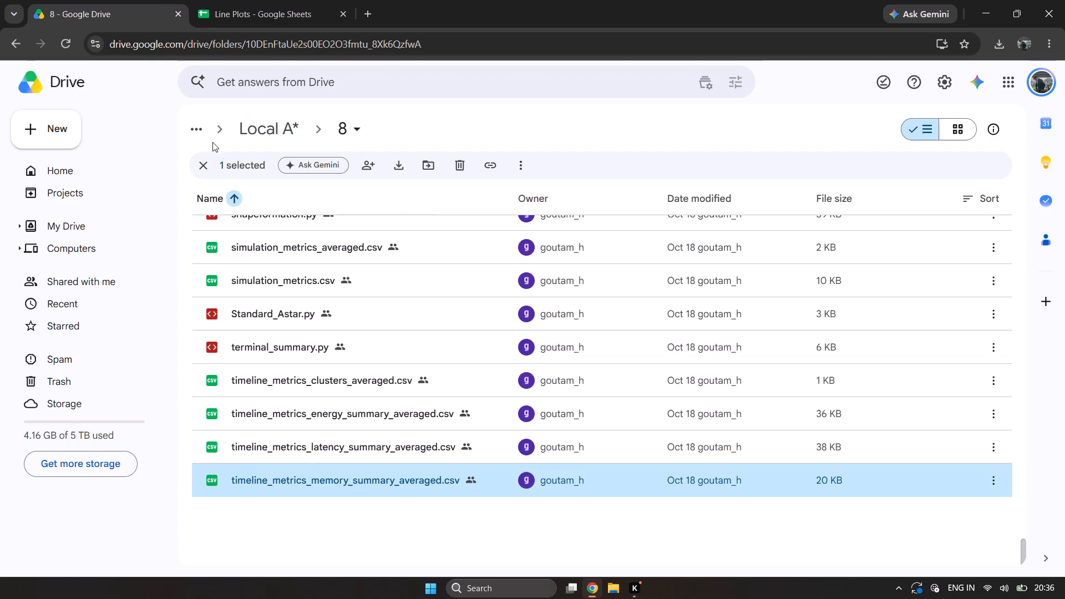
{"action": "double_click", "coordinate": [341, 247]}
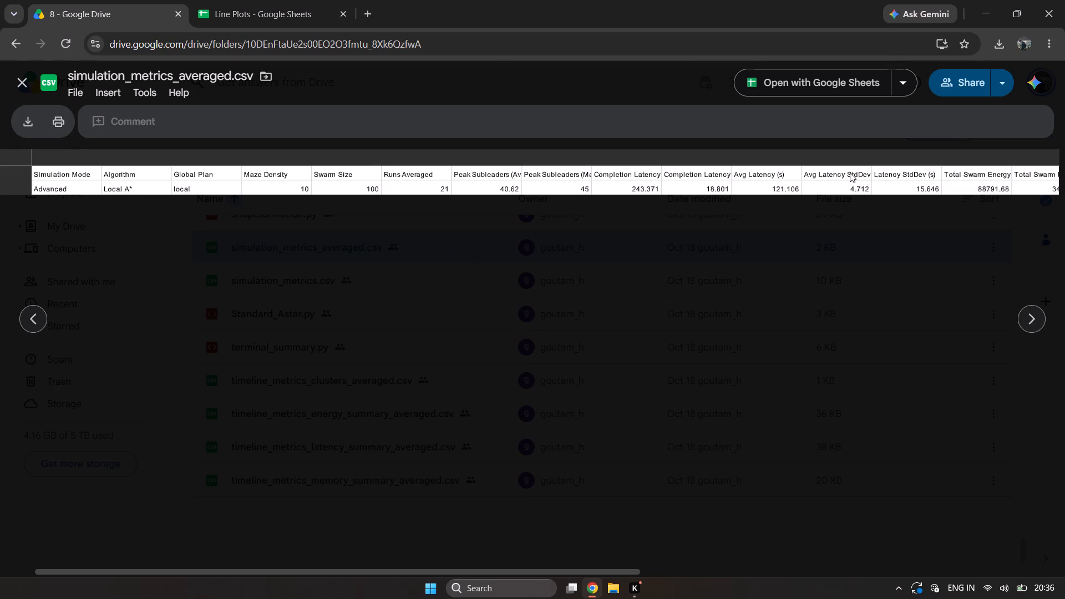
{"action": "scroll", "coordinate": [850, 172], "scroll_direction": "left", "scroll_amount": 16}
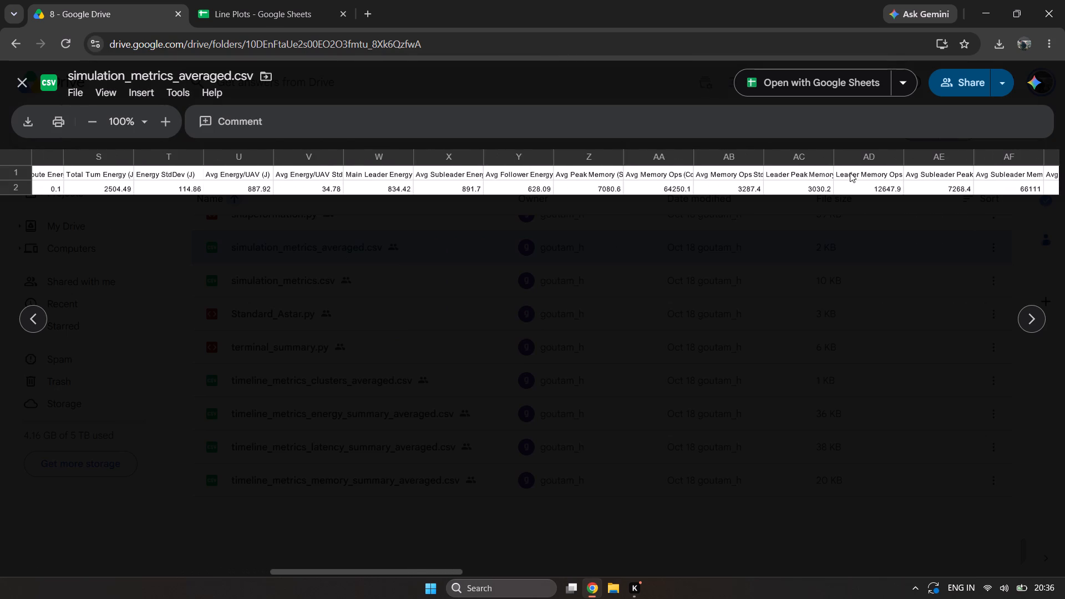
{"action": "scroll", "coordinate": [850, 172], "scroll_direction": "left", "scroll_amount": 5}
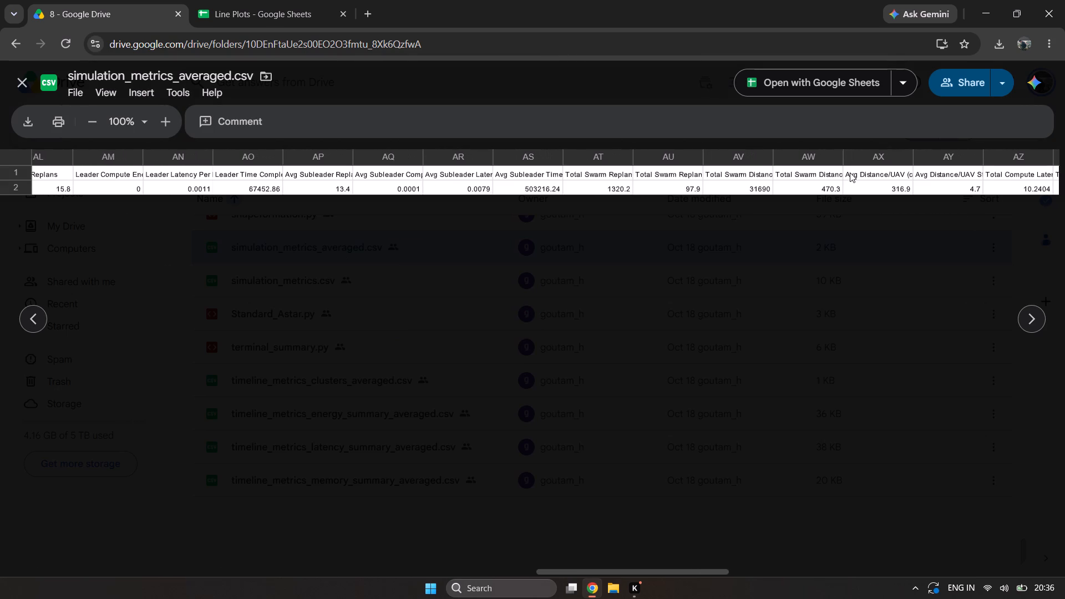
{"action": "scroll", "coordinate": [850, 172], "scroll_direction": "left", "scroll_amount": 1}
{"action": "left_click_drag", "start_coordinate": [866, 189], "coordinate": [890, 188]}
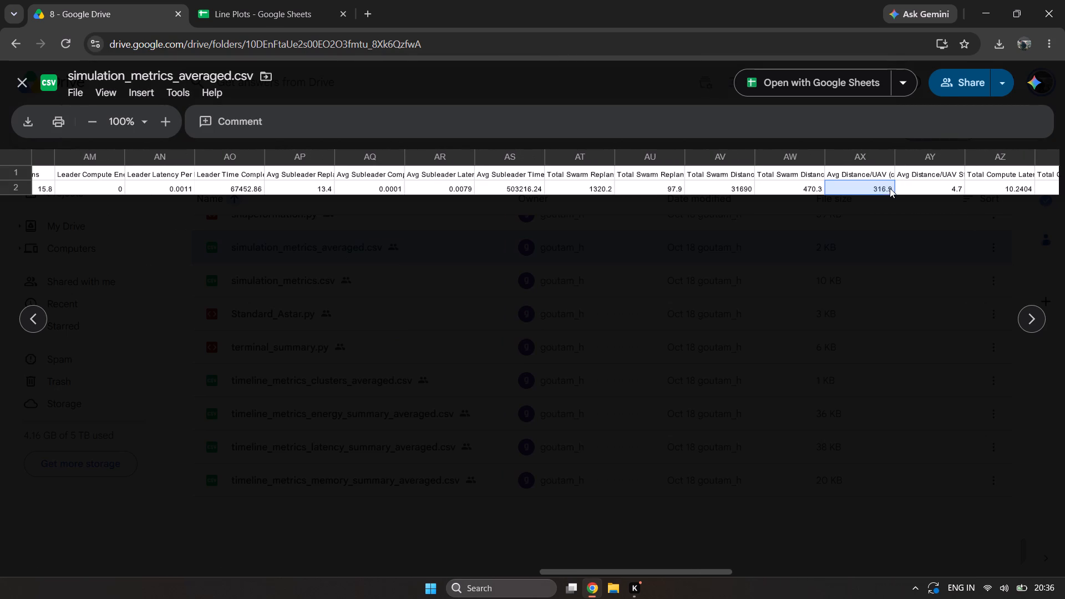
{"action": "left_click_drag", "start_coordinate": [890, 188], "coordinate": [902, 190]}
{"action": "key", "text": "ctrl+c"}
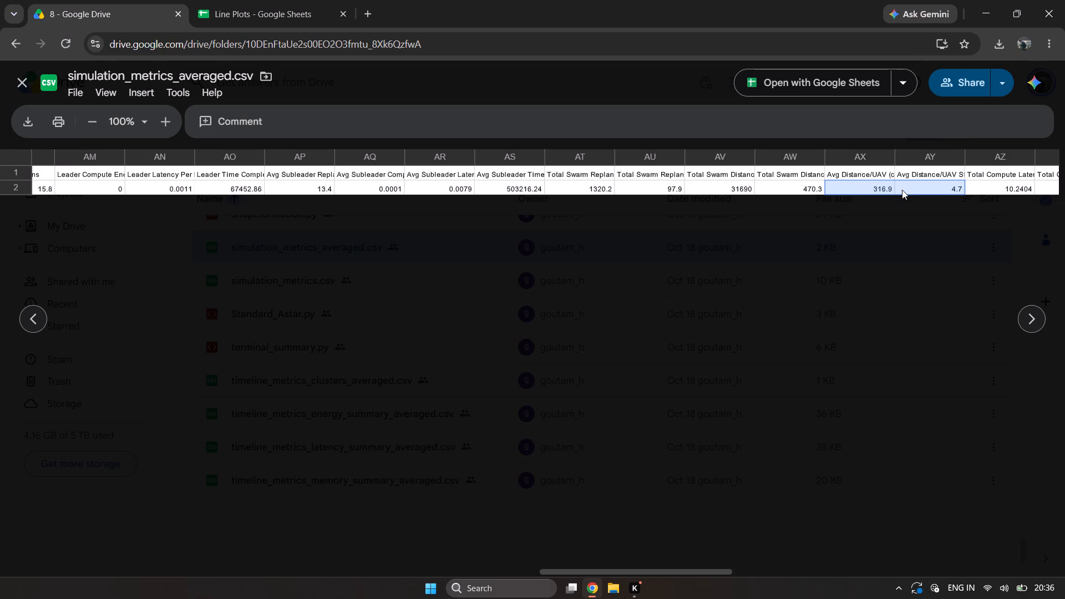
{"action": "left_click", "coordinate": [217, 0]}
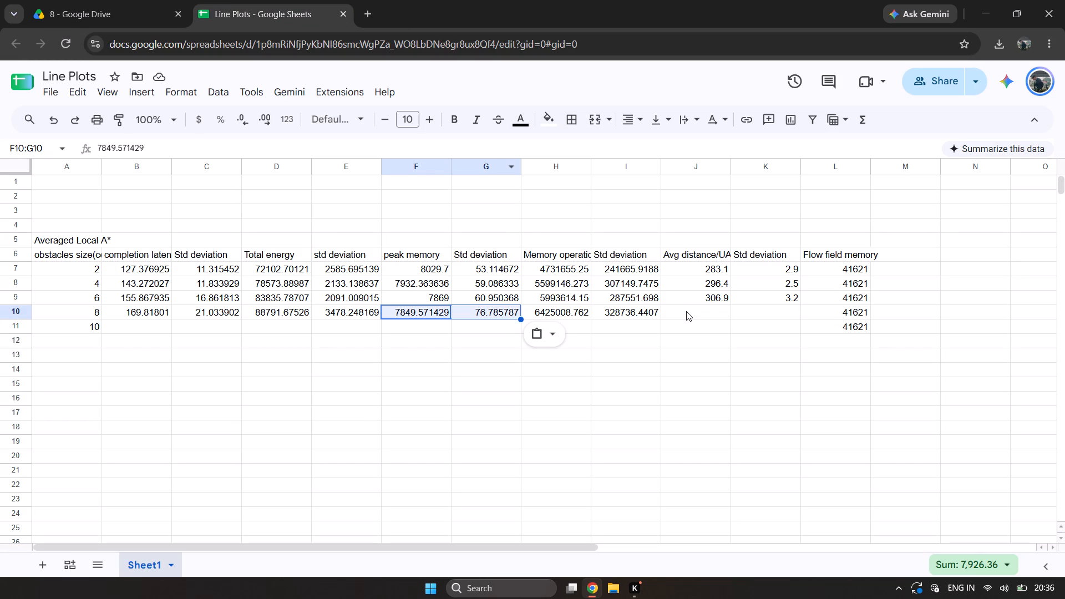
{"action": "left_click", "coordinate": [686, 311]}
{"action": "key", "text": "ctrl+v"}
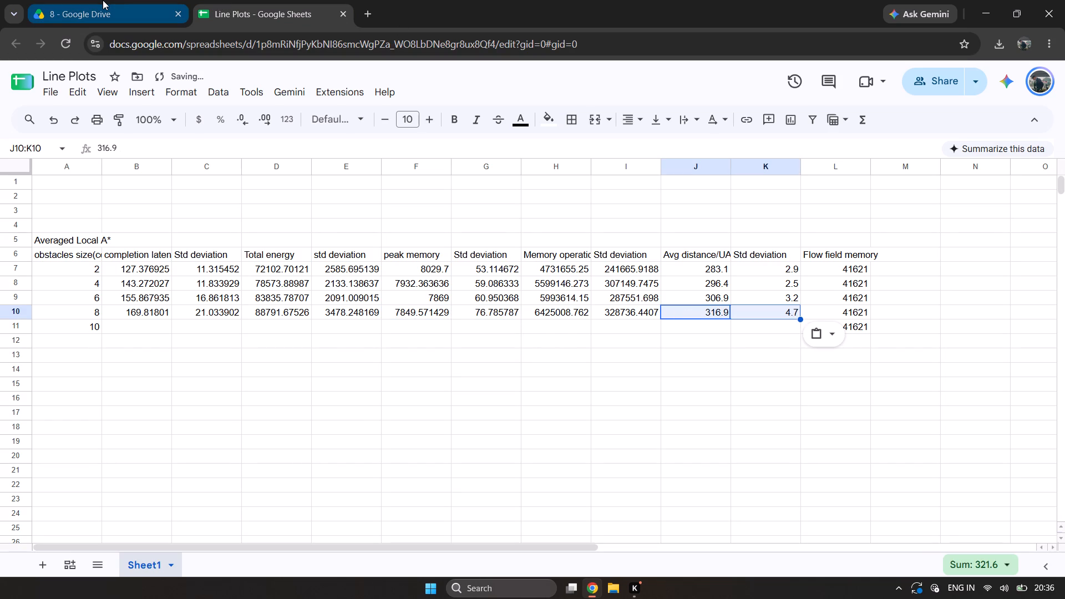
Close the CSV preview, return to the Local A* folder in Drive and open the obstacle size 10 folder.
{"action": "left_click", "coordinate": [103, 0]}
{"action": "left_click", "coordinate": [31, 74]}
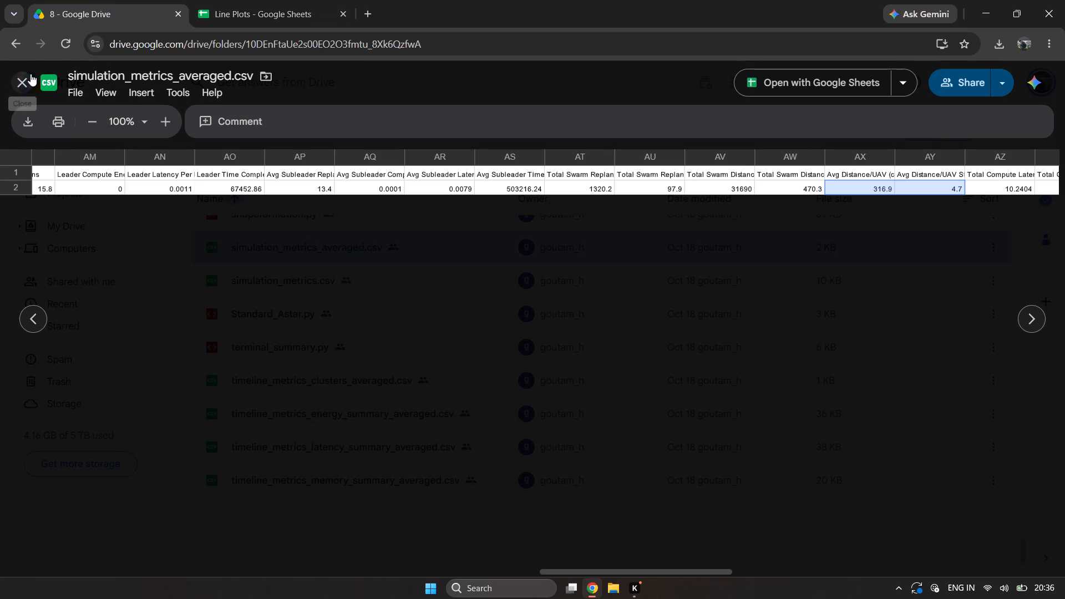
{"action": "left_click", "coordinate": [13, 38]}
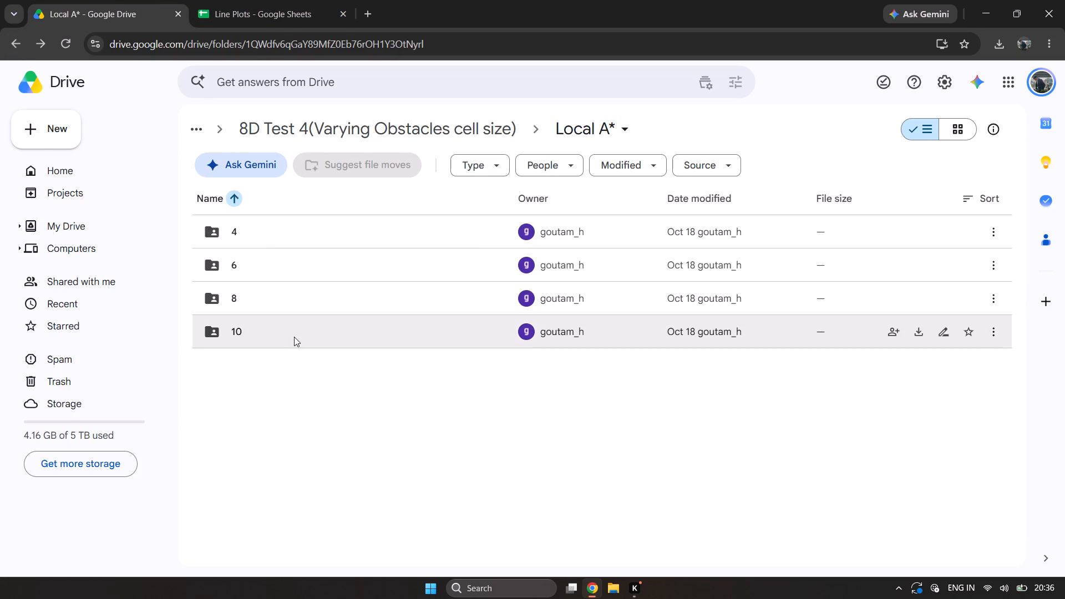
{"action": "double_click", "coordinate": [294, 337]}
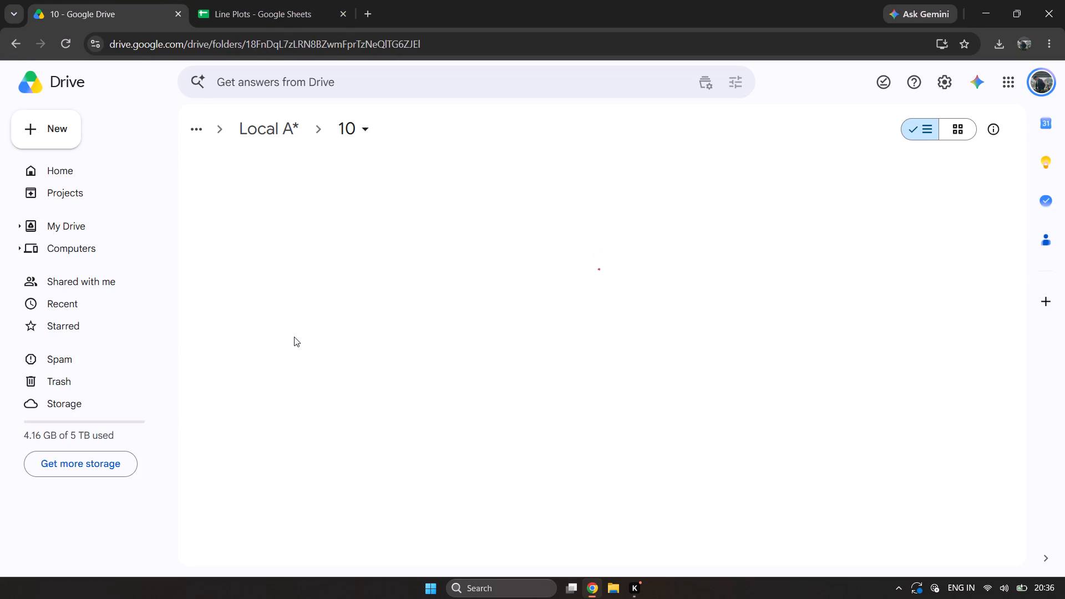
Open timeline_metrics_latency_summary_averaged.csv from the size 10 folder.
{"action": "scroll", "coordinate": [294, 337], "scroll_direction": "down", "scroll_amount": 7}
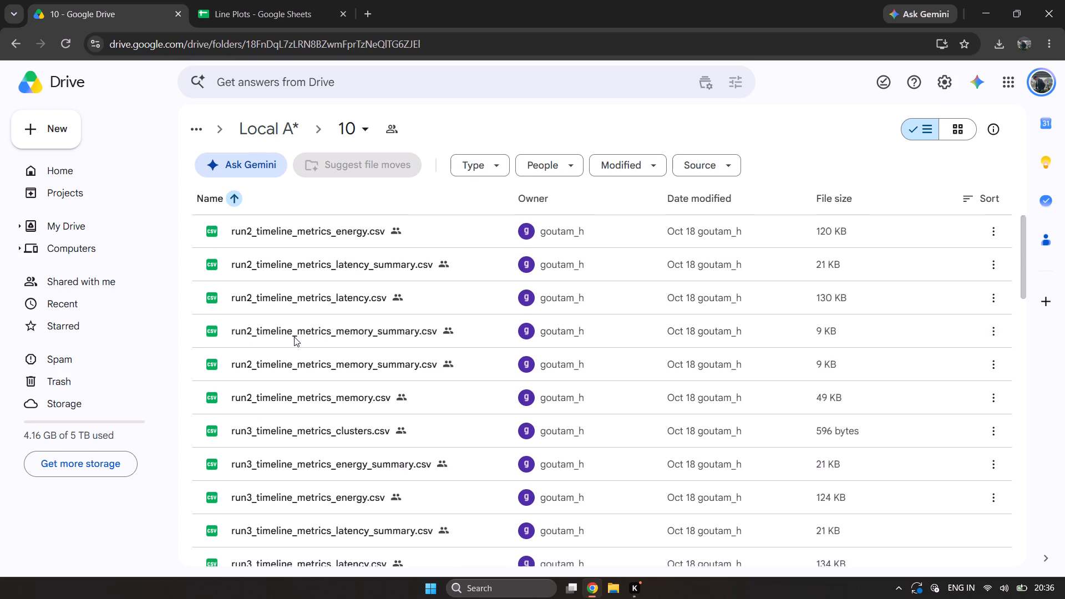
{"action": "scroll", "coordinate": [294, 337], "scroll_direction": "down", "scroll_amount": 9}
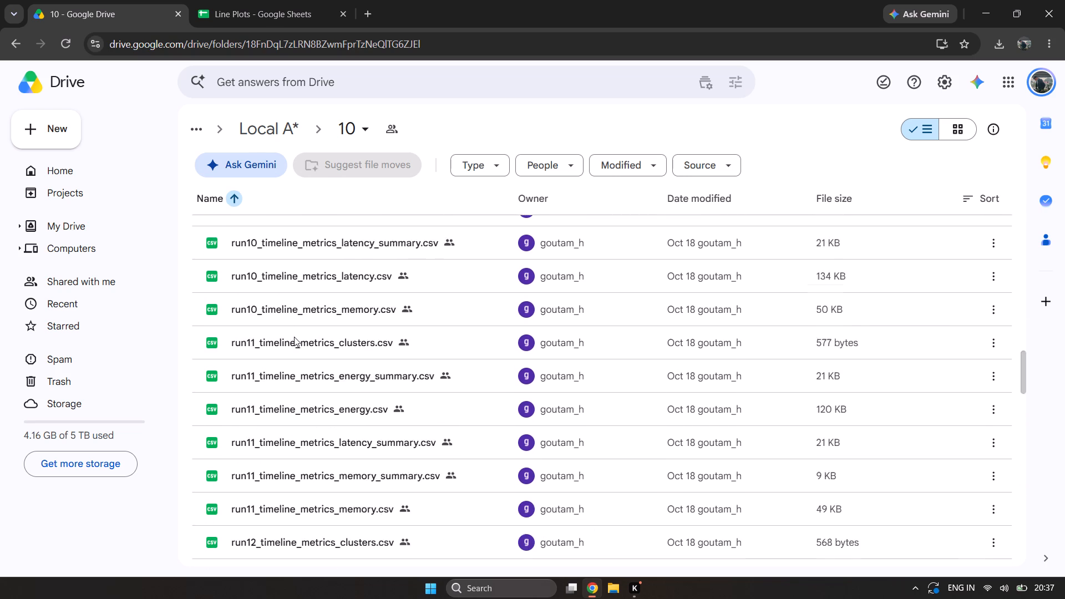
{"action": "scroll", "coordinate": [294, 337], "scroll_direction": "down", "scroll_amount": 12}
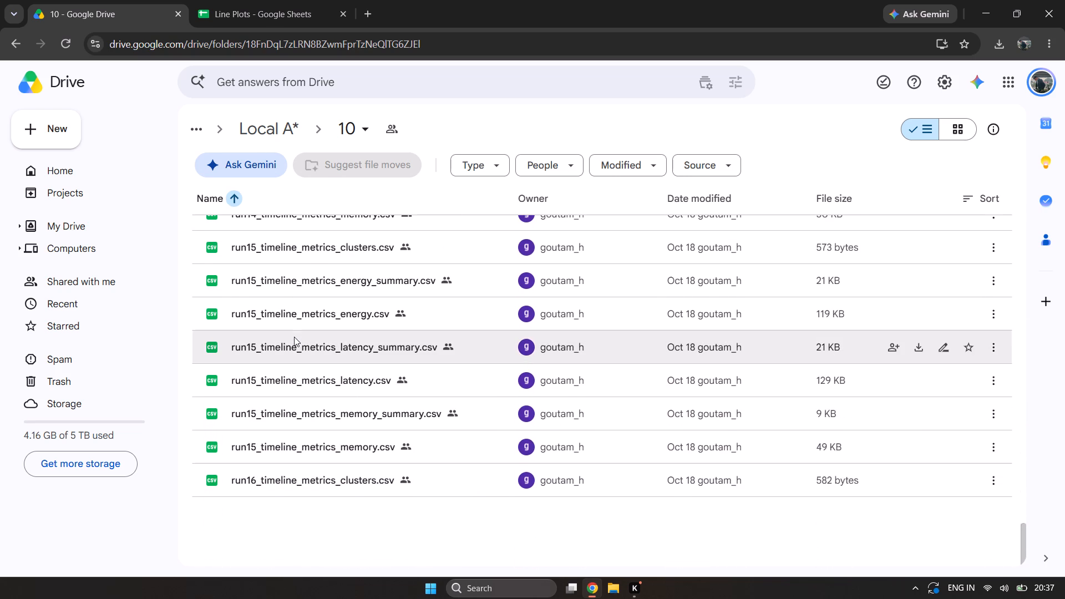
{"action": "scroll", "coordinate": [294, 337], "scroll_direction": "down", "scroll_amount": 11}
{"action": "scroll", "coordinate": [294, 337], "scroll_direction": "down", "scroll_amount": 17}
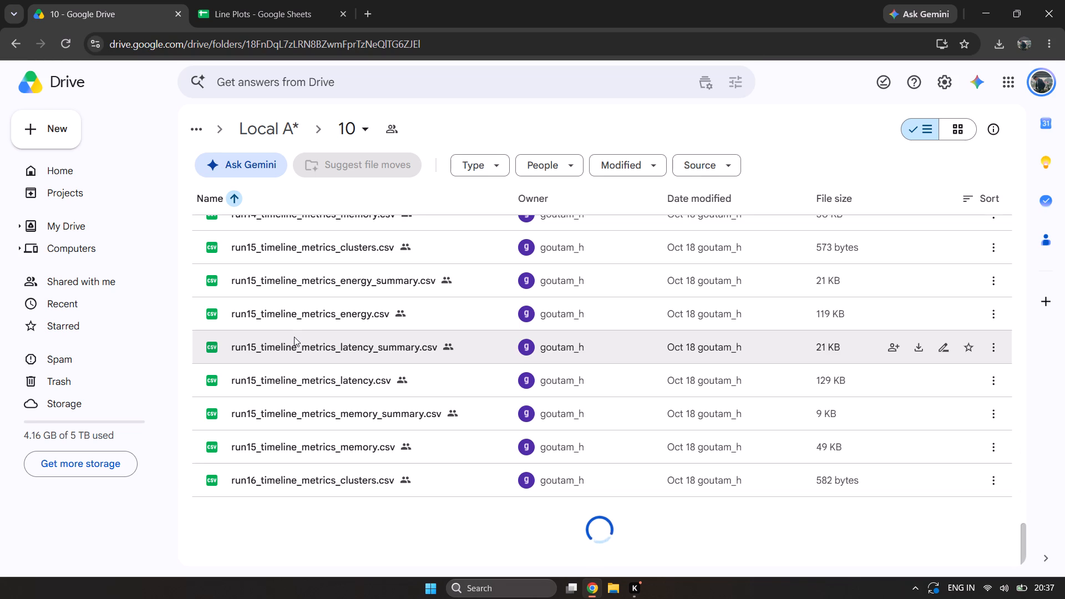
{"action": "scroll", "coordinate": [294, 337], "scroll_direction": "down", "scroll_amount": 13}
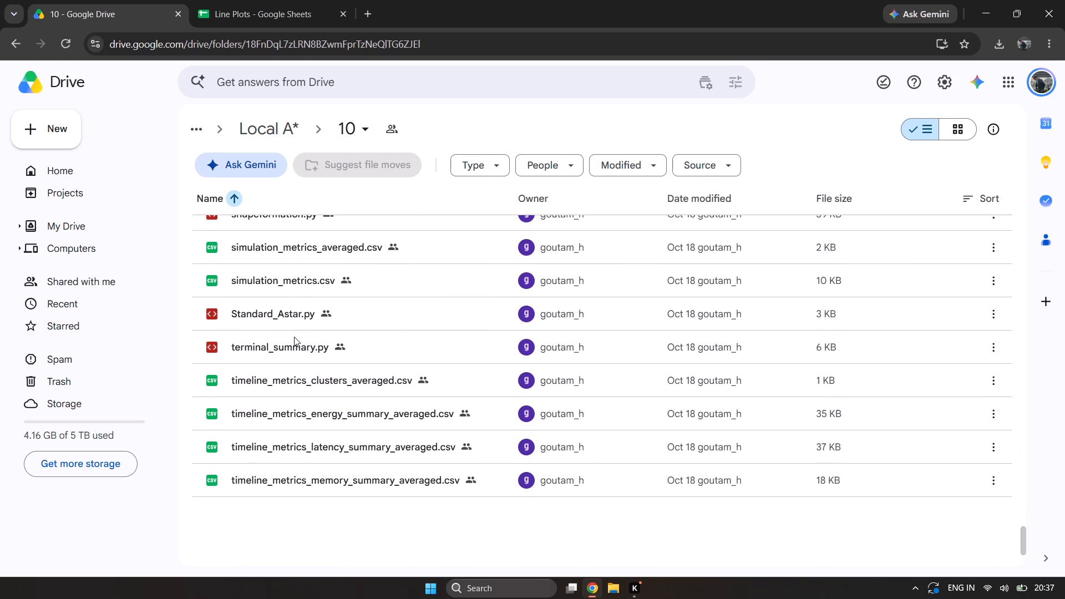
{"action": "scroll", "coordinate": [294, 337], "scroll_direction": "down", "scroll_amount": 5}
{"action": "double_click", "coordinate": [366, 445]}
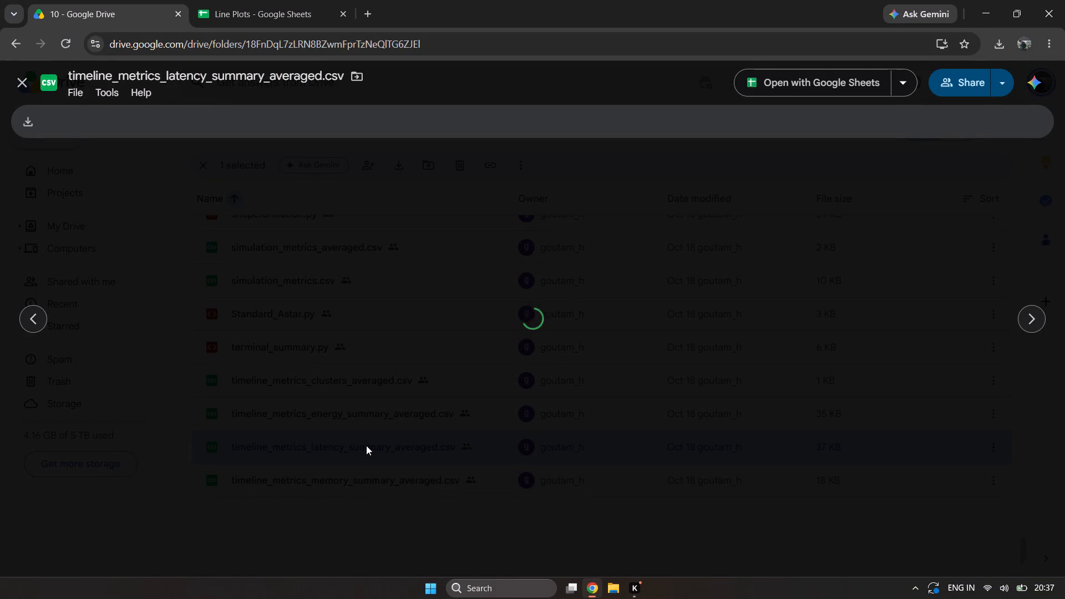
Copy the Max Individual Latency pair, 169.51429 and 13.946788, into completion latency and Std deviation for size 10 in Line Plots.
{"action": "scroll", "coordinate": [343, 447], "scroll_direction": "down", "scroll_amount": 4}
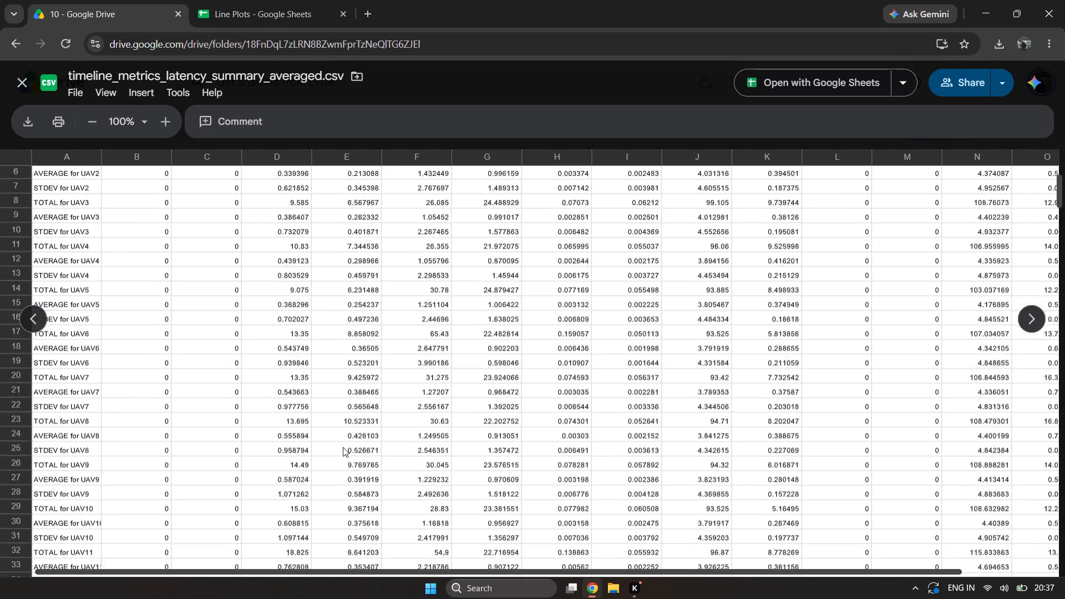
{"action": "scroll", "coordinate": [343, 447], "scroll_direction": "down", "scroll_amount": 18}
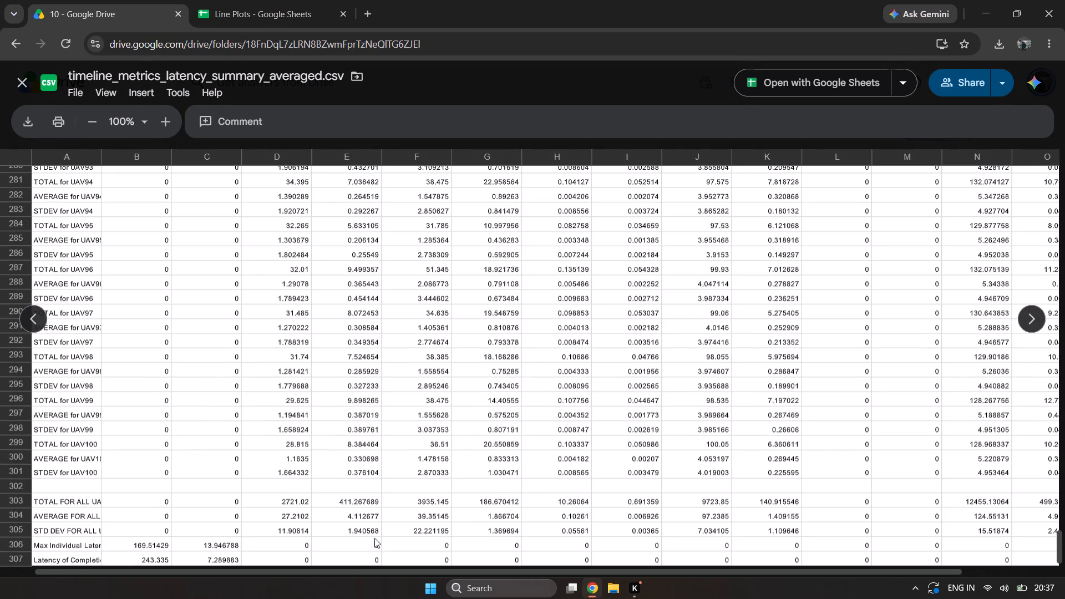
{"action": "left_click_drag", "start_coordinate": [134, 550], "coordinate": [179, 542]}
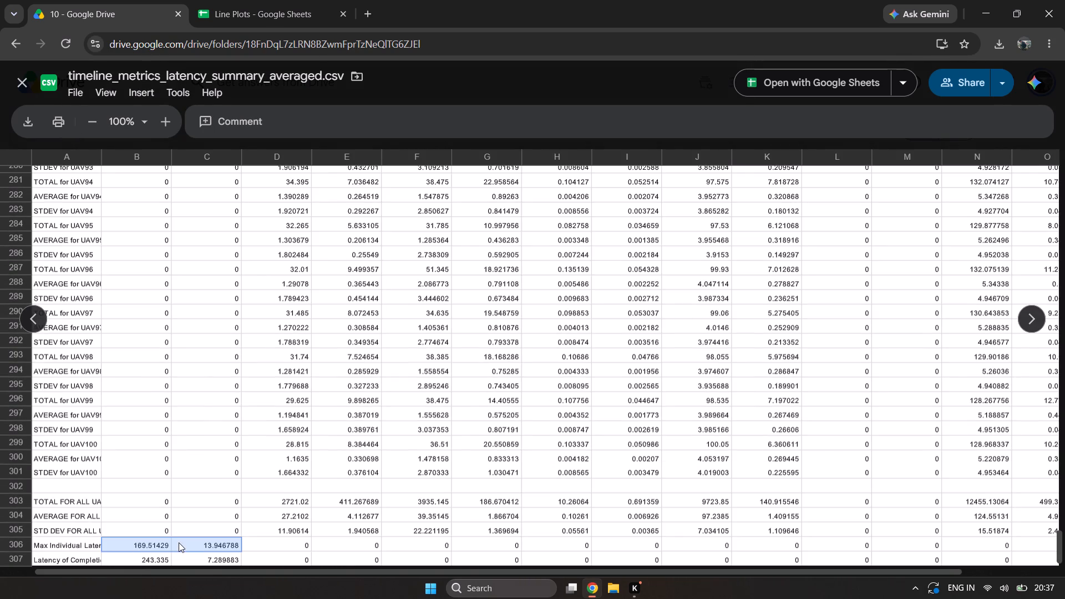
{"action": "left_click_drag", "start_coordinate": [179, 542], "coordinate": [179, 542]}
{"action": "key", "text": "ctrl+c"}
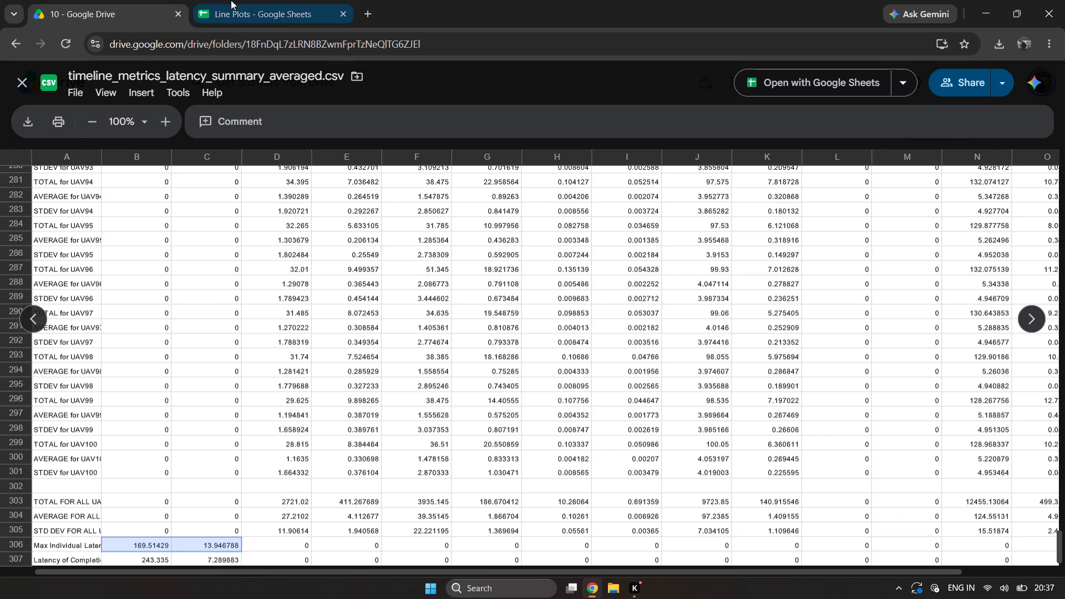
{"action": "left_click", "coordinate": [230, 0]}
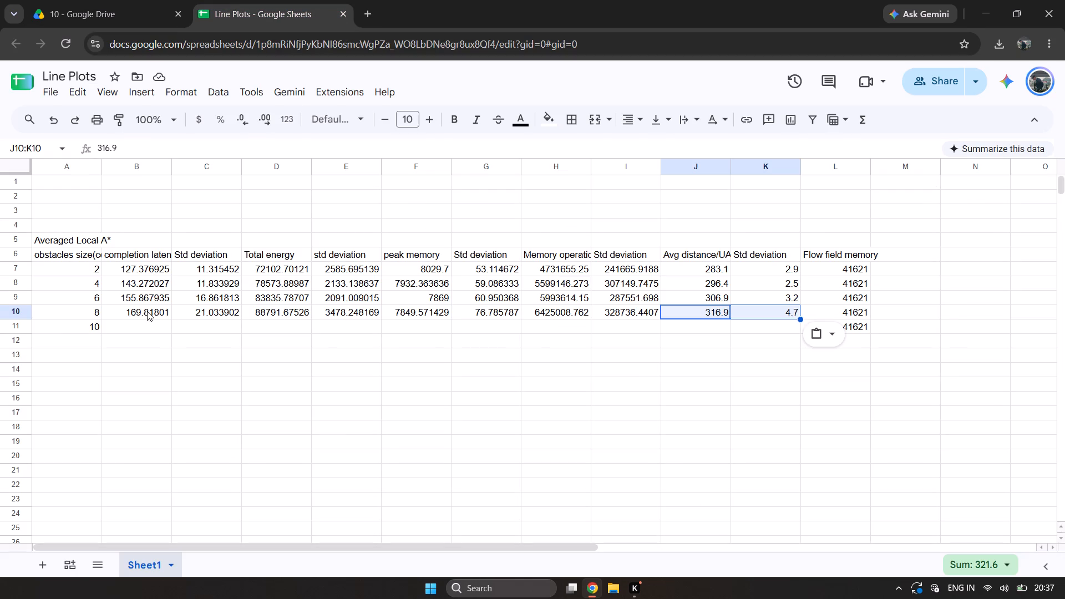
{"action": "left_click", "coordinate": [138, 325]}
{"action": "key", "text": "ctrl+v"}
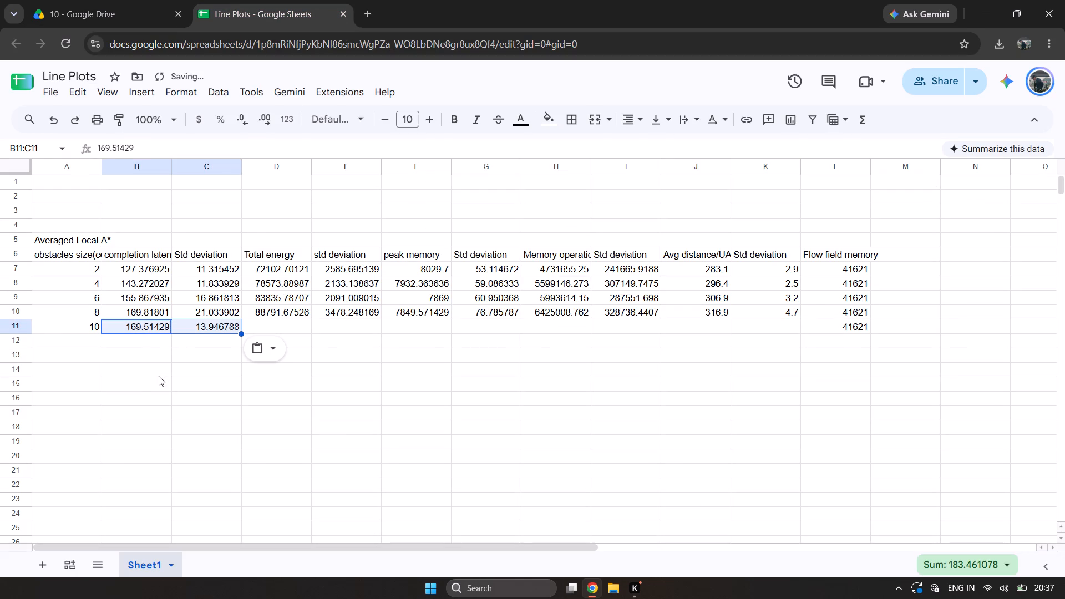
Back in Drive, close the latency CSV preview and open timeline_metrics_energy_summary_averaged.csv from the size 10 folder.
{"action": "left_click", "coordinate": [44, 0]}
{"action": "left_click", "coordinate": [33, 85]}
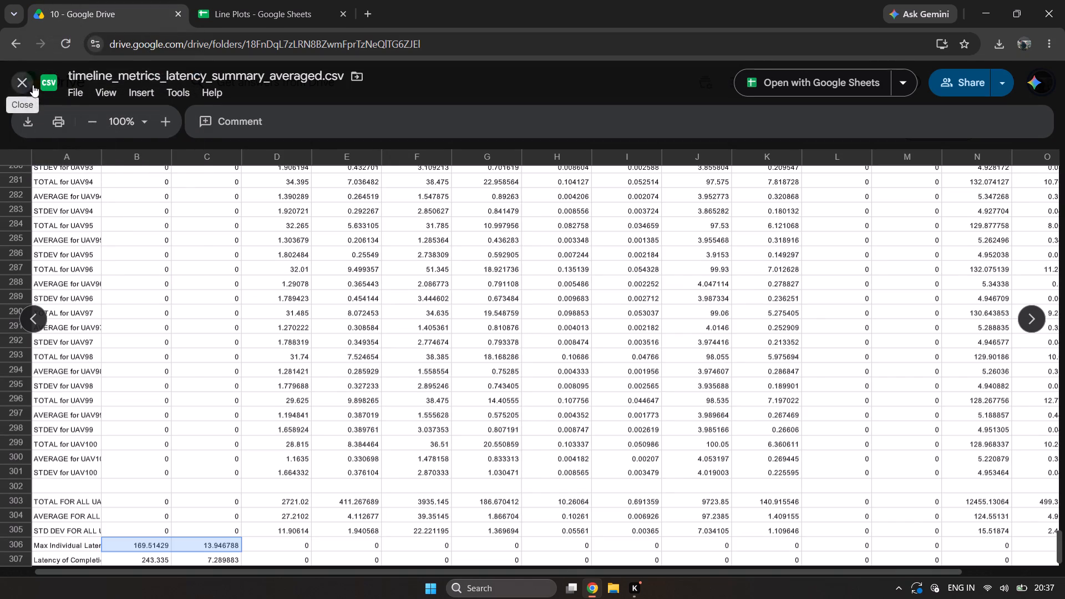
{"action": "double_click", "coordinate": [343, 409]}
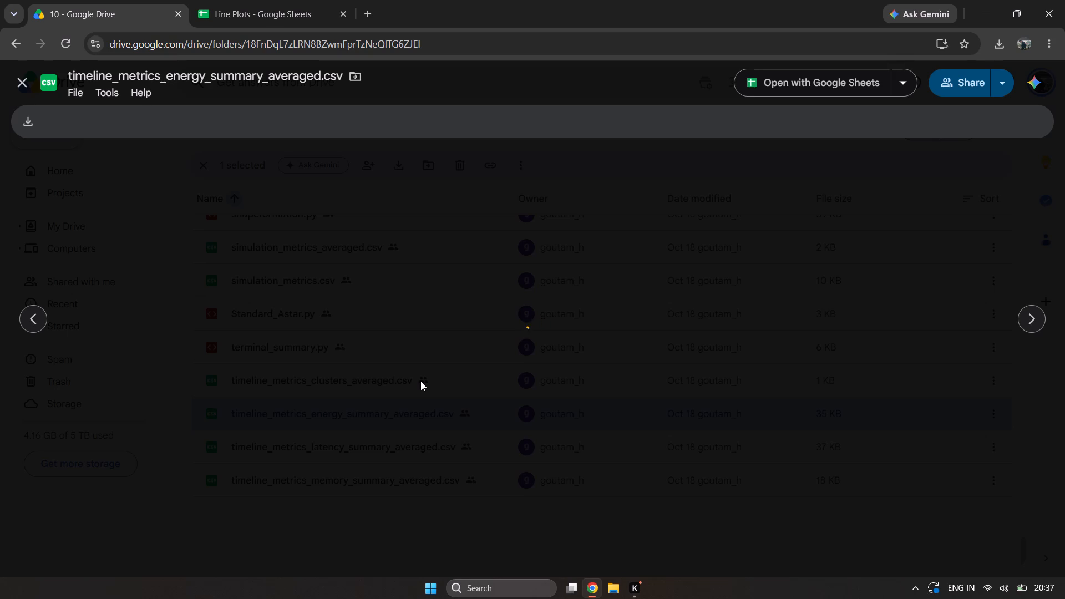
Copy the energy pair from the TOTAL FOR ALL UAVs row, 91249.36111 and 3668.616461, into Total energy and std deviation for size 10 in Line Plots.
{"action": "scroll", "coordinate": [420, 381], "scroll_direction": "down", "scroll_amount": 5}
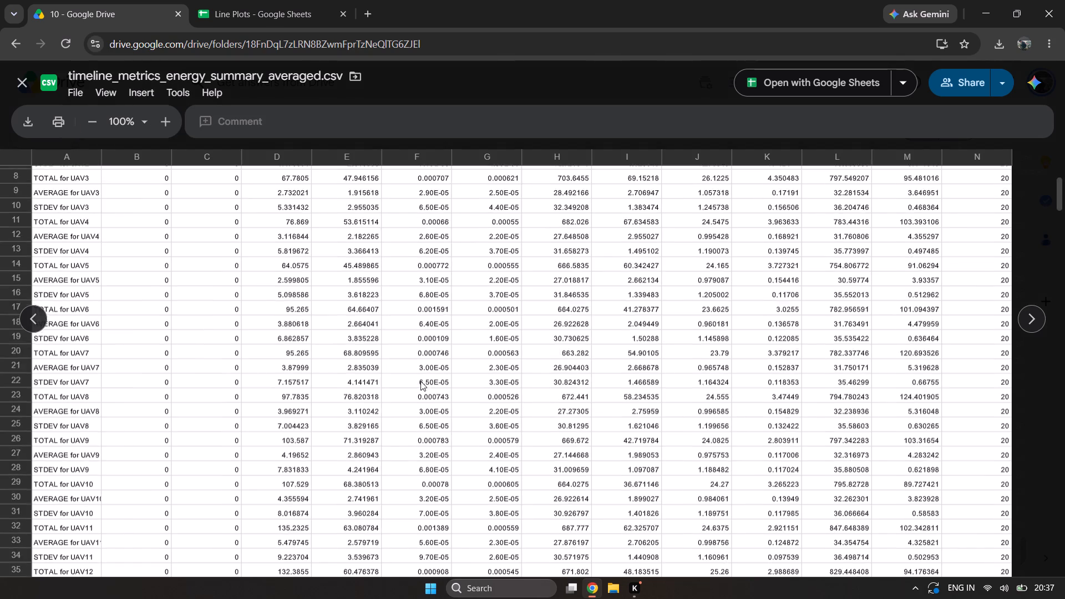
{"action": "scroll", "coordinate": [420, 381], "scroll_direction": "down", "scroll_amount": 18}
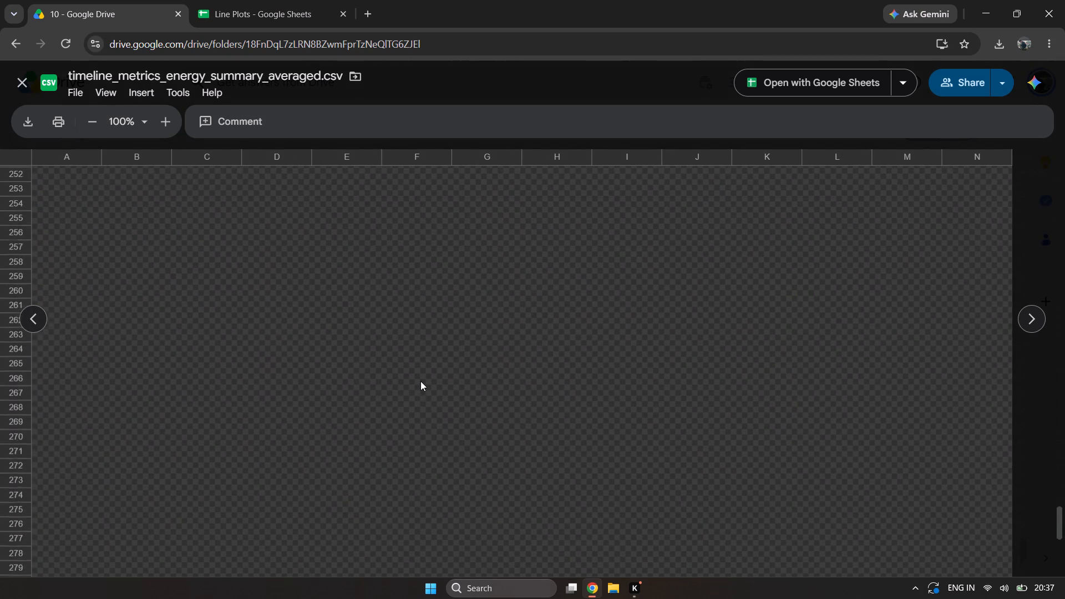
{"action": "scroll", "coordinate": [420, 381], "scroll_direction": "down", "scroll_amount": 7}
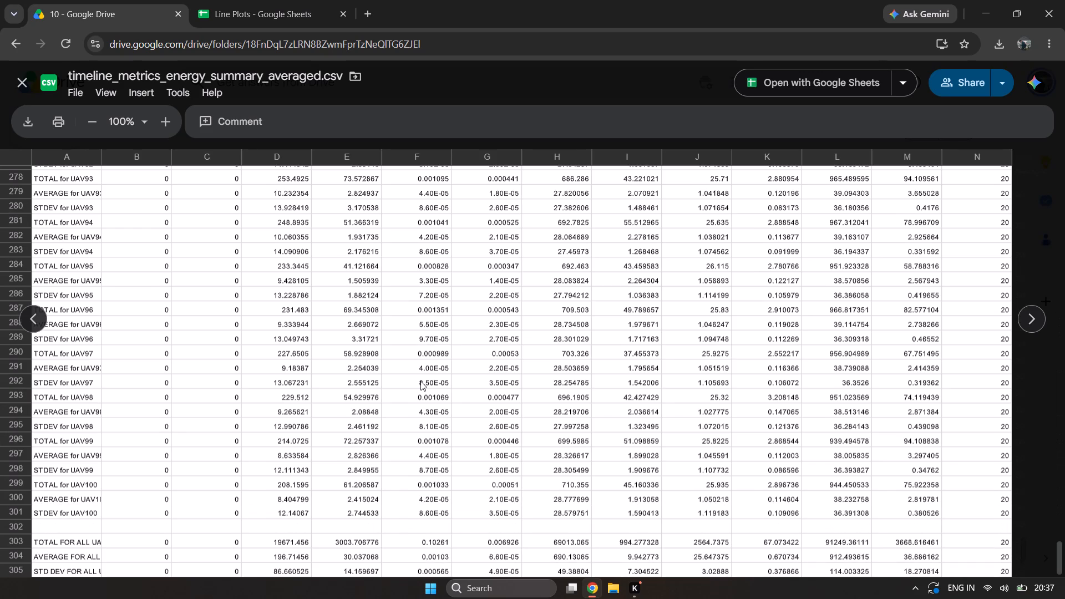
{"action": "scroll", "coordinate": [420, 381], "scroll_direction": "down", "scroll_amount": 10}
{"action": "left_click_drag", "start_coordinate": [856, 545], "coordinate": [878, 541]}
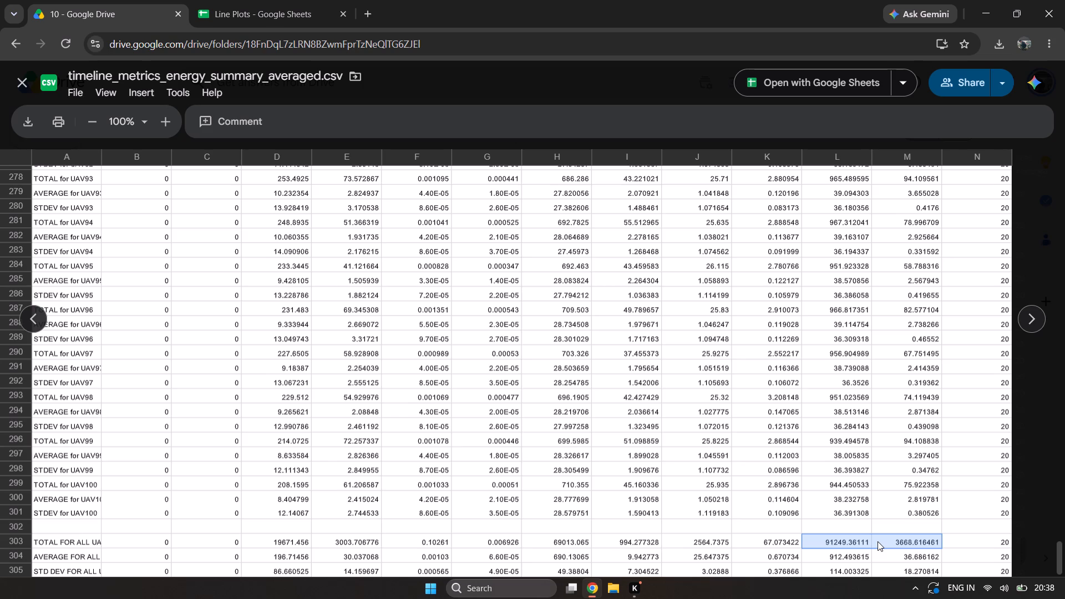
{"action": "key", "text": "ctrl+c"}
{"action": "left_click", "coordinate": [285, 0]}
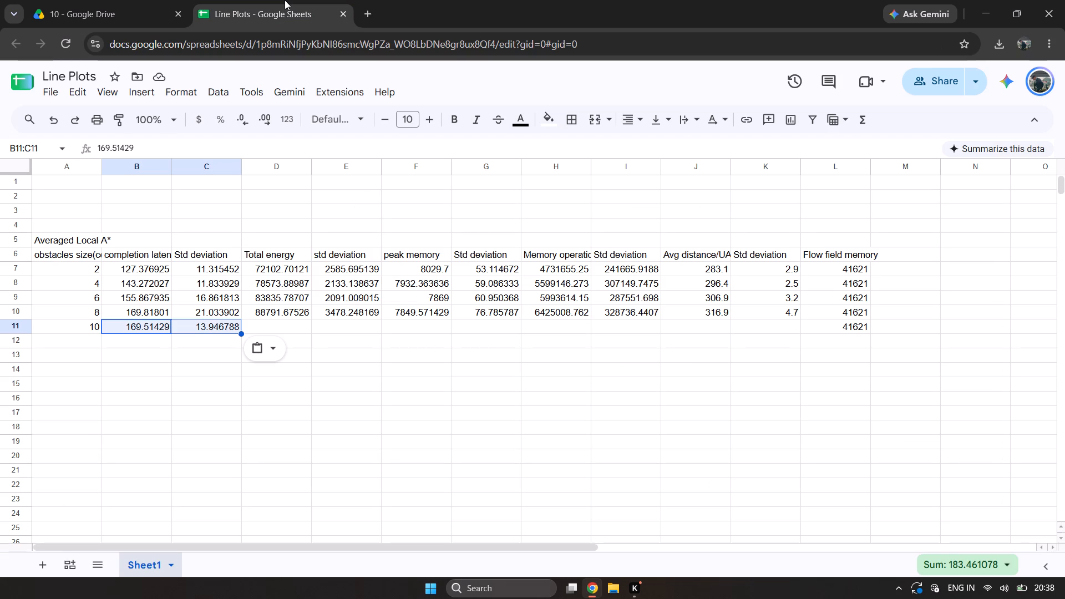
{"action": "left_click", "coordinate": [305, 331]}
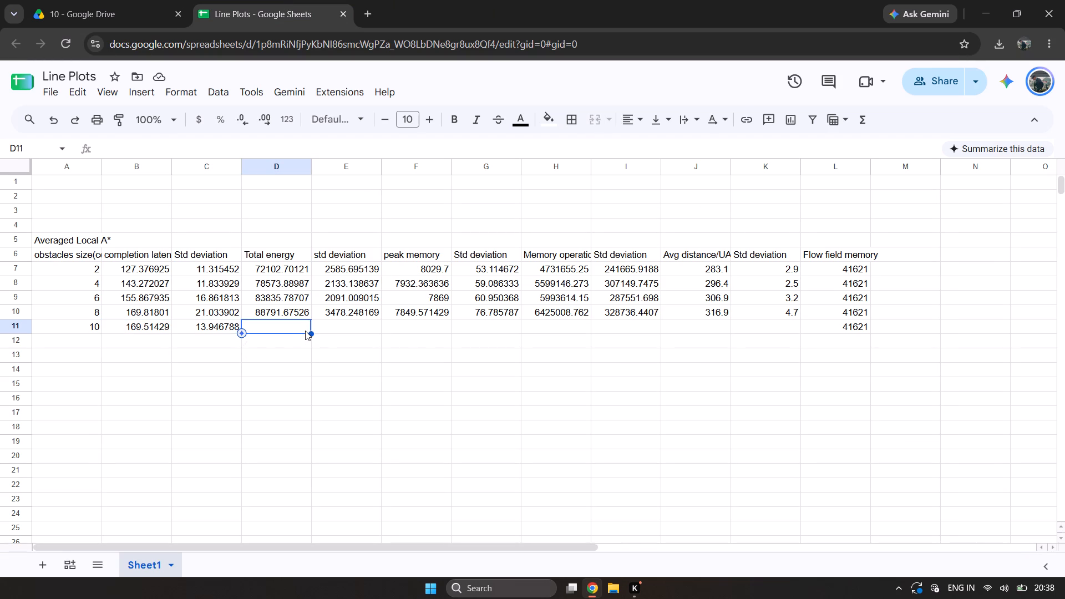
{"action": "key", "text": "ctrl+v"}
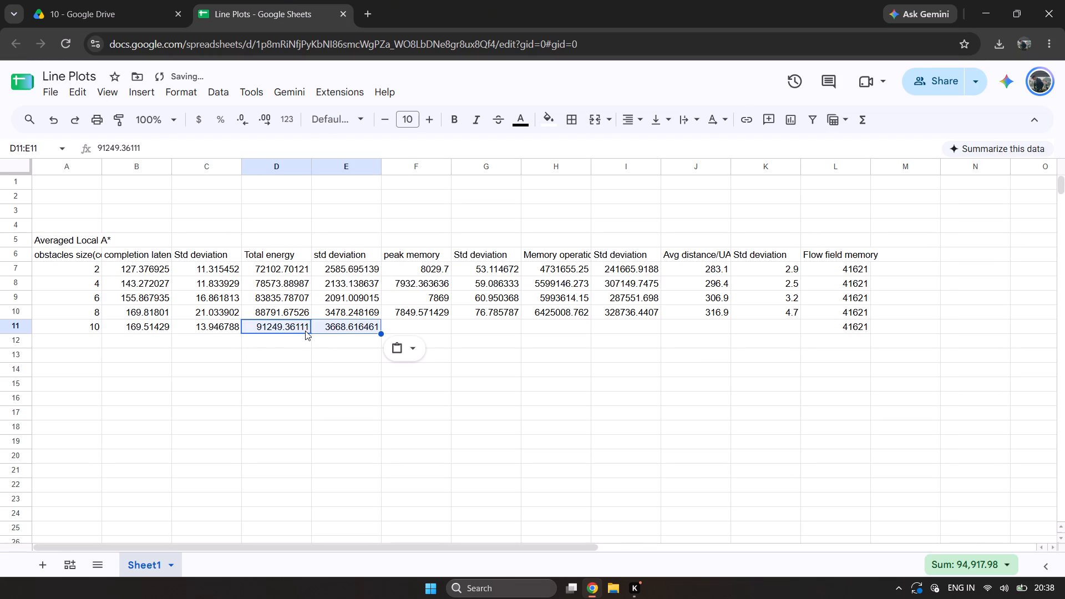
Return to Drive, close the energy CSV preview and open timeline_metrics_memory_summary_averaged.csv from the size 10 folder.
{"action": "left_click", "coordinate": [168, 0]}
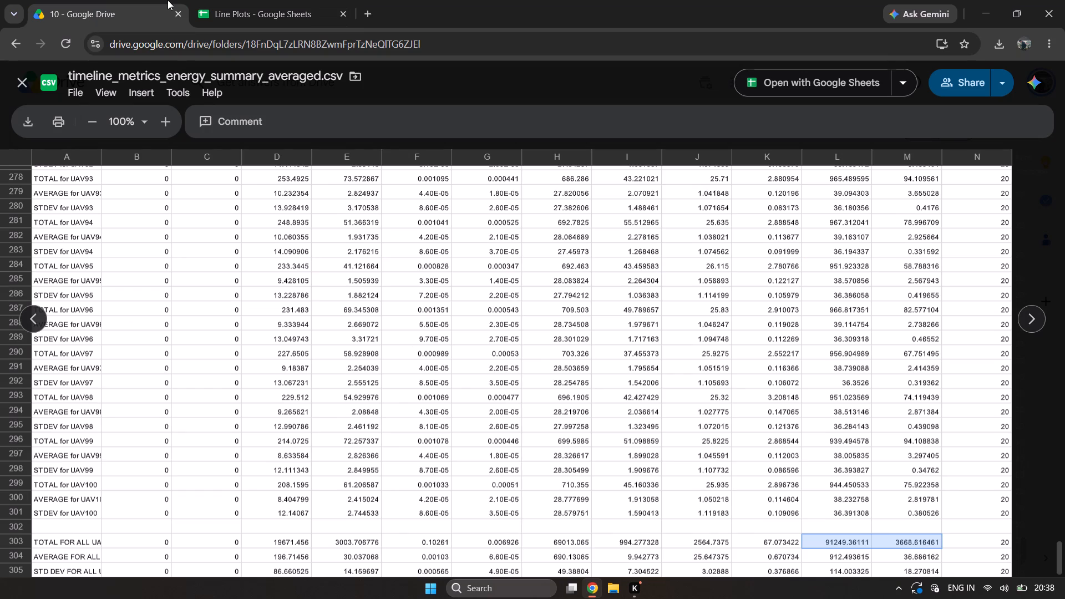
{"action": "left_click", "coordinate": [32, 74]}
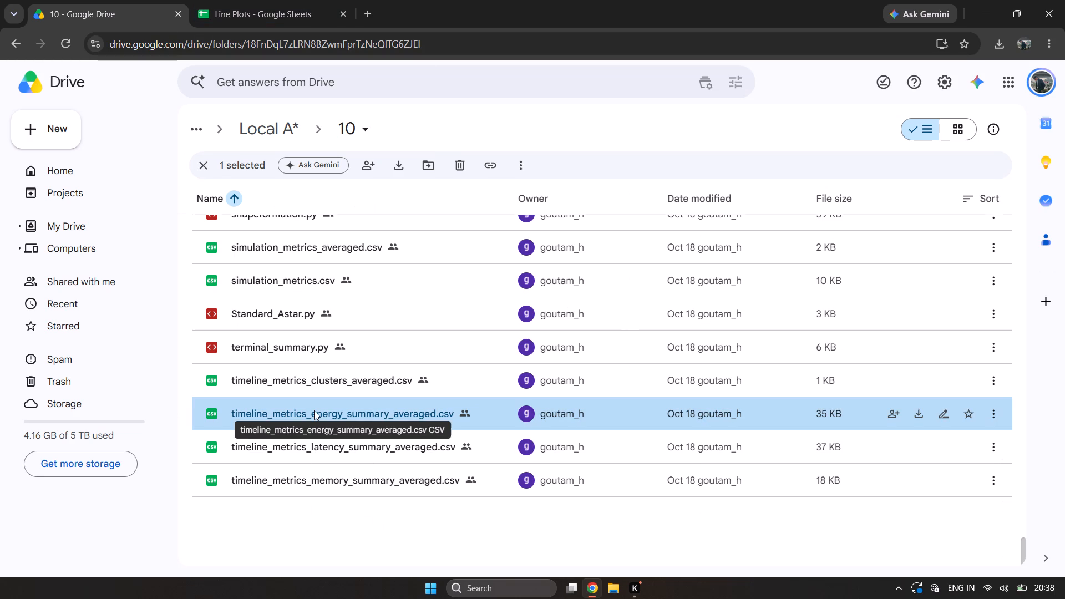
{"action": "double_click", "coordinate": [356, 479]}
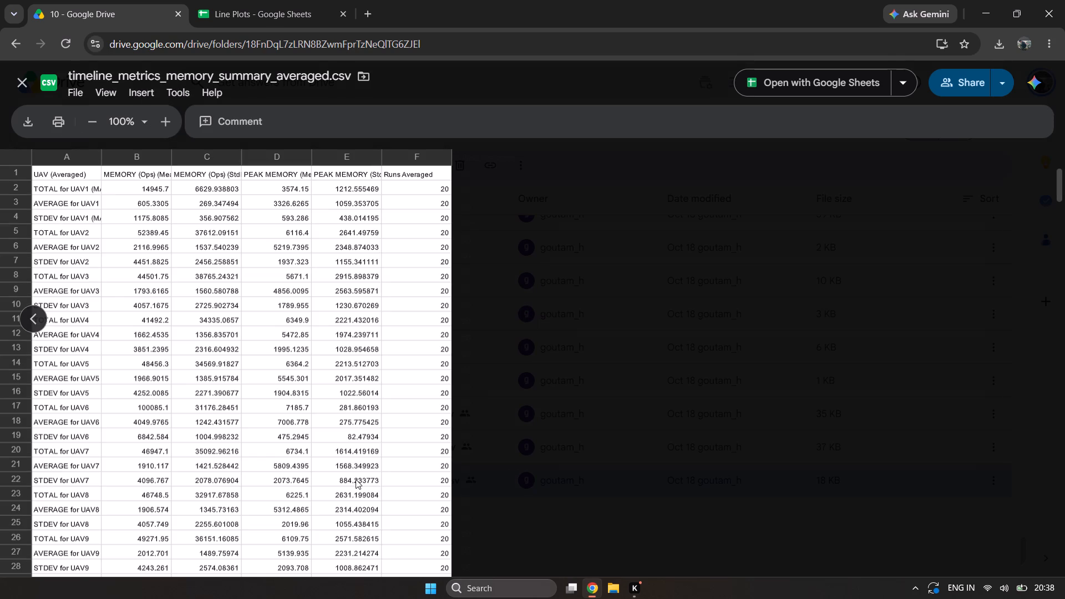
Copy the total MEMORY (Ops) pair, 6443910 and 422240.7111, into Memory operations and Std deviation for size 10 in Line Plots.
{"action": "scroll", "coordinate": [334, 471], "scroll_direction": "down", "scroll_amount": 20}
{"action": "scroll", "coordinate": [334, 471], "scroll_direction": "down", "scroll_amount": 4}
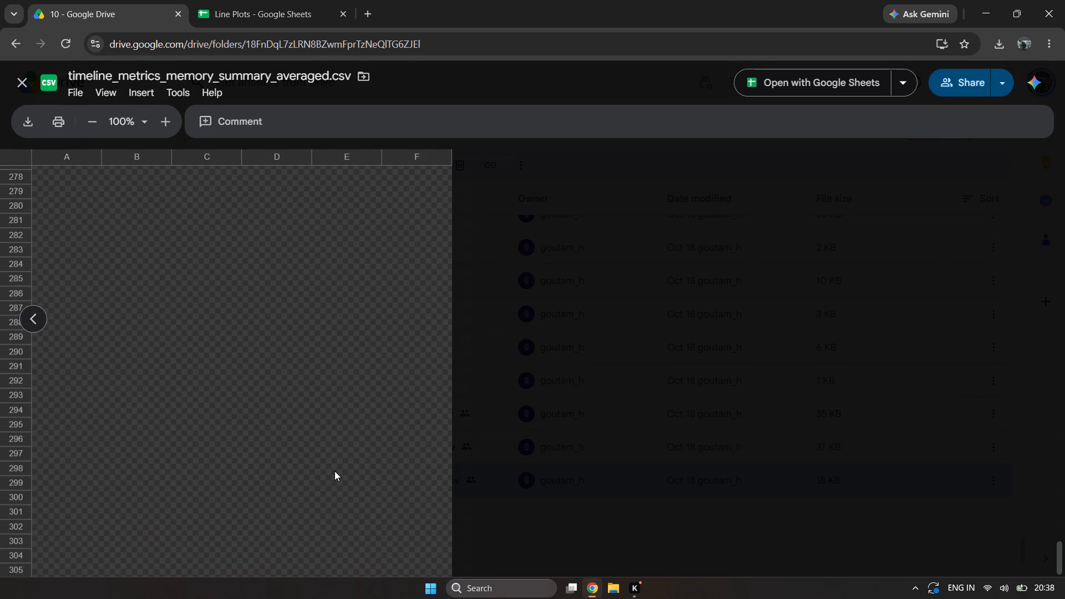
{"action": "scroll", "coordinate": [334, 471], "scroll_direction": "down", "scroll_amount": 4}
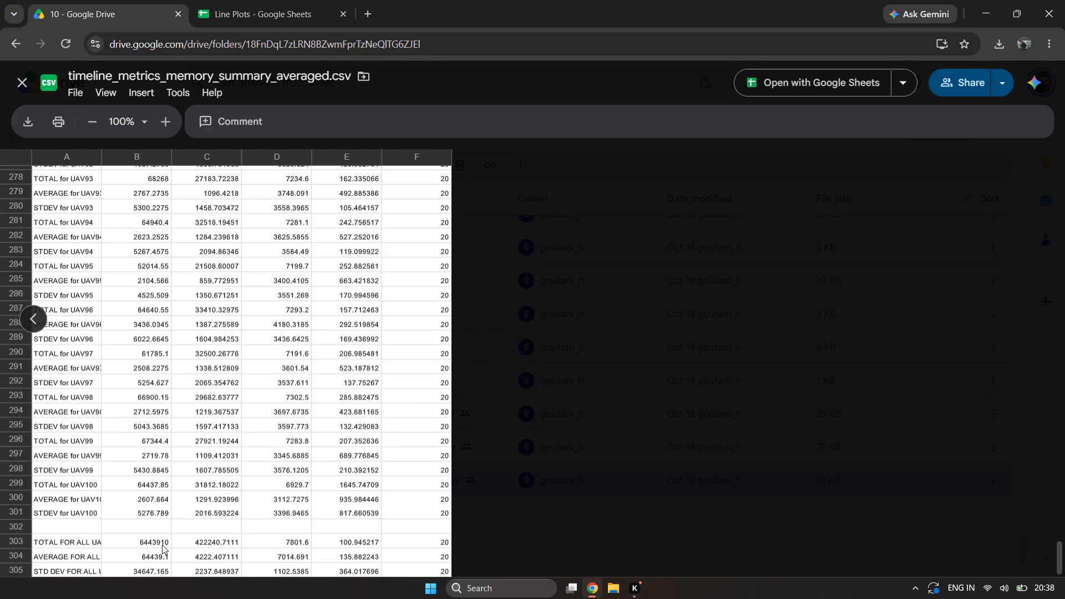
{"action": "left_click_drag", "start_coordinate": [160, 544], "coordinate": [190, 546]}
{"action": "key", "text": "ctrl+c"}
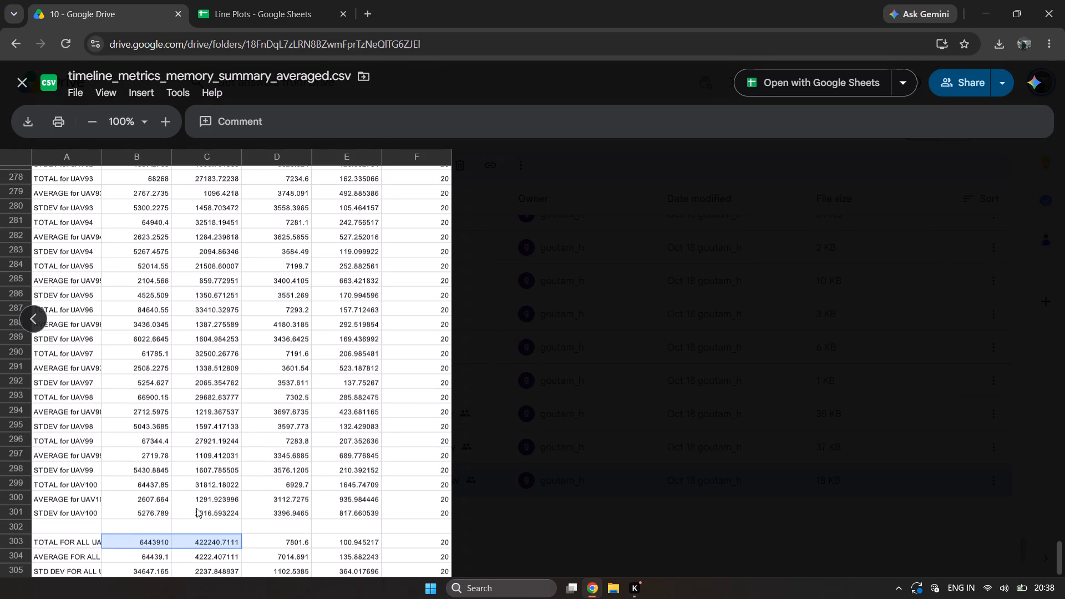
{"action": "left_click", "coordinate": [261, 0]}
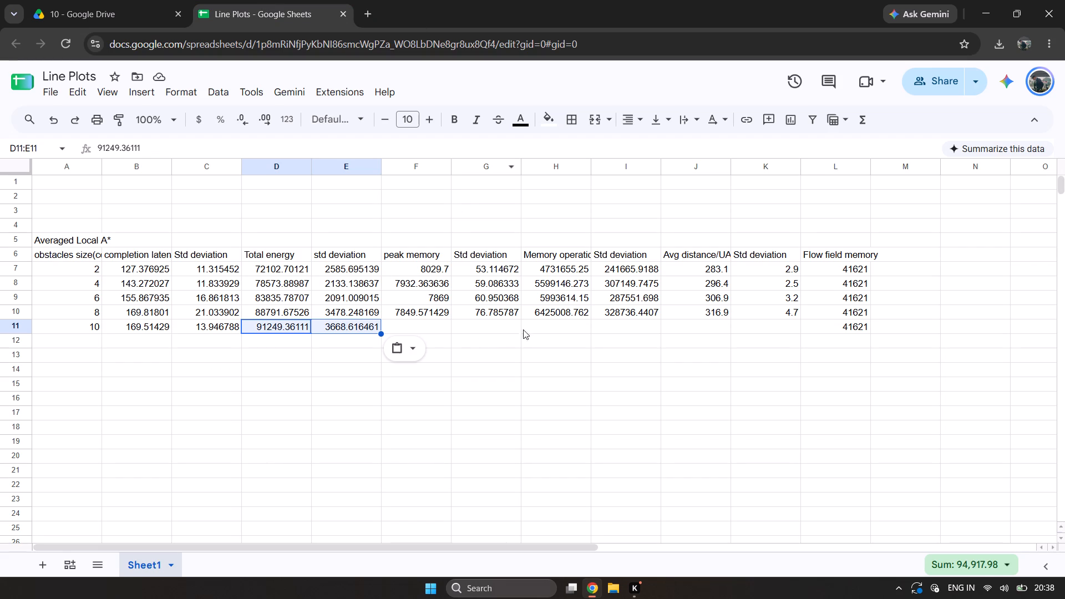
{"action": "left_click", "coordinate": [553, 330]}
{"action": "key", "text": "ctrl+v"}
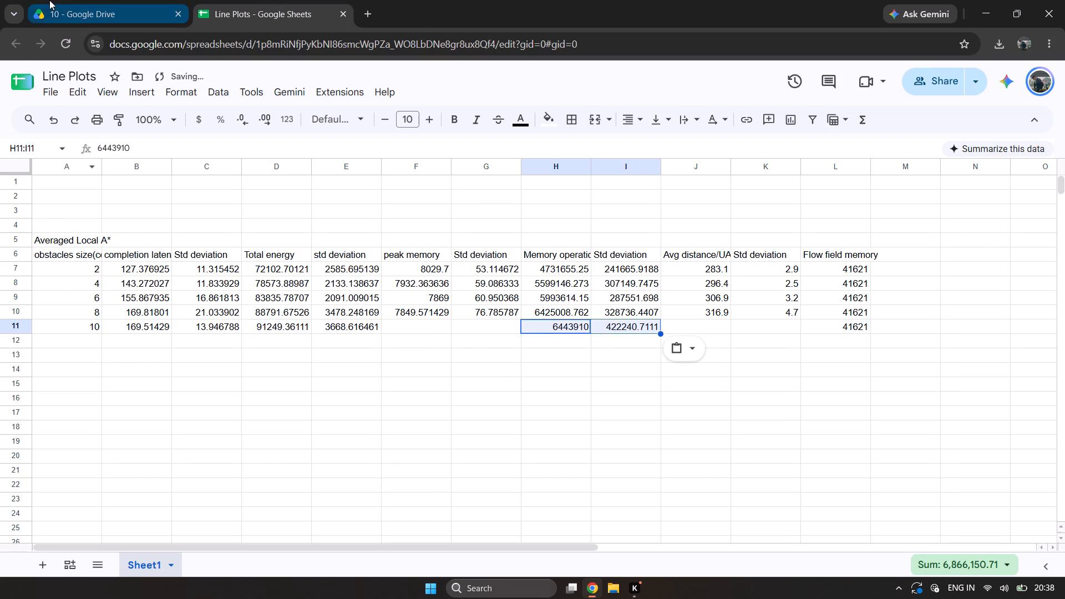
Copy the total PEAK MEMORY pair, 7801.6 and 100.945217, from the memory CSV into peak memory and Std deviation for size 10.
{"action": "left_click", "coordinate": [49, 0]}
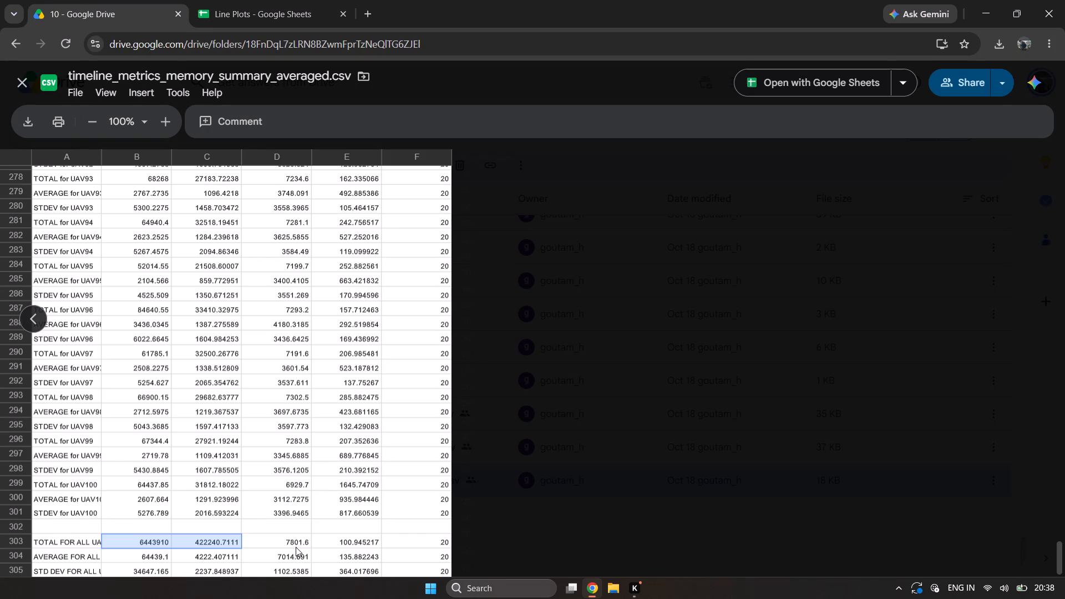
{"action": "left_click_drag", "start_coordinate": [296, 545], "coordinate": [331, 540]}
{"action": "key", "text": "ctrl+c"}
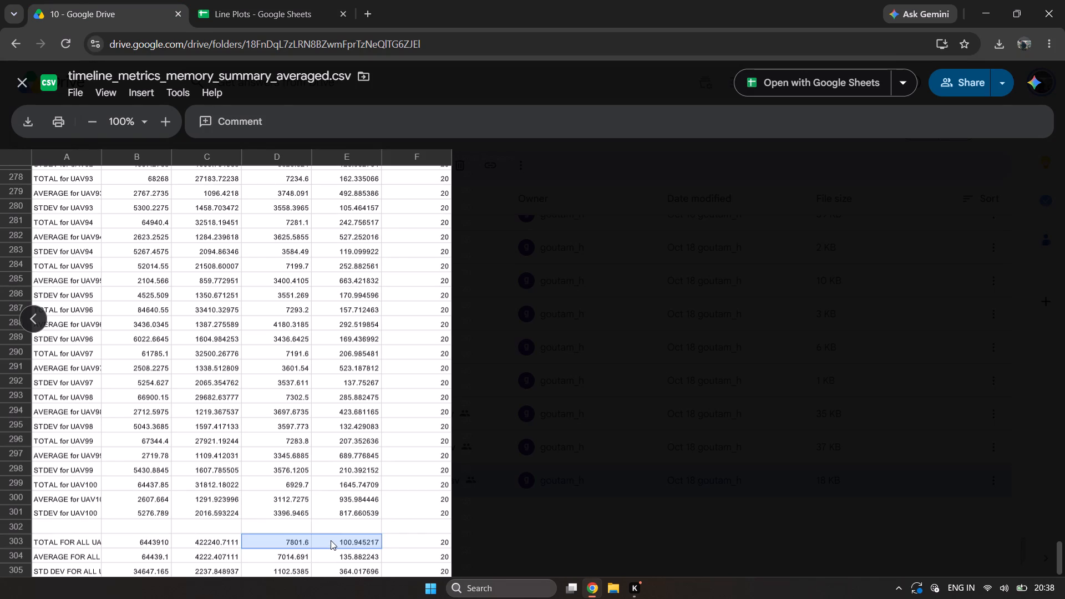
{"action": "left_click", "coordinate": [280, 10]}
{"action": "left_click", "coordinate": [443, 329]}
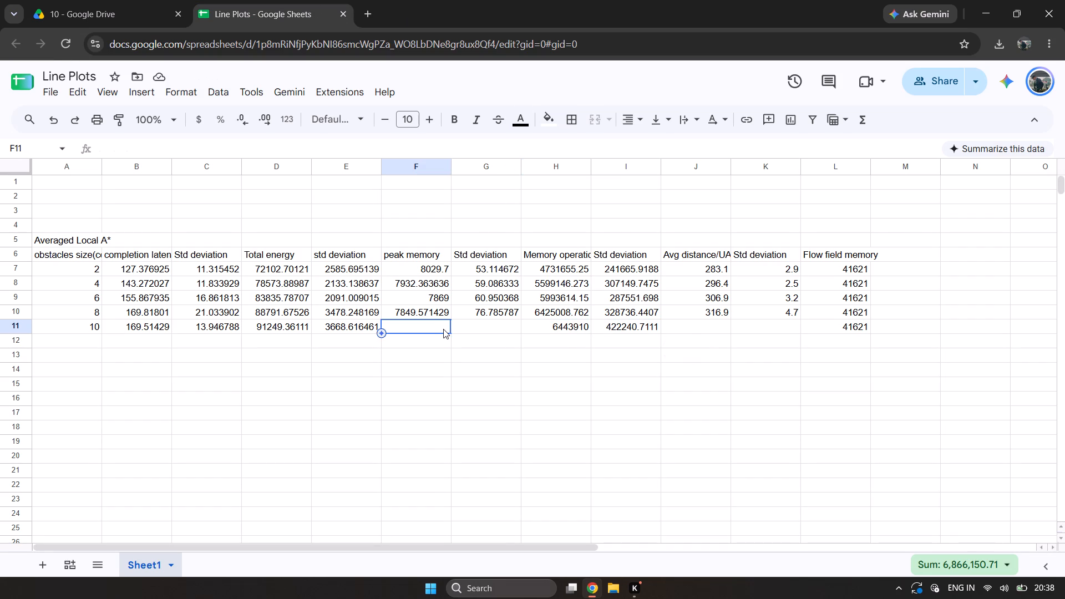
{"action": "key", "text": "ctrl+v"}
Return to Drive, close the memory CSV preview and open simulation_metrics_averaged.csv from the size 10 folder.
{"action": "left_click", "coordinate": [123, 0]}
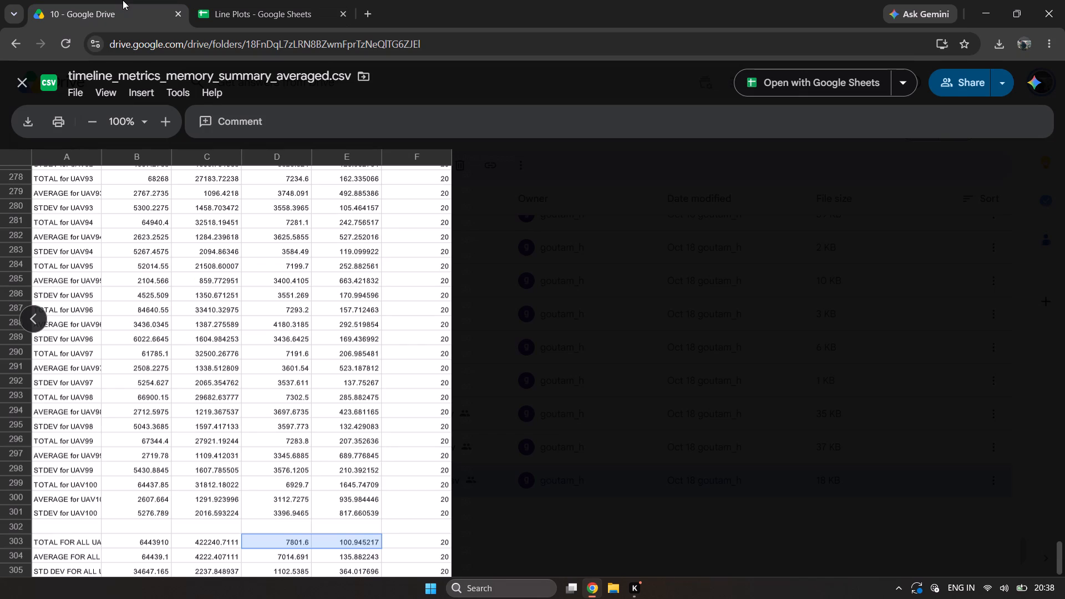
{"action": "left_click", "coordinate": [37, 85]}
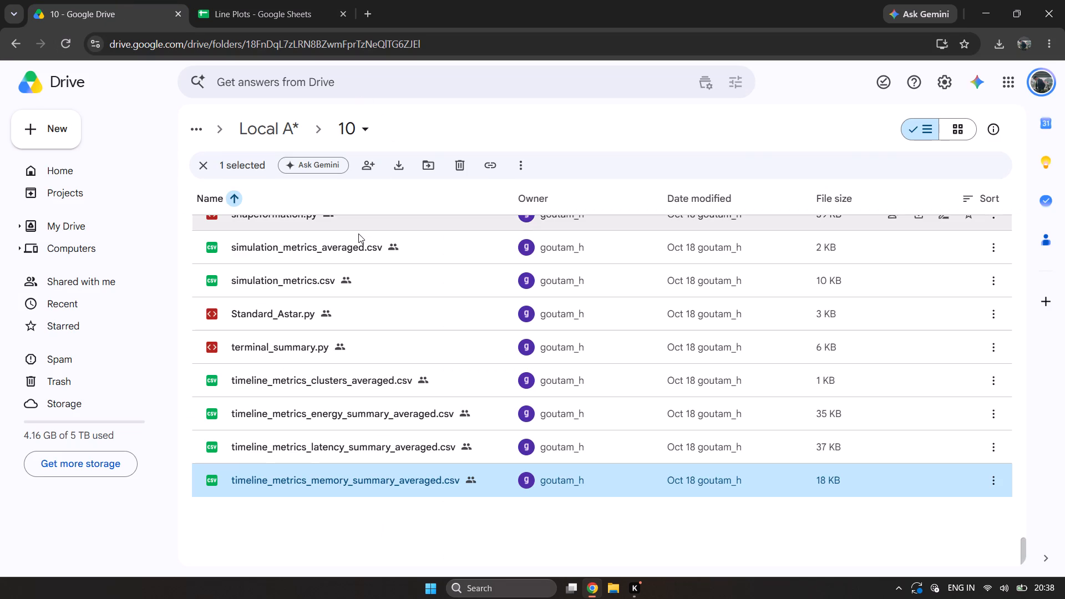
{"action": "double_click", "coordinate": [358, 233]}
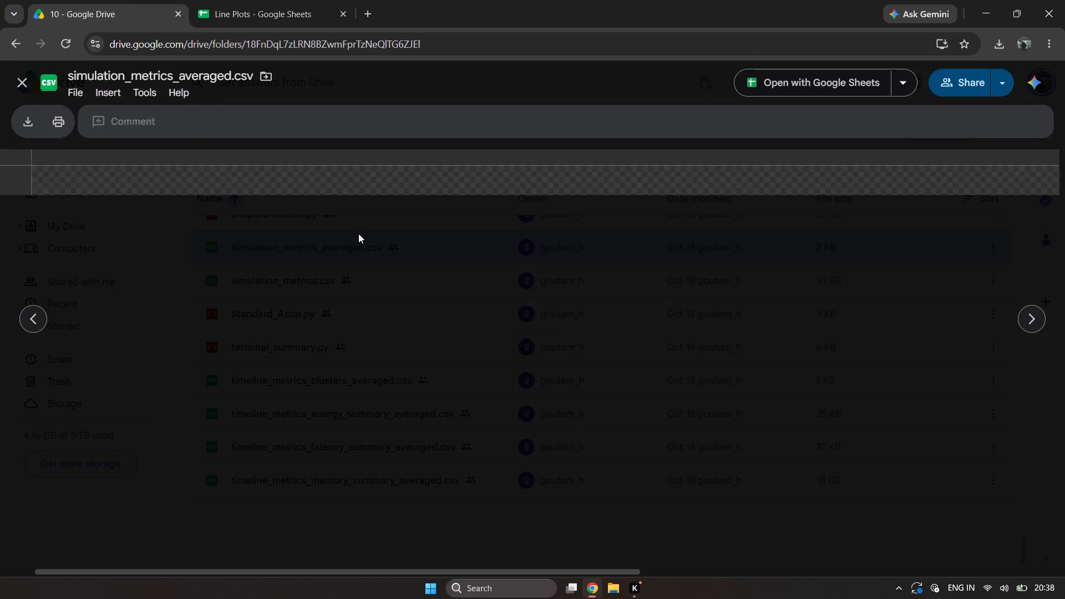
Copy the Avg Distance/UAV pair, 324 and 4.7, into Avg distance/UAV and Std deviation for size 10 in Line Plots.
{"action": "scroll", "coordinate": [890, 217], "scroll_direction": "left", "scroll_amount": 8}
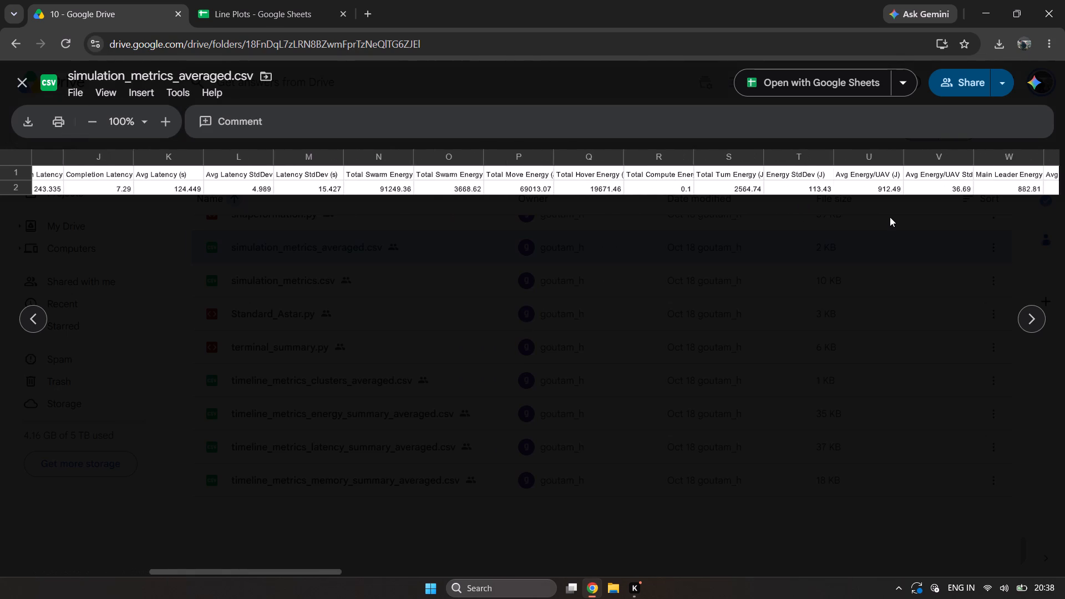
{"action": "scroll", "coordinate": [890, 217], "scroll_direction": "left", "scroll_amount": 9}
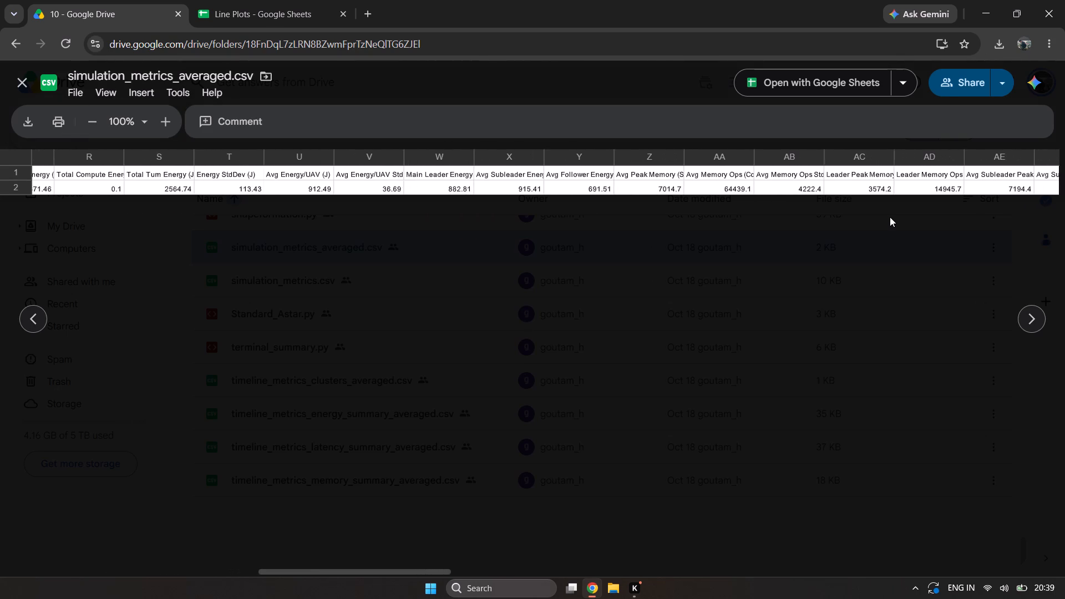
{"action": "scroll", "coordinate": [890, 217], "scroll_direction": "left", "scroll_amount": 9}
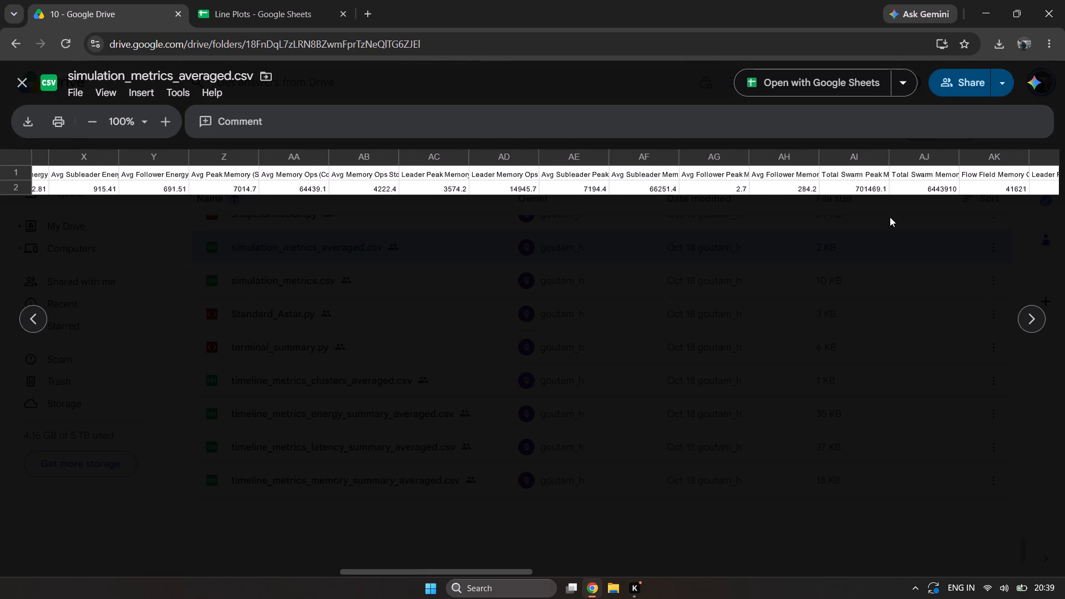
{"action": "scroll", "coordinate": [890, 217], "scroll_direction": "left", "scroll_amount": 6}
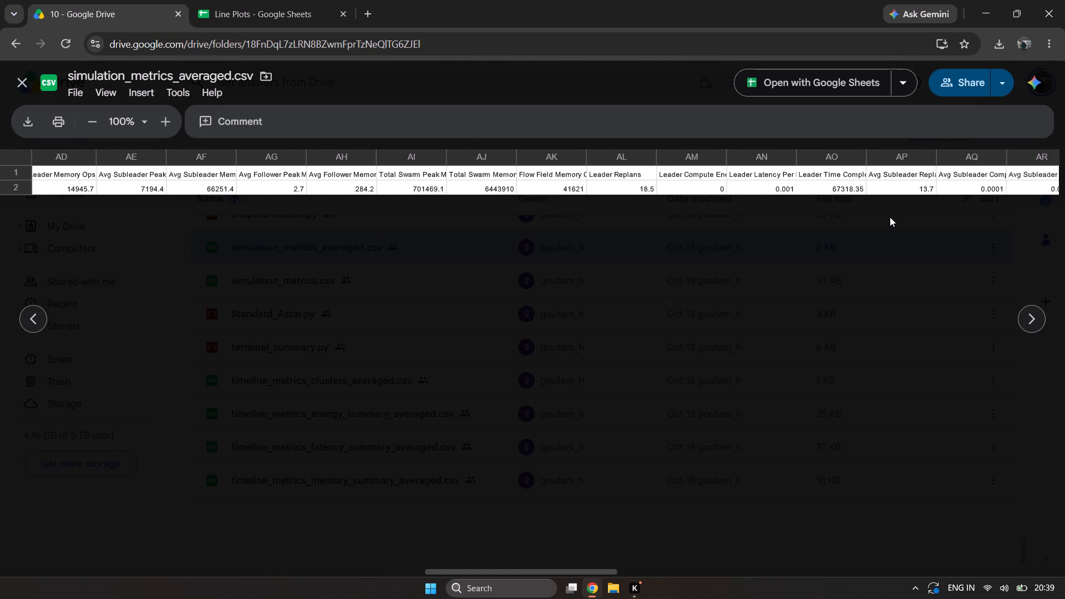
{"action": "scroll", "coordinate": [890, 217], "scroll_direction": "left", "scroll_amount": 5}
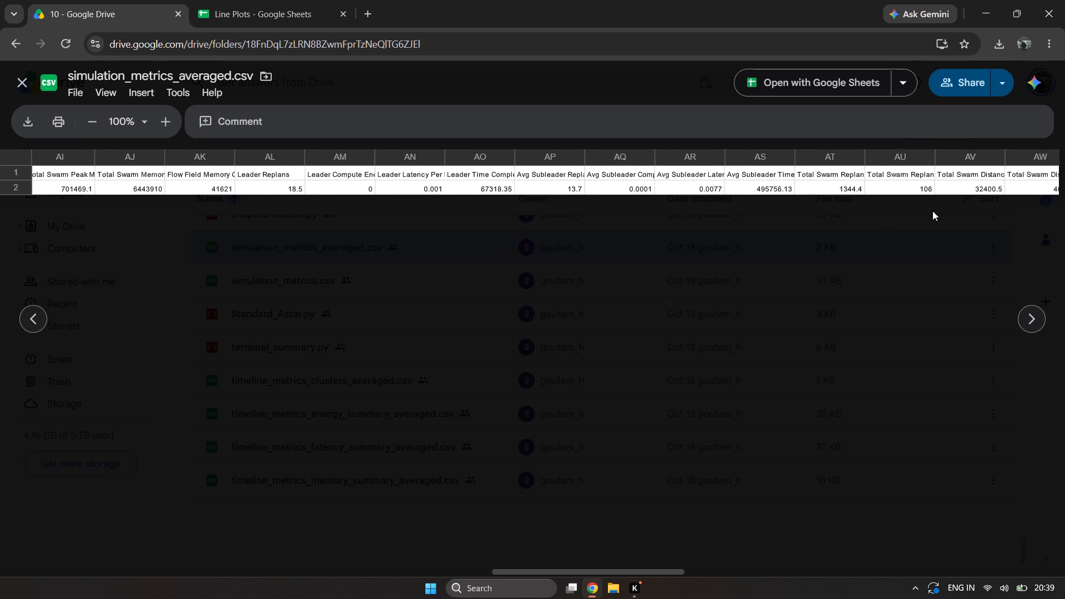
{"action": "scroll", "coordinate": [996, 198], "scroll_direction": "left", "scroll_amount": 5}
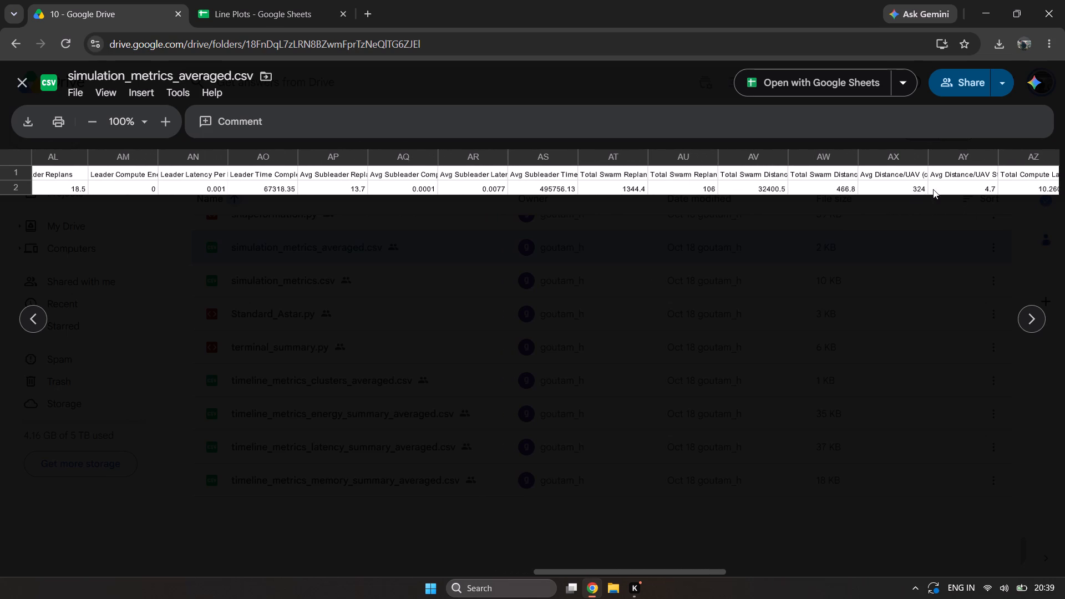
{"action": "left_click_drag", "start_coordinate": [918, 186], "coordinate": [950, 187]}
{"action": "key", "text": "ctrl+c"}
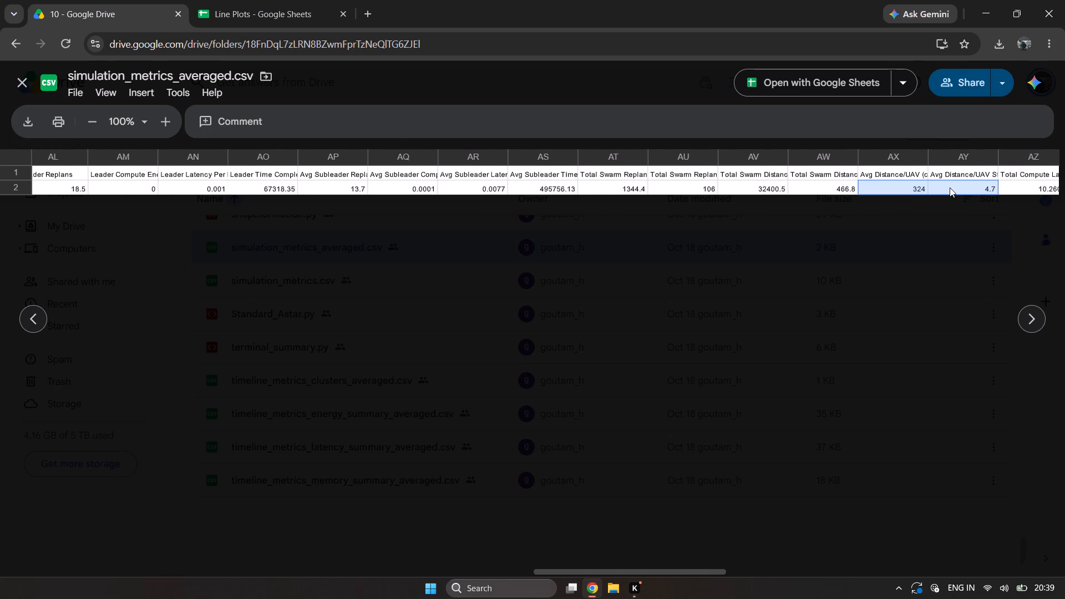
{"action": "left_click", "coordinate": [234, 0]}
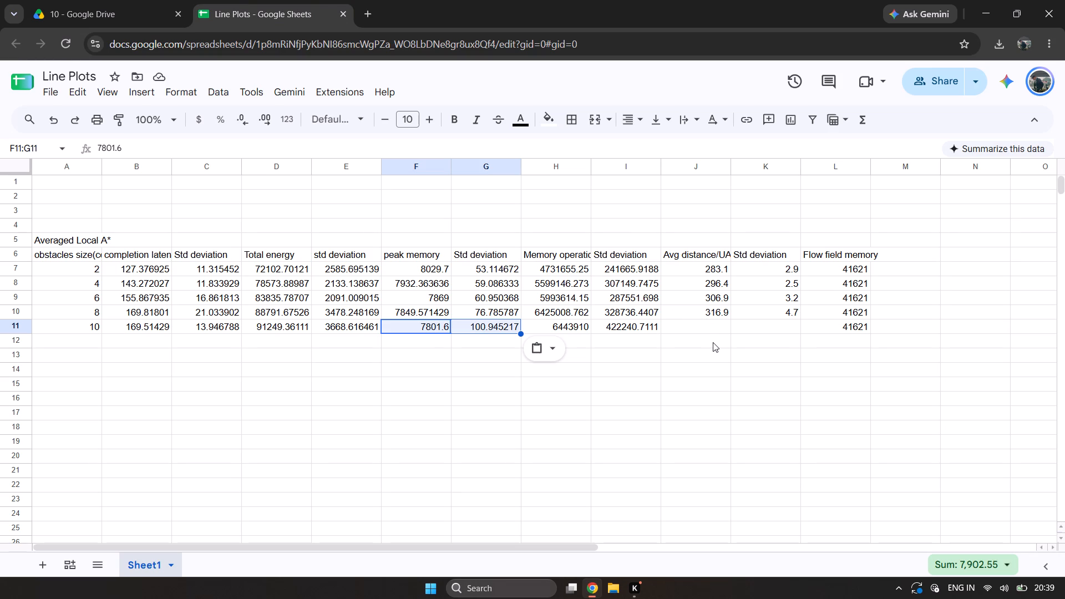
{"action": "left_click", "coordinate": [701, 322]}
{"action": "key", "text": "ctrl+v"}
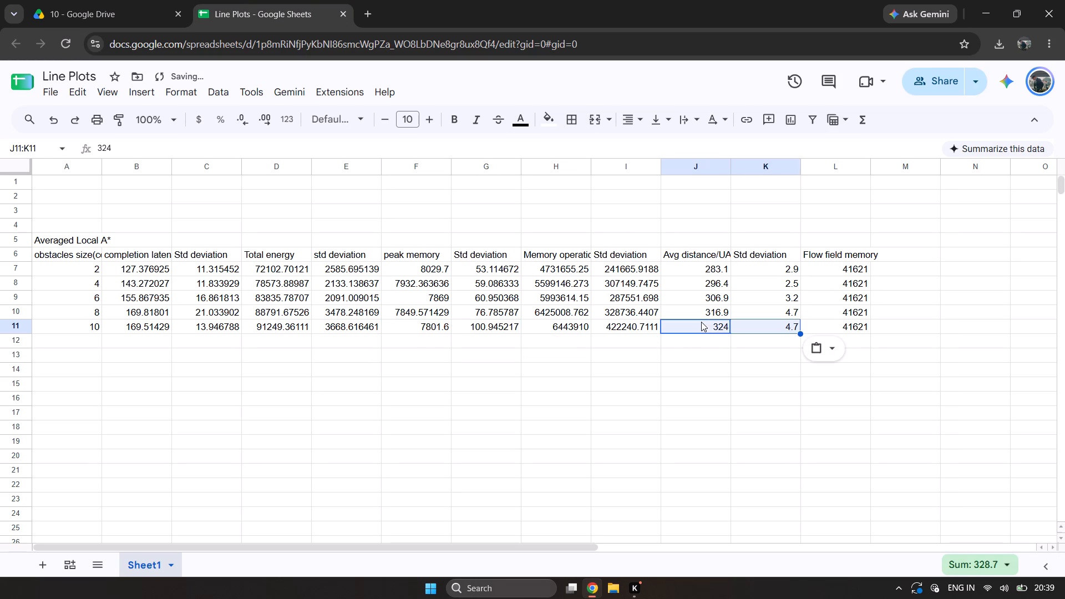
Copy the Averaged Local A* title and column headers through the last Std deviation into a new block starting at A14.
{"action": "left_click", "coordinate": [204, 415]}
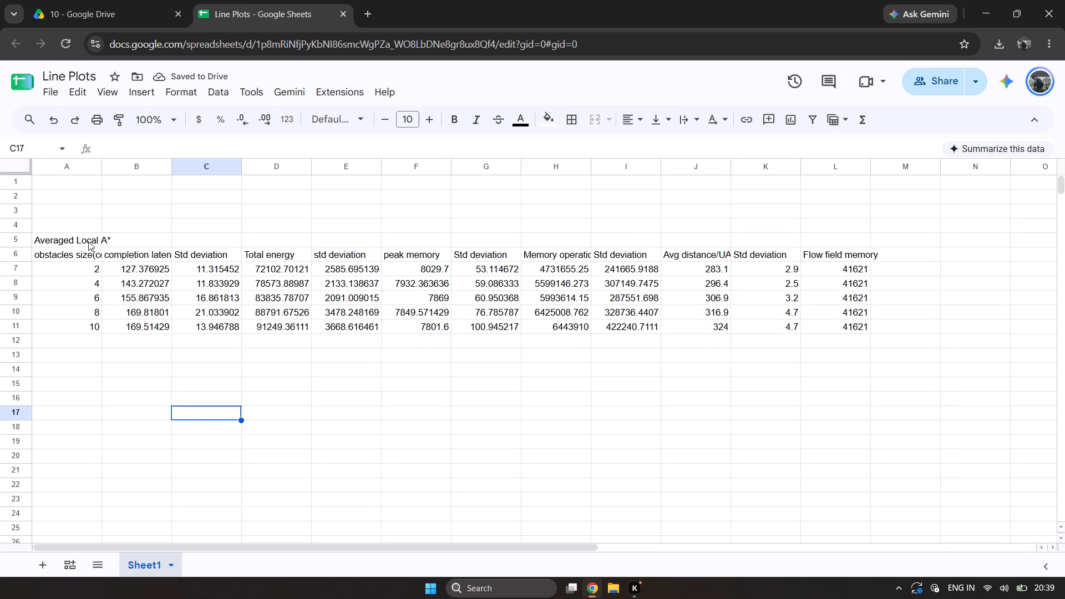
{"action": "left_click_drag", "start_coordinate": [88, 241], "coordinate": [770, 257]}
{"action": "key", "text": "ctrl+c"}
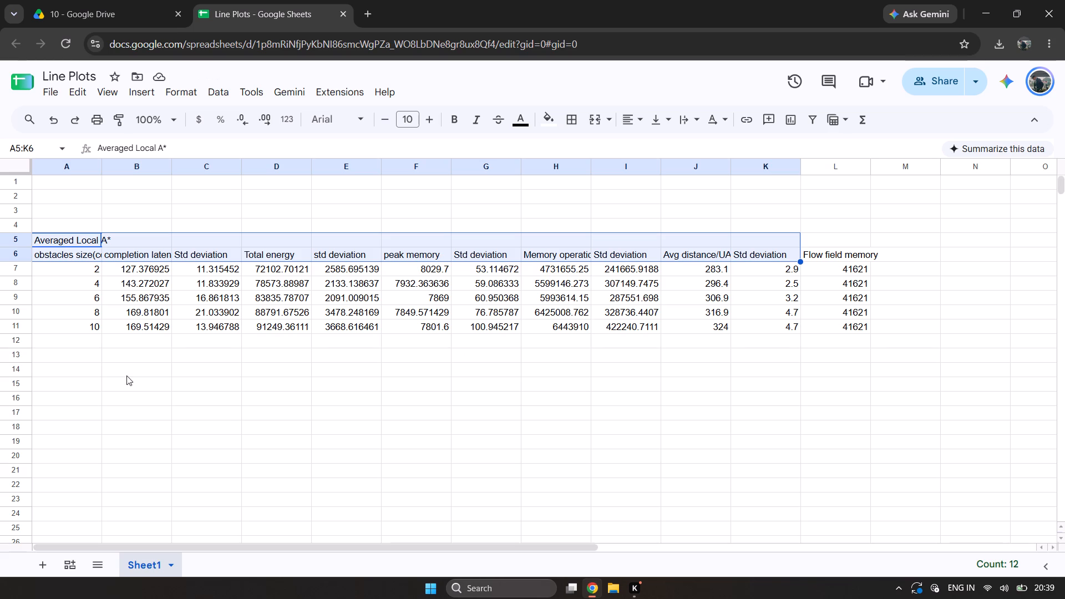
{"action": "left_click", "coordinate": [102, 372]}
{"action": "key", "text": "ctrl+v"}
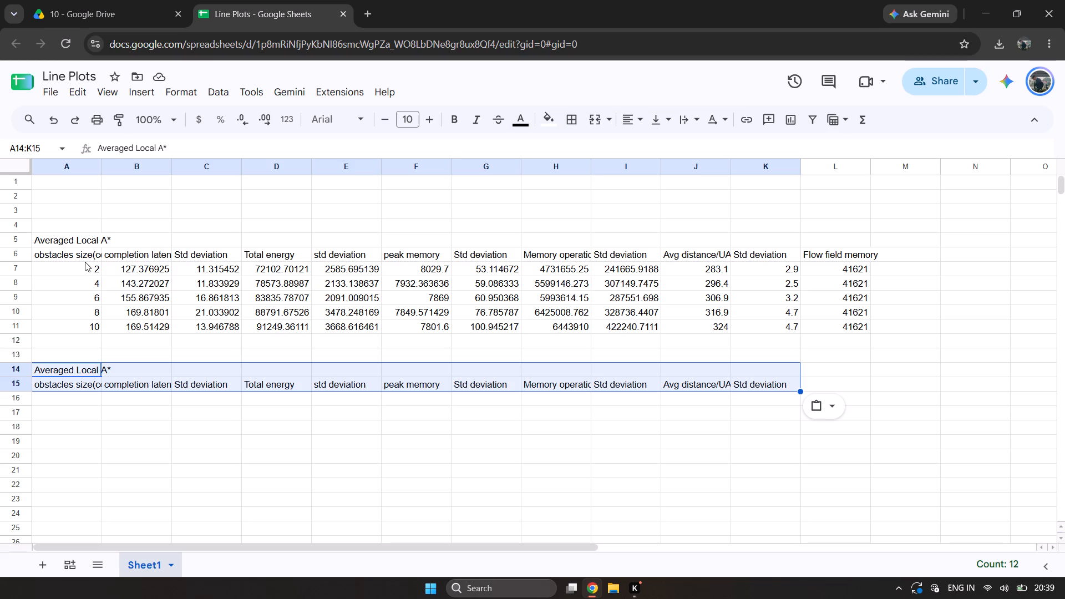
Copy the obstacle sizes 2, 4, 6, 8 and 10 from the first table into the new block starting at A16.
{"action": "left_click_drag", "start_coordinate": [85, 265], "coordinate": [90, 321]}
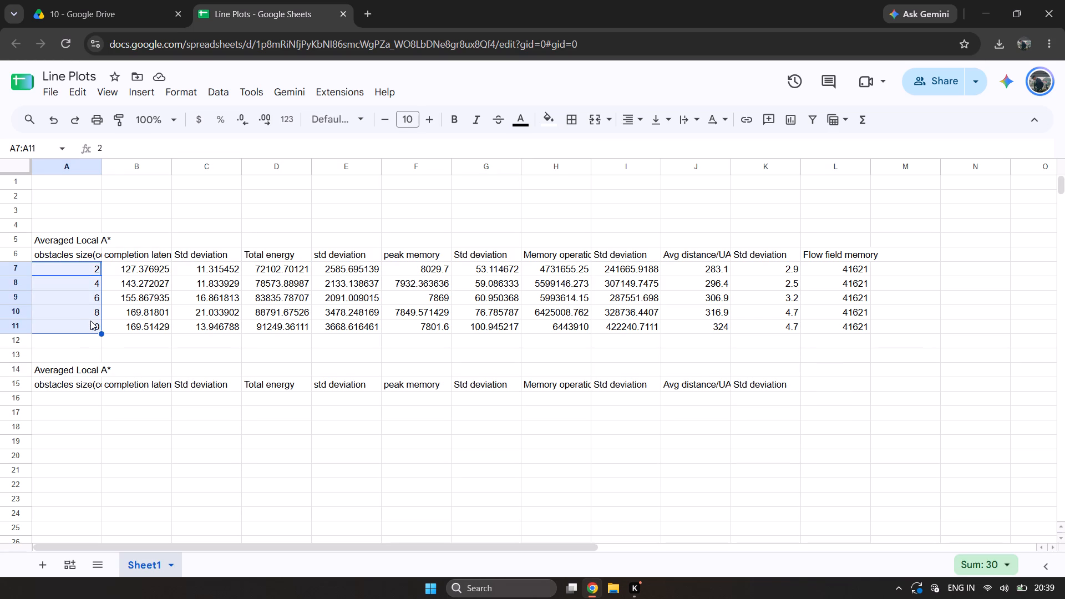
{"action": "key", "text": "ctrl+c"}
{"action": "left_click", "coordinate": [90, 395]}
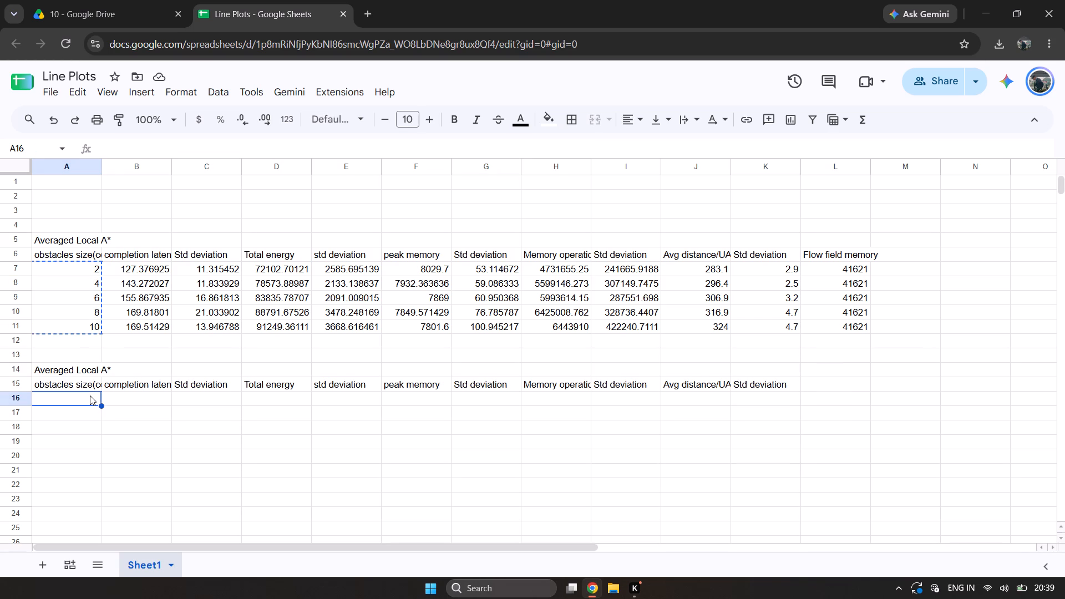
{"action": "key", "text": "ctrl+v"}
{"action": "left_click", "coordinate": [182, 407]}
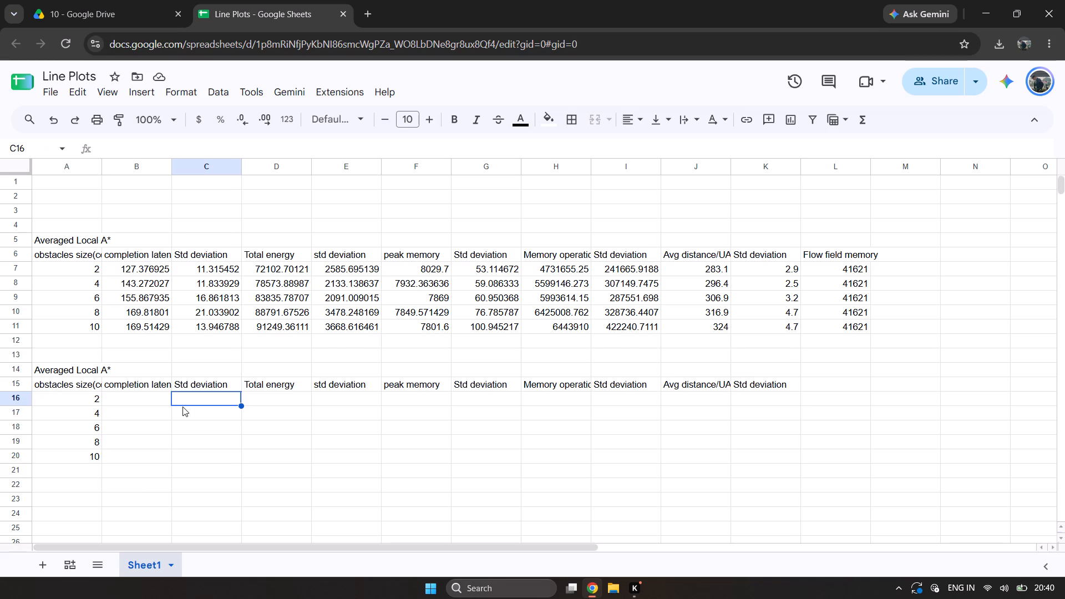
Switch to Drive, close the simulation_metrics_averaged.csv preview and go back to the Local A* folder.
{"action": "left_click", "coordinate": [77, 0]}
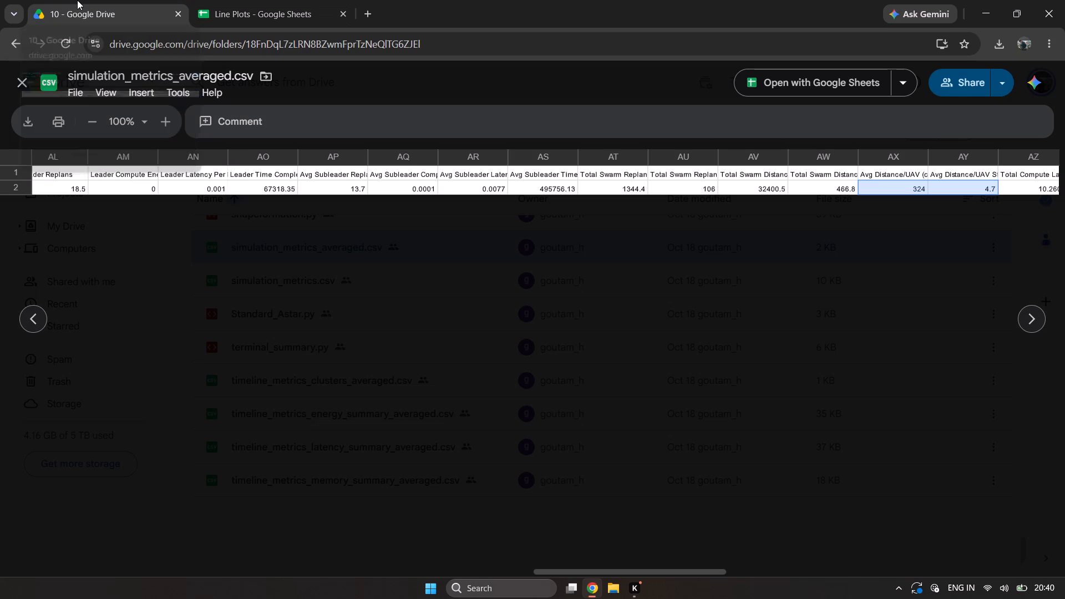
{"action": "left_click", "coordinate": [22, 80]}
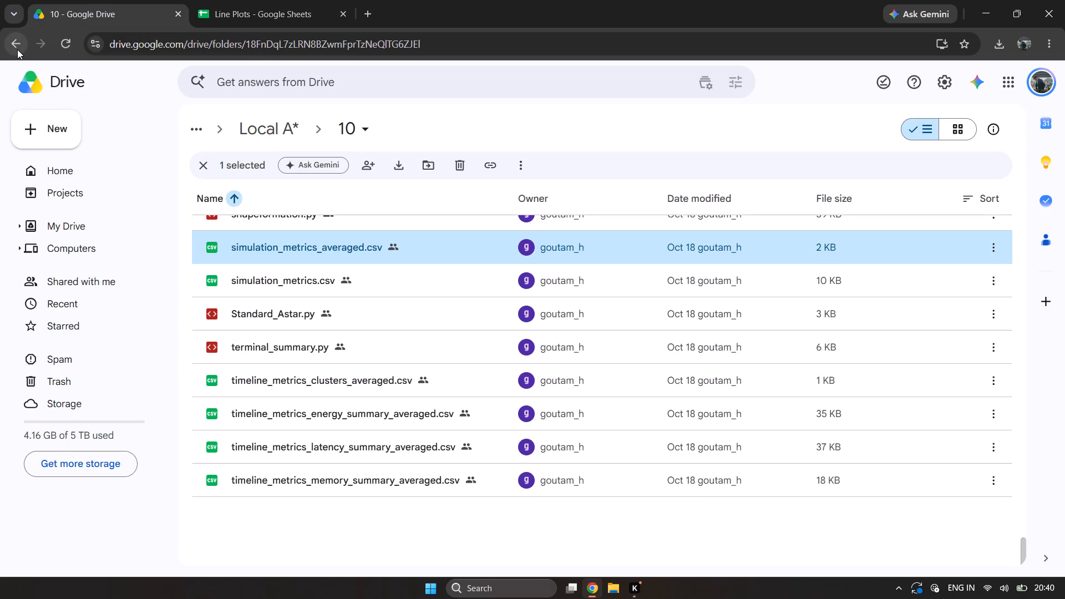
{"action": "left_click", "coordinate": [17, 49]}
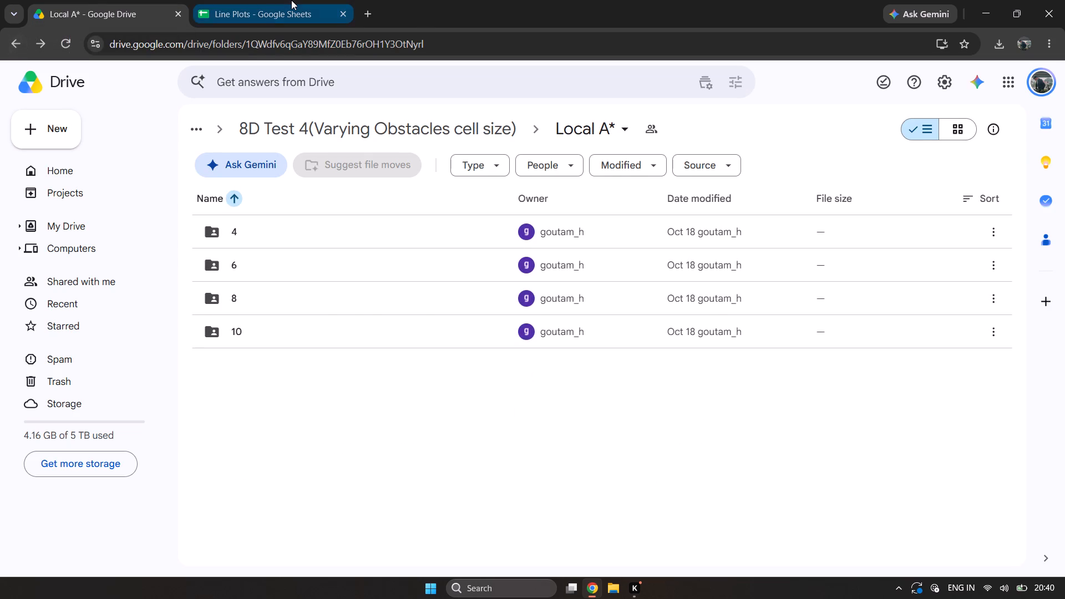
Return to Line Plots and change the second table's title in A14 to "Averaged Global D* lite".
{"action": "left_click", "coordinate": [291, 0]}
{"action": "scroll", "coordinate": [159, 412], "scroll_direction": "down", "scroll_amount": 2}
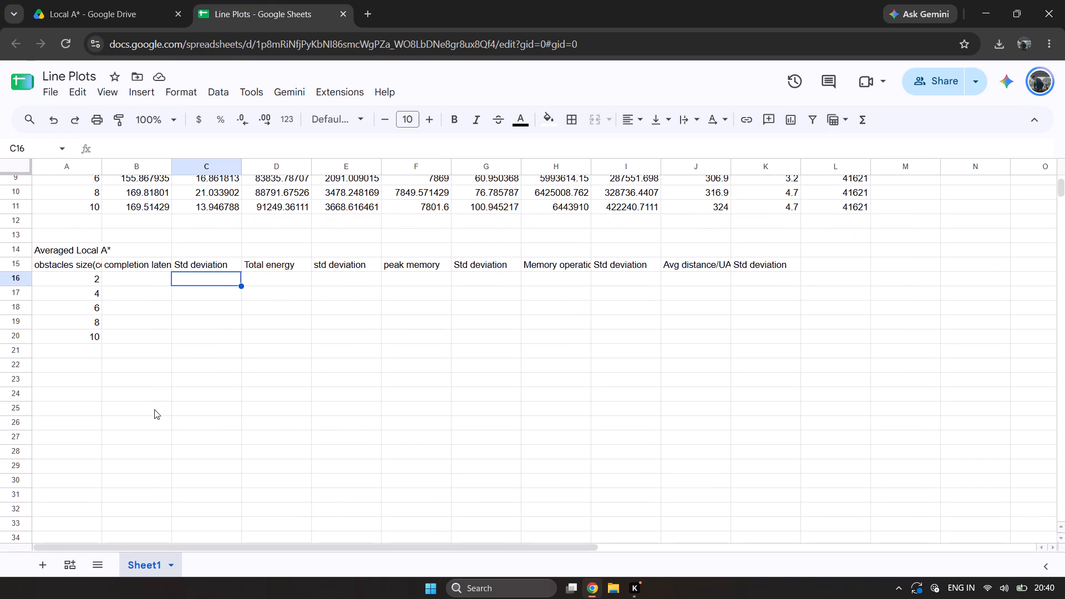
{"action": "left_click", "coordinate": [83, 251]}
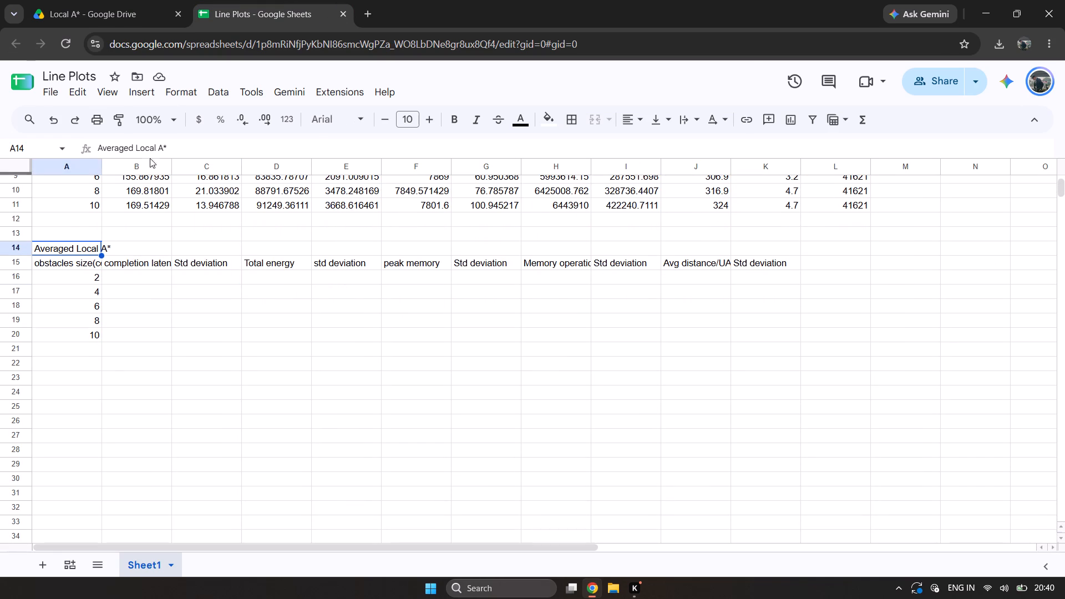
{"action": "left_click", "coordinate": [169, 151]}
{"action": "key", "text": "BackSpace"}
{"action": "key", "text": "BackSpace"}
{"action": "key", "text": "BackSpace"}
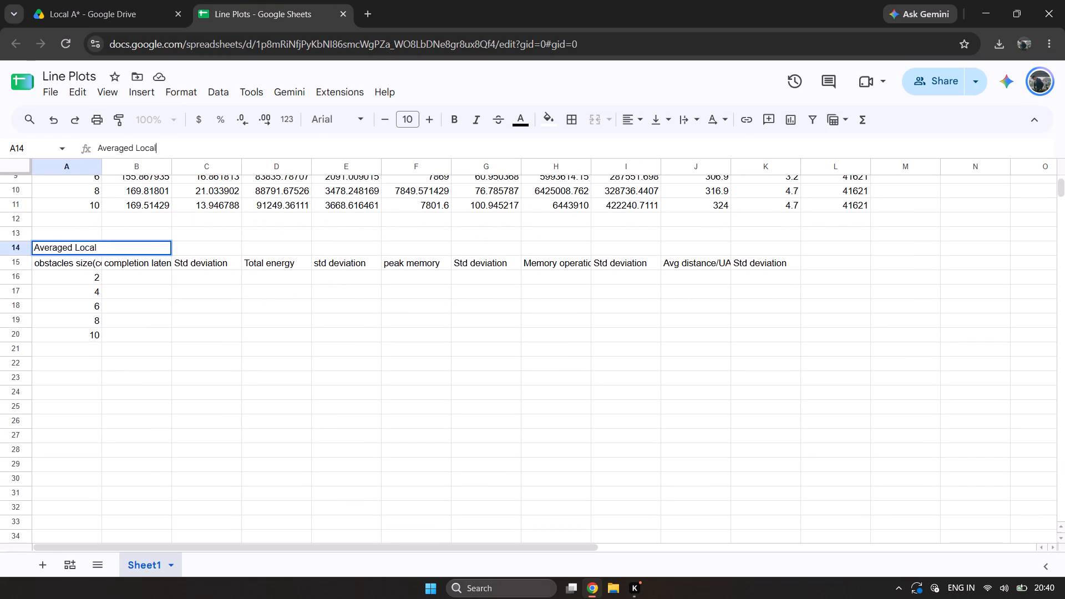
{"action": "key", "text": "BackSpace"}
{"action": "key", "text": "BackSpace"}
{"action": "key", "text": "BackSpace"}
{"action": "key", "text": "BackSpace"}
{"action": "key", "text": "BackSpace"}
{"action": "key", "text": "shift+g"}
{"action": "type", "text": "lobal"}
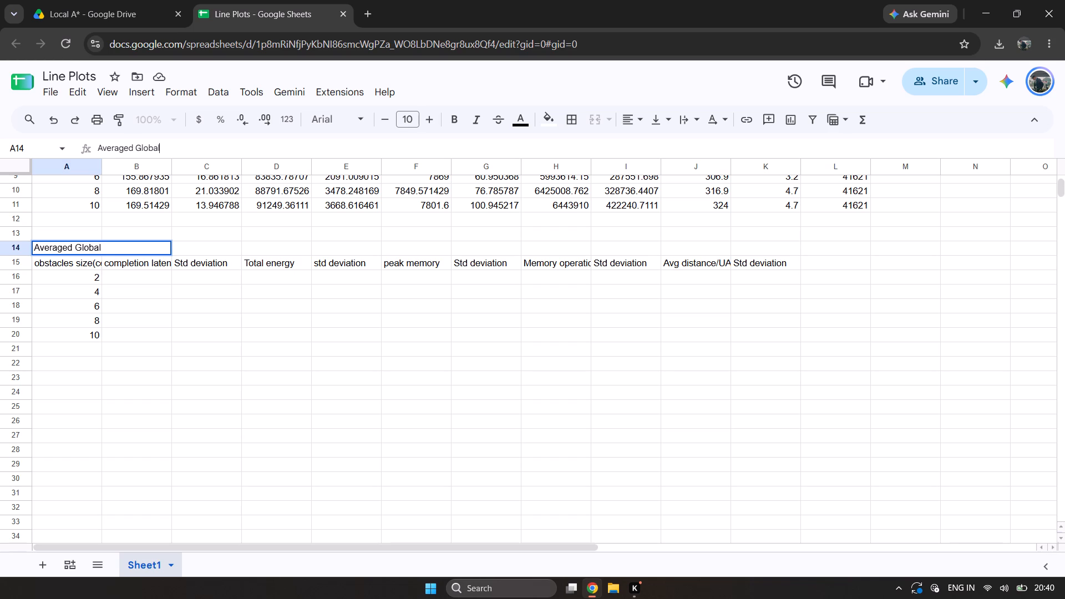
{"action": "key", "text": "space"}
{"action": "type", "text": "D* lite"}
{"action": "left_click", "coordinate": [61, 370]}
{"action": "left_click", "coordinate": [73, 383]}
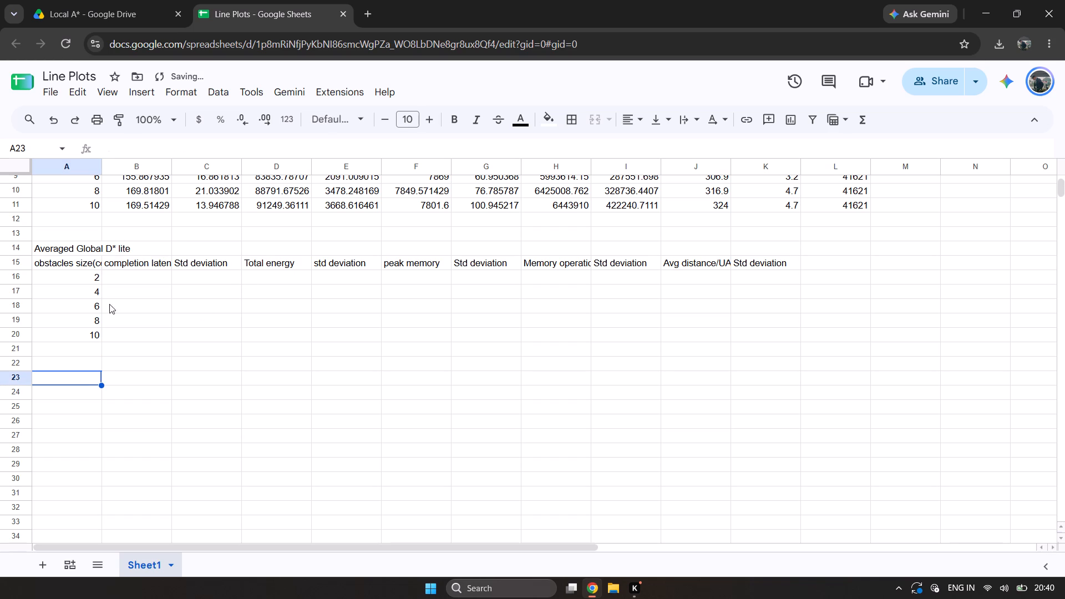
Copy the Averaged Global D* lite title and its column headers into a third block starting at A23.
{"action": "left_click", "coordinate": [80, 249]}
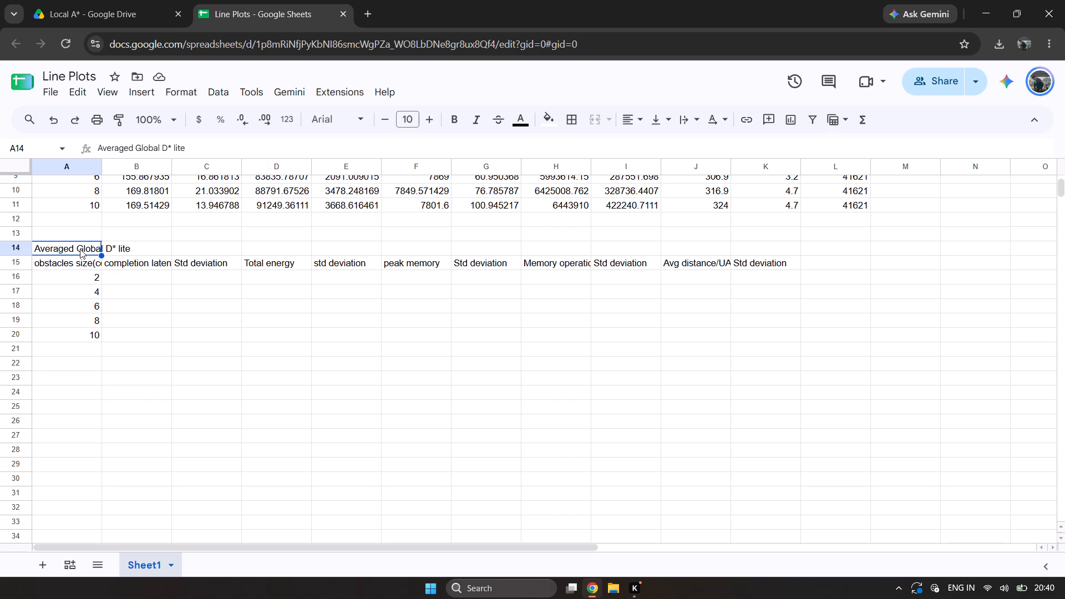
{"action": "left_click_drag", "start_coordinate": [80, 249], "coordinate": [471, 266]}
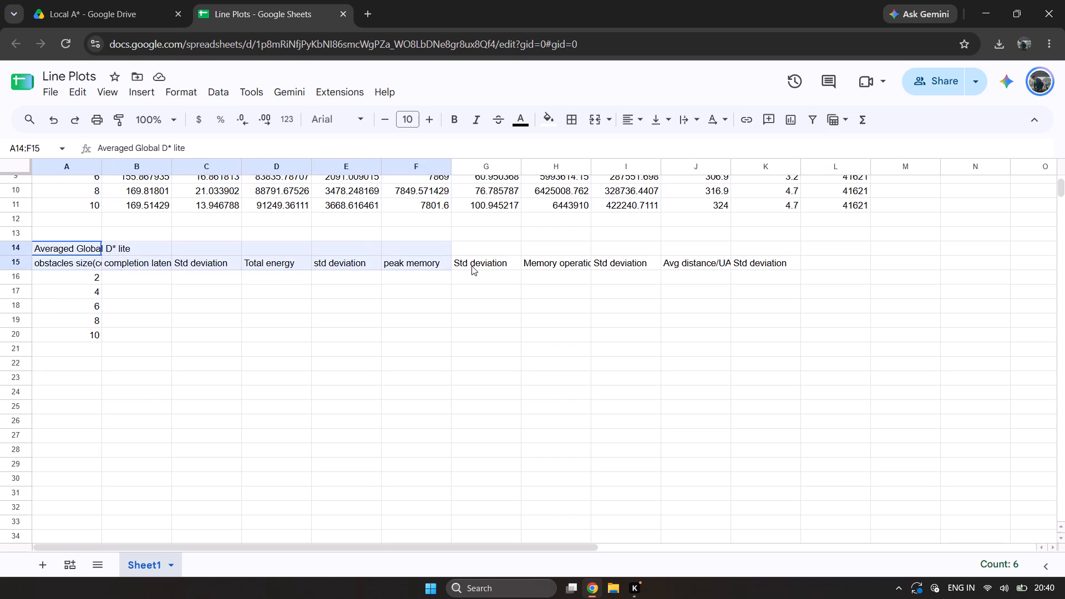
{"action": "left_click_drag", "start_coordinate": [471, 266], "coordinate": [752, 266]}
{"action": "key", "text": "ctrl+c"}
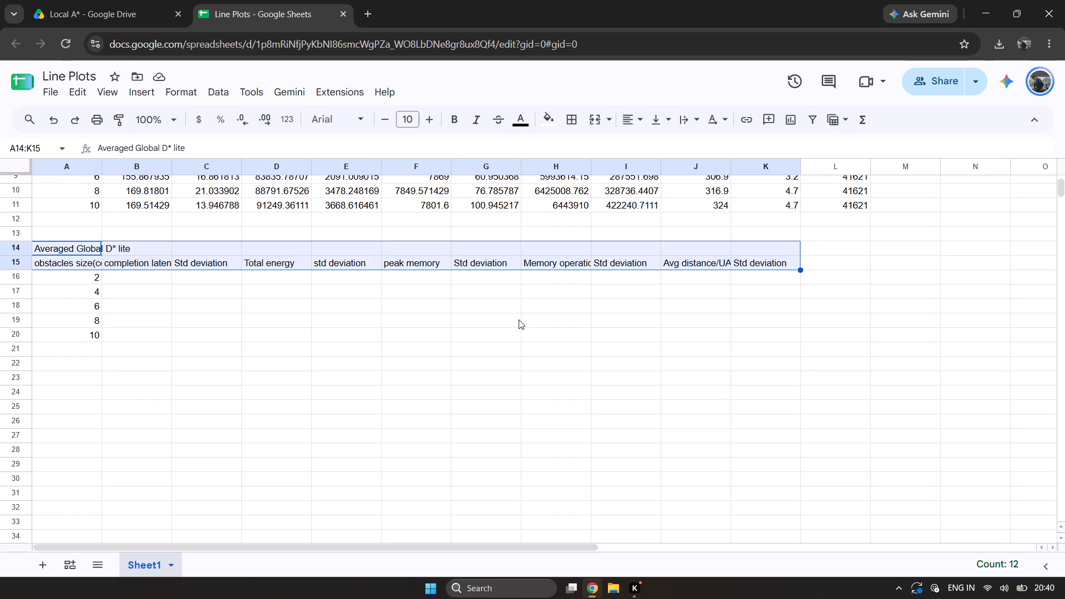
{"action": "left_click", "coordinate": [59, 379]}
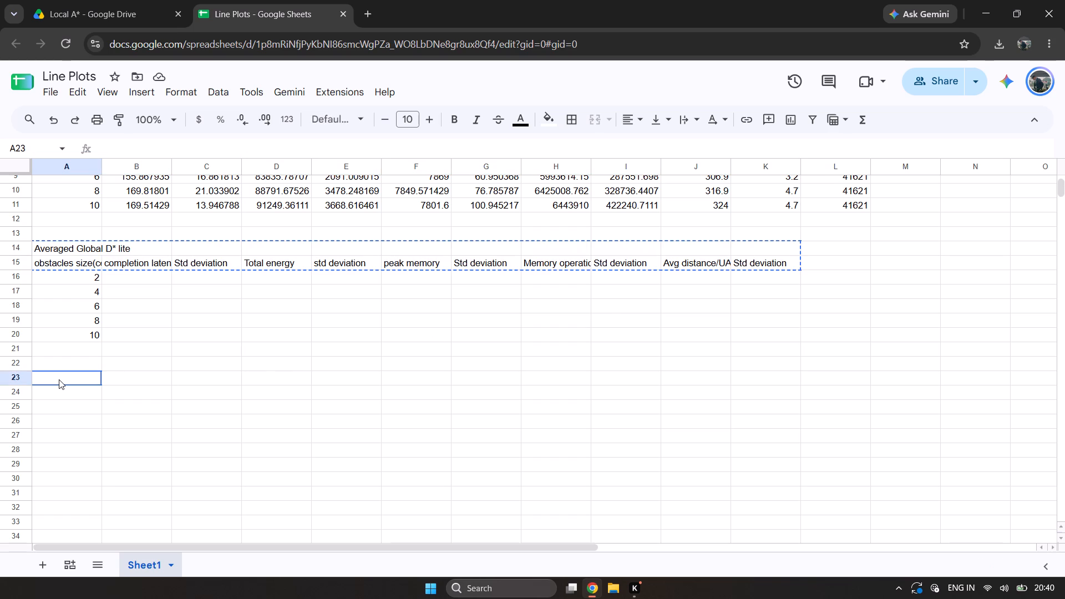
{"action": "key", "text": "ctrl+v"}
{"action": "left_click", "coordinate": [89, 424]}
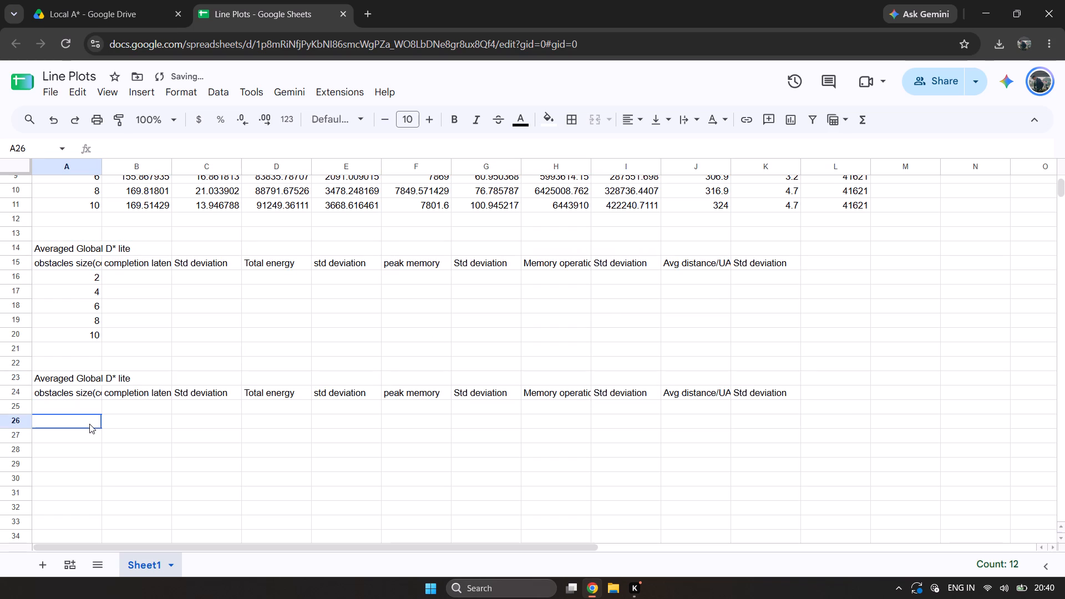
Change the third table's title in A23 to "Averaged Global A*".
{"action": "left_click", "coordinate": [69, 373]}
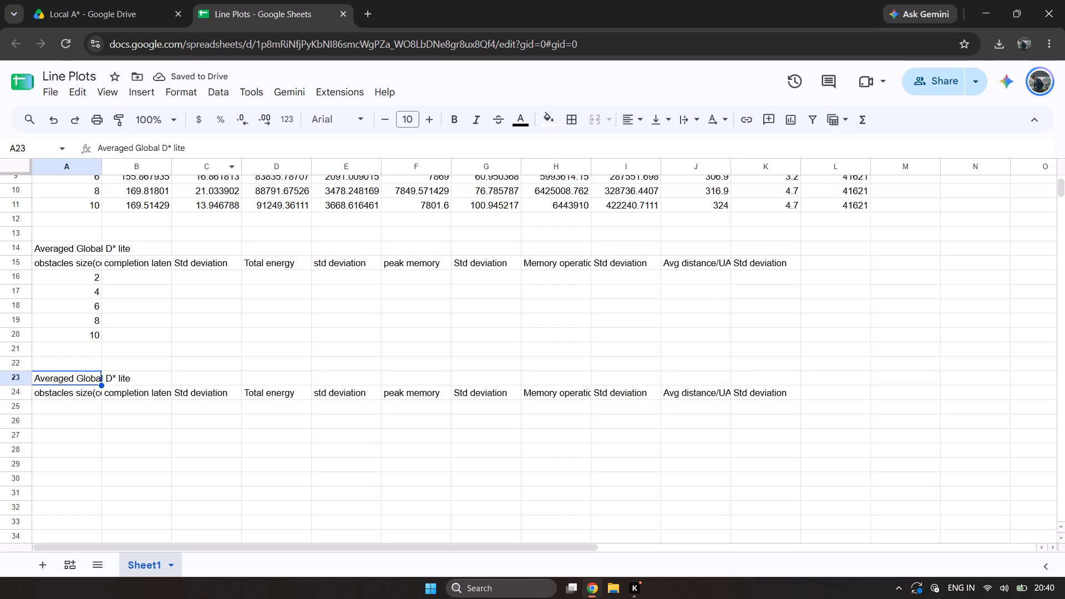
{"action": "left_click", "coordinate": [212, 153]}
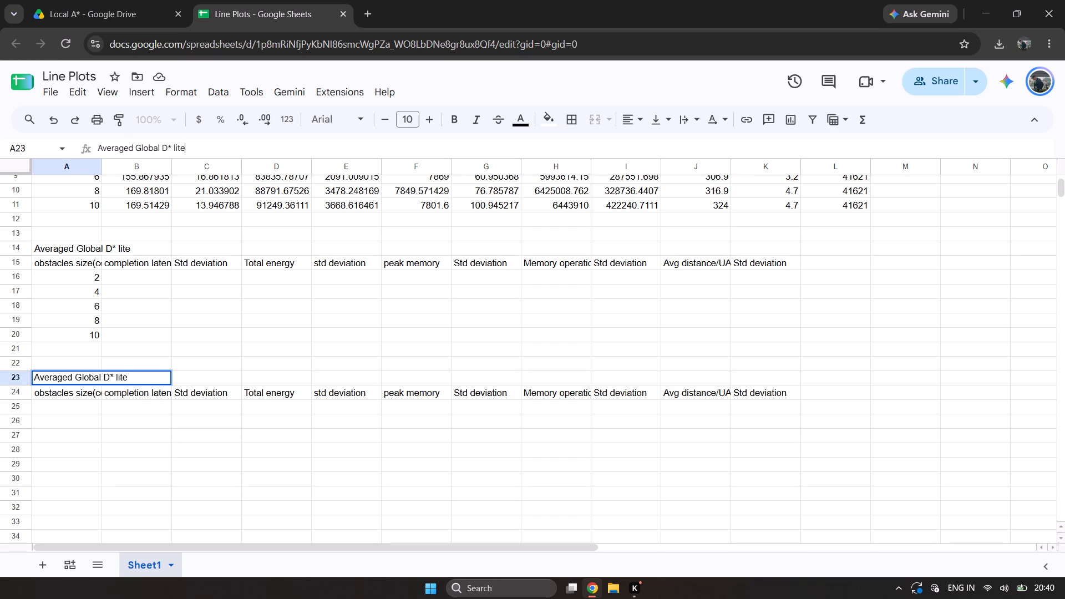
{"action": "key", "text": "BackSpace"}
{"action": "key", "text": "BackSpace"}
{"action": "key", "text": "BackSpace"}
{"action": "key", "text": "BackSpace"}
{"action": "key", "text": "BackSpace"}
{"action": "key", "text": "BackSpace"}
{"action": "key", "text": "BackSpace"}
{"action": "key", "text": "shift+a"}
{"action": "key", "text": "shift+asterisk"}
{"action": "left_click", "coordinate": [93, 409]}
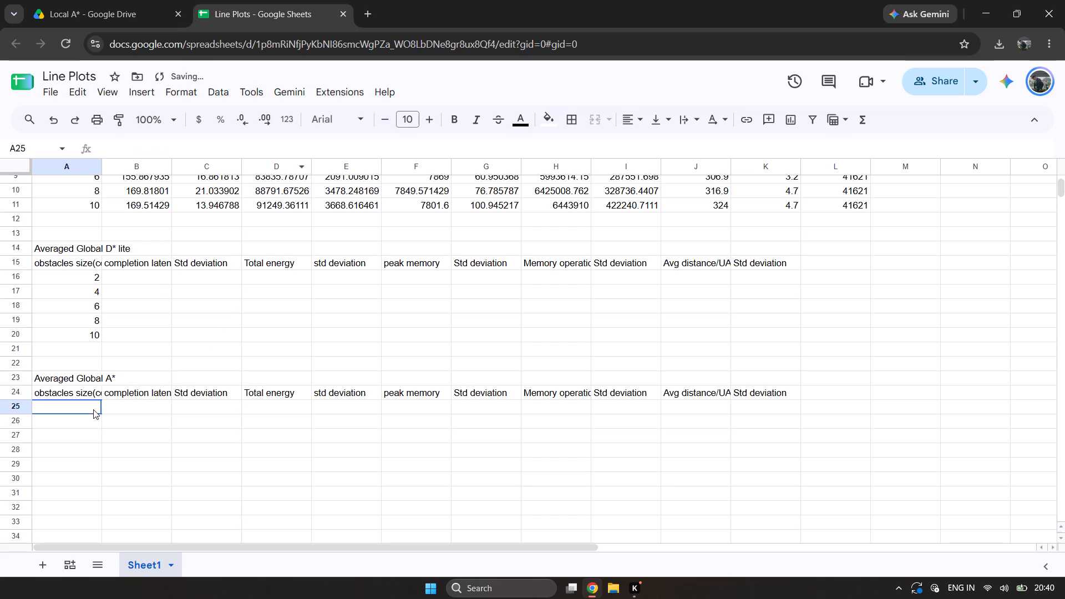
Copy the obstacle sizes 2, 4, 6, 8 and 10 into the Averaged Global A* table starting at A25.
{"action": "left_click_drag", "start_coordinate": [94, 279], "coordinate": [95, 300]}
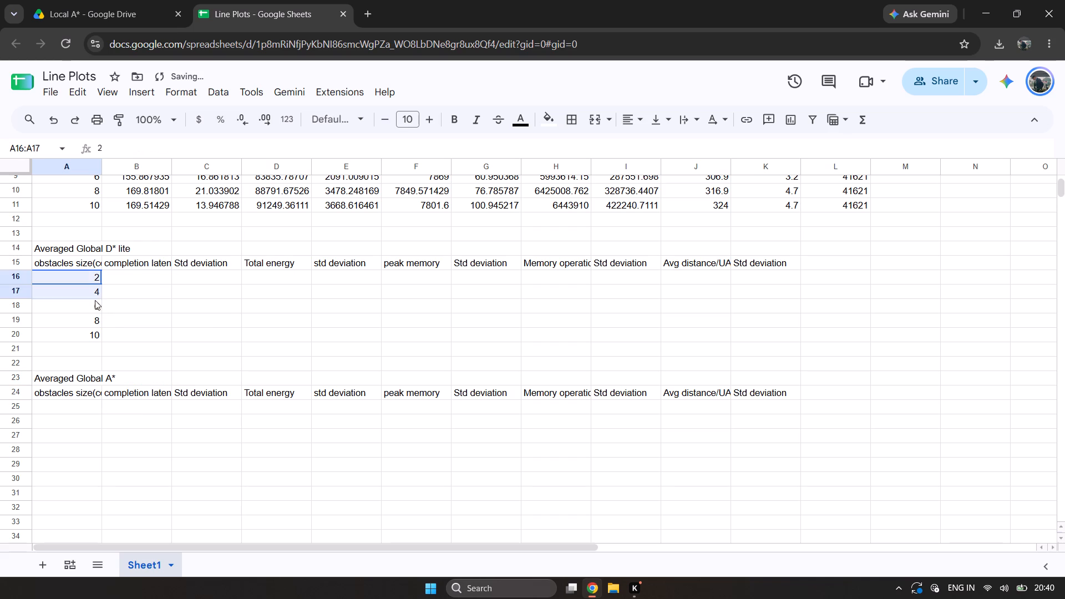
{"action": "left_click_drag", "start_coordinate": [95, 300], "coordinate": [95, 330]}
{"action": "key", "text": "ctrl+c"}
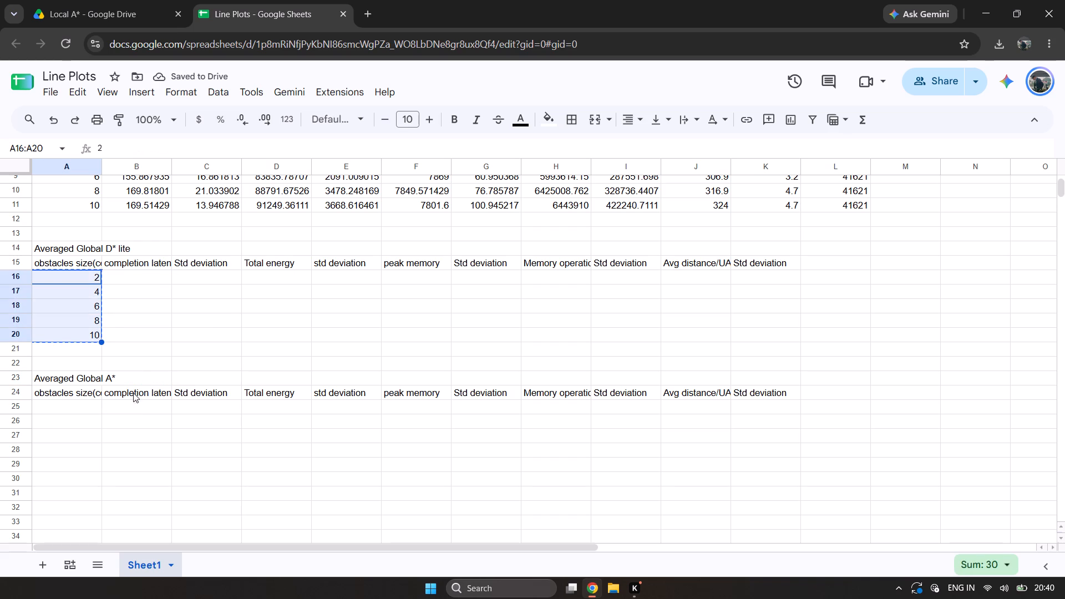
{"action": "left_click", "coordinate": [88, 406]}
{"action": "key", "text": "ctrl+v"}
{"action": "scroll", "coordinate": [88, 406], "scroll_direction": "down", "scroll_amount": 1}
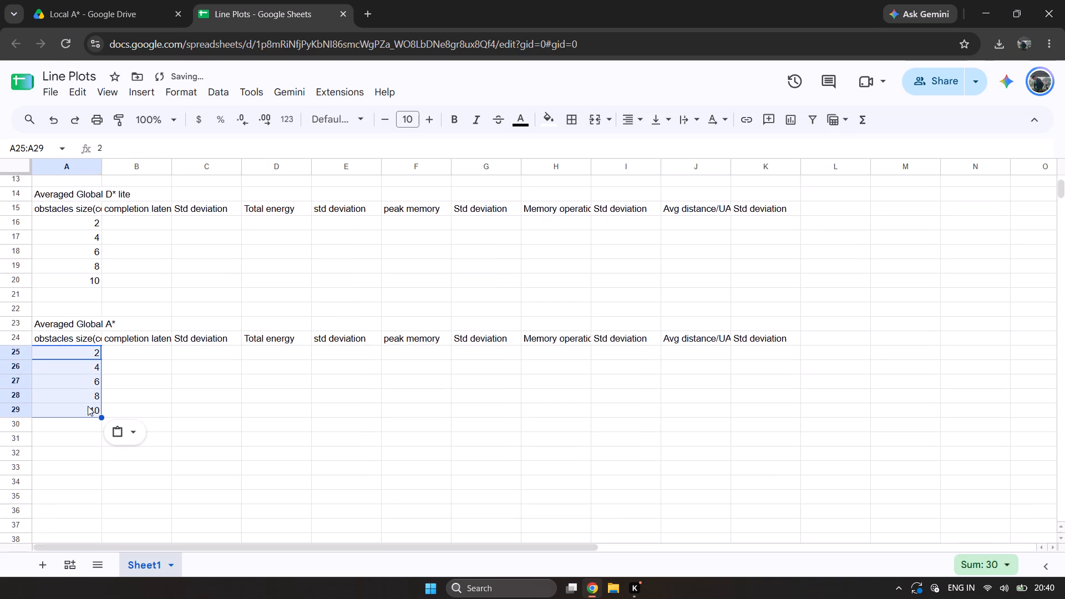
{"action": "scroll", "coordinate": [88, 406], "scroll_direction": "down", "scroll_amount": 1}
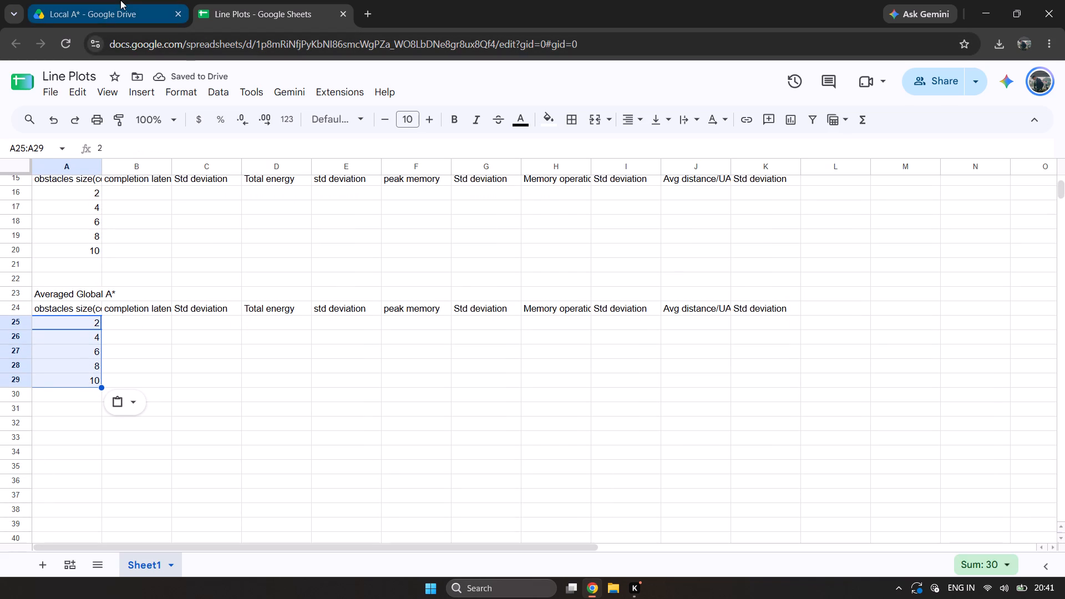
In Drive, go back up to Small Env and open the Line plots spreadsheet from the 8D Test 1(Varying No. of UAVs) folder.
{"action": "left_click", "coordinate": [120, 0]}
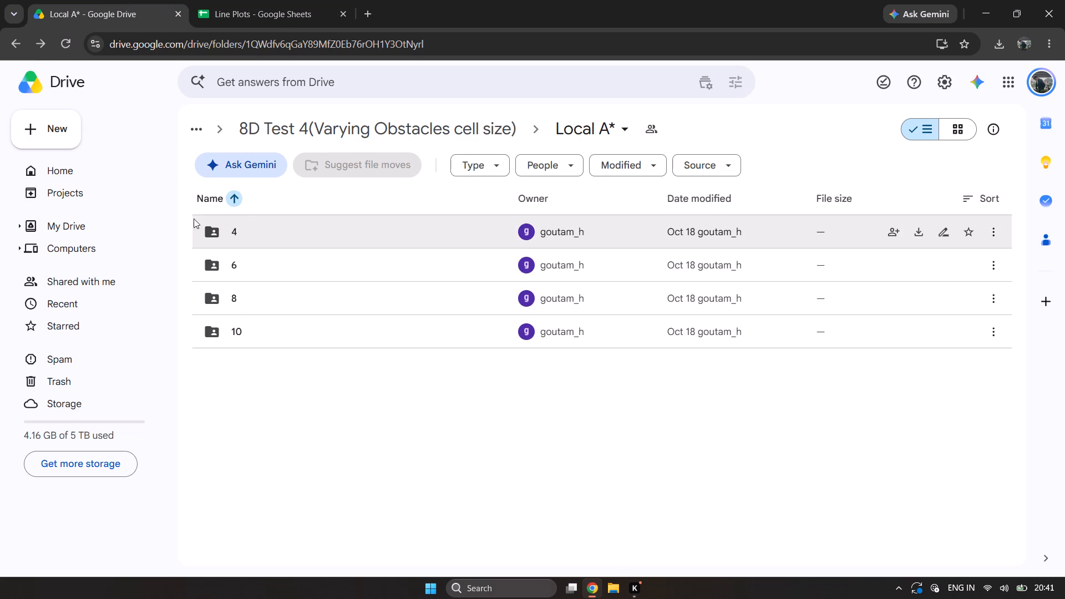
{"action": "left_click", "coordinate": [17, 47]}
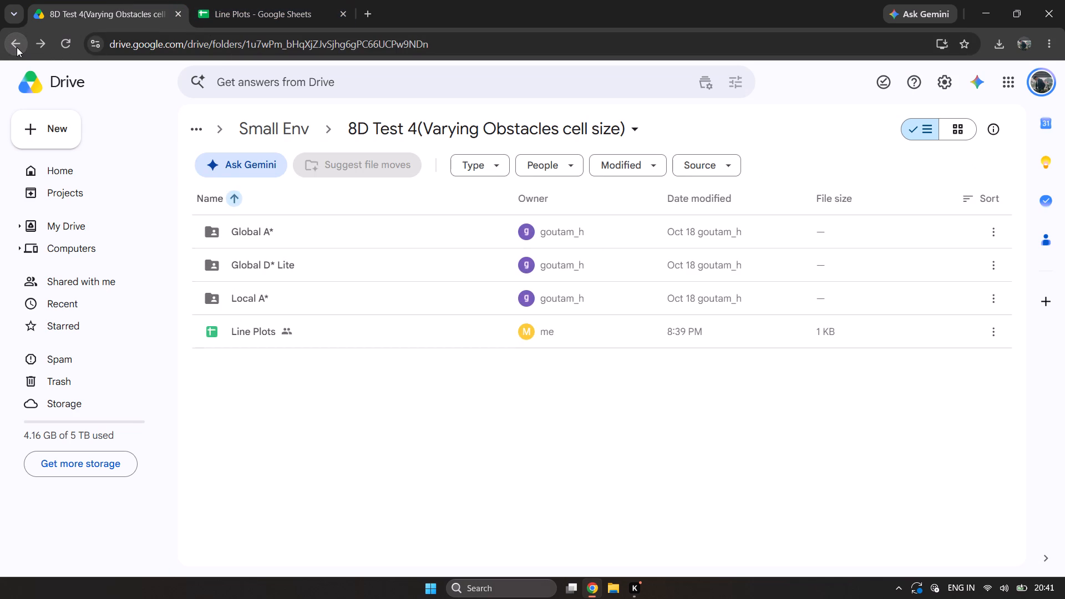
{"action": "left_click", "coordinate": [17, 47]}
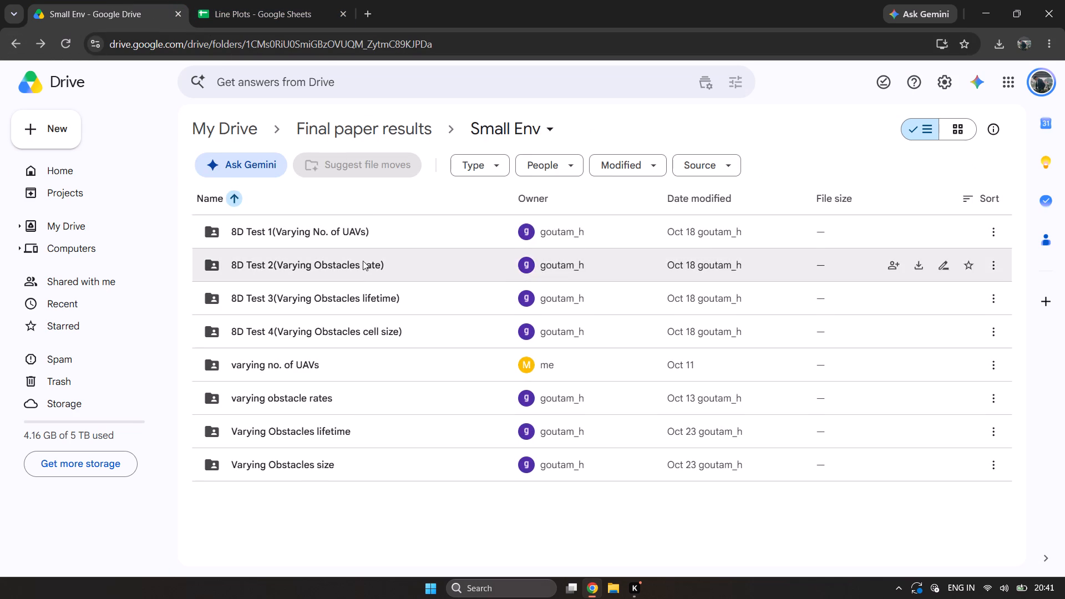
{"action": "double_click", "coordinate": [315, 237]}
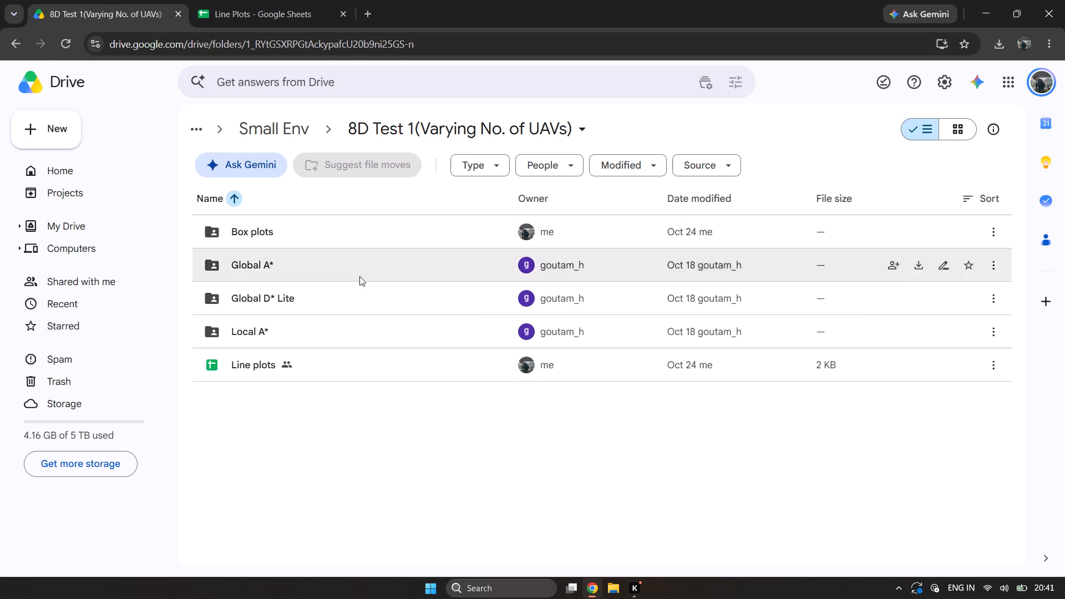
{"action": "double_click", "coordinate": [312, 372]}
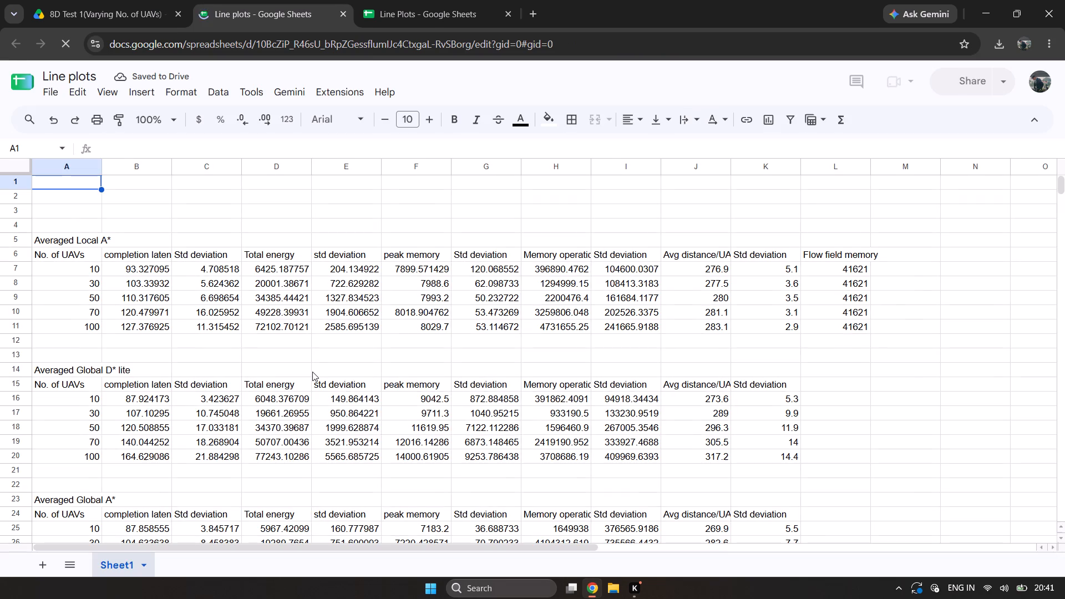
Copy the 100-UAV results (B20:K20) from Test 1's Averaged Global D* lite table into the obstacle-size-2 row of Test 4's matching table, starting at B16.
{"action": "scroll", "coordinate": [308, 414], "scroll_direction": "down", "scroll_amount": 1}
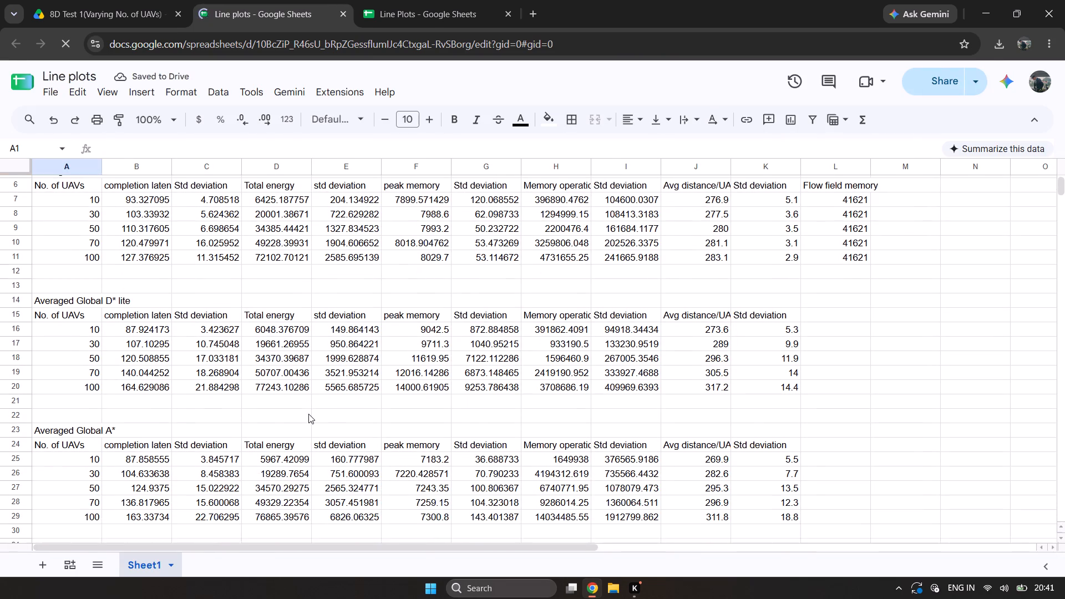
{"action": "scroll", "coordinate": [308, 414], "scroll_direction": "down", "scroll_amount": 1}
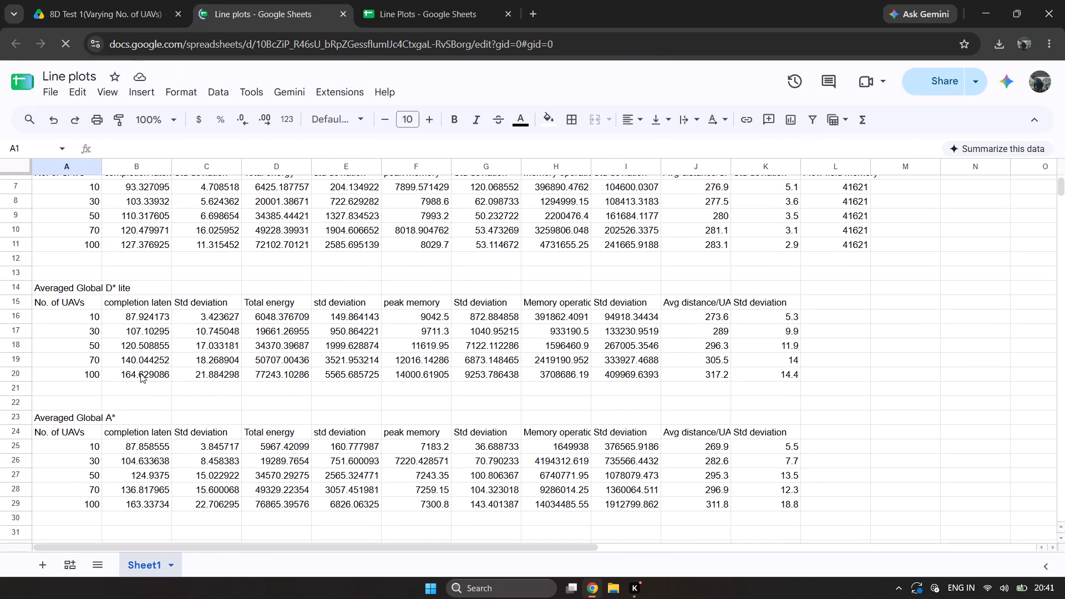
{"action": "left_click_drag", "start_coordinate": [140, 373], "coordinate": [745, 374]}
{"action": "key", "text": "ctrl+c"}
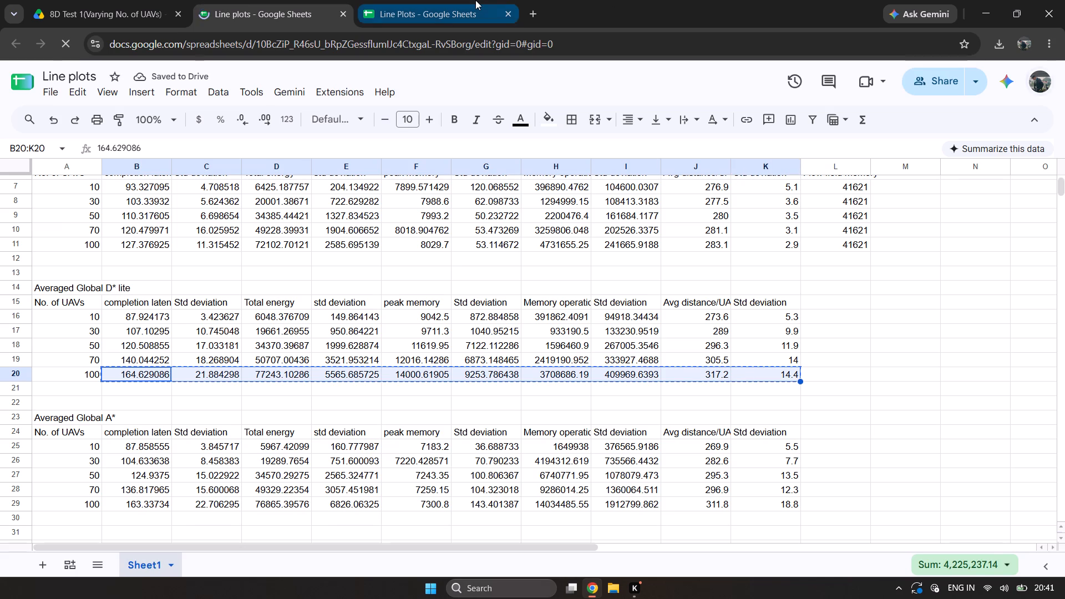
{"action": "left_click", "coordinate": [475, 0]}
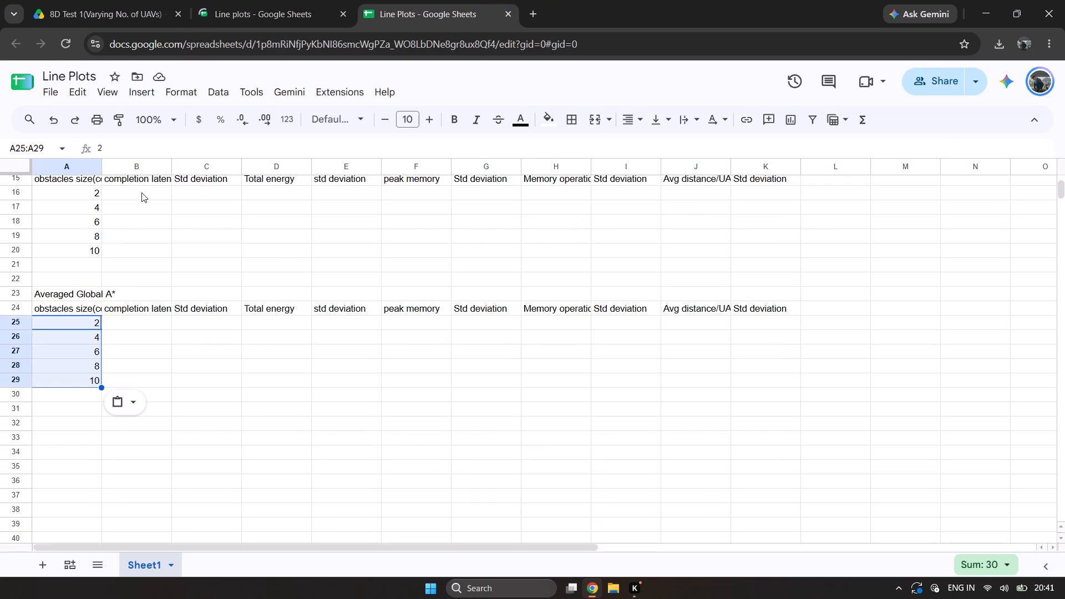
{"action": "left_click", "coordinate": [141, 193]}
{"action": "key", "text": "ctrl+v"}
{"action": "scroll", "coordinate": [141, 193], "scroll_direction": "up", "scroll_amount": 1}
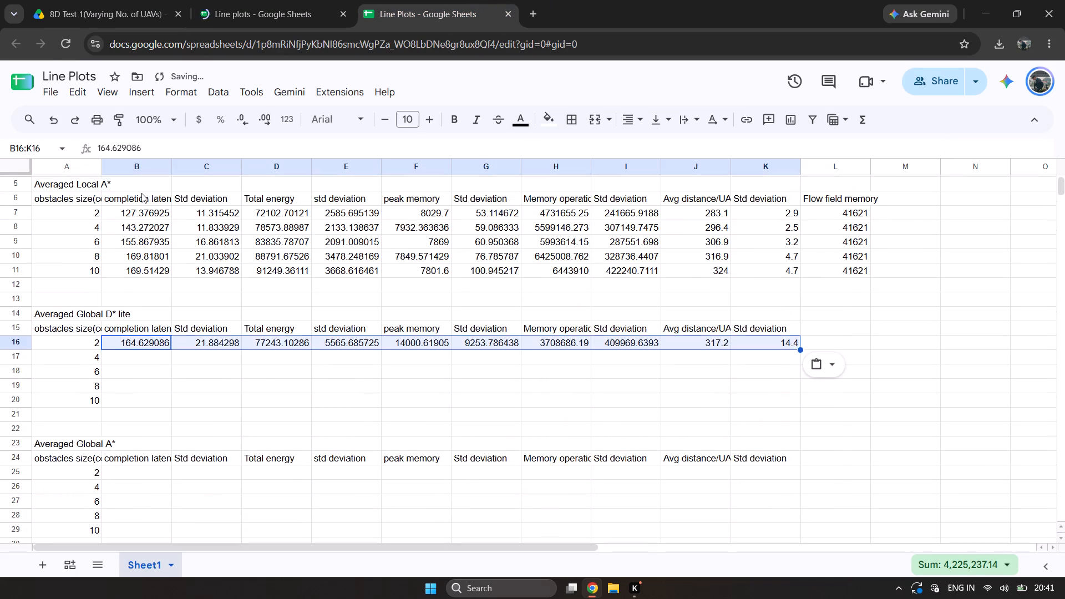
{"action": "scroll", "coordinate": [141, 193], "scroll_direction": "up", "scroll_amount": 1}
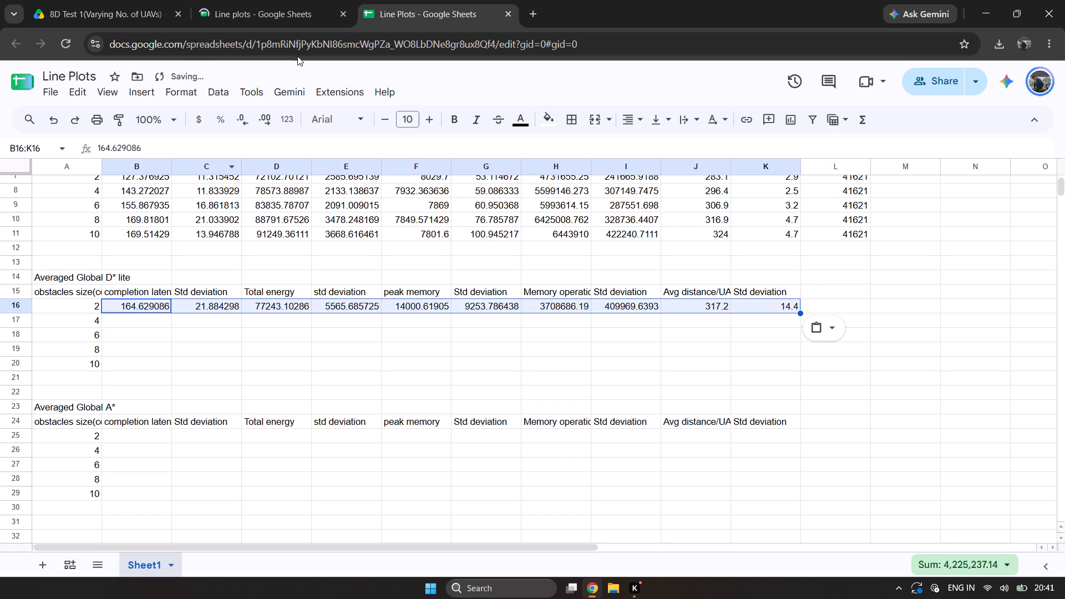
Copy the 100-UAV results (B29:K29) from Test 1's Averaged Global A* table into the obstacle-size-2 row of Test 4's matching table, starting at B25.
{"action": "left_click", "coordinate": [302, 1]}
{"action": "scroll", "coordinate": [273, 456], "scroll_direction": "down", "scroll_amount": 1}
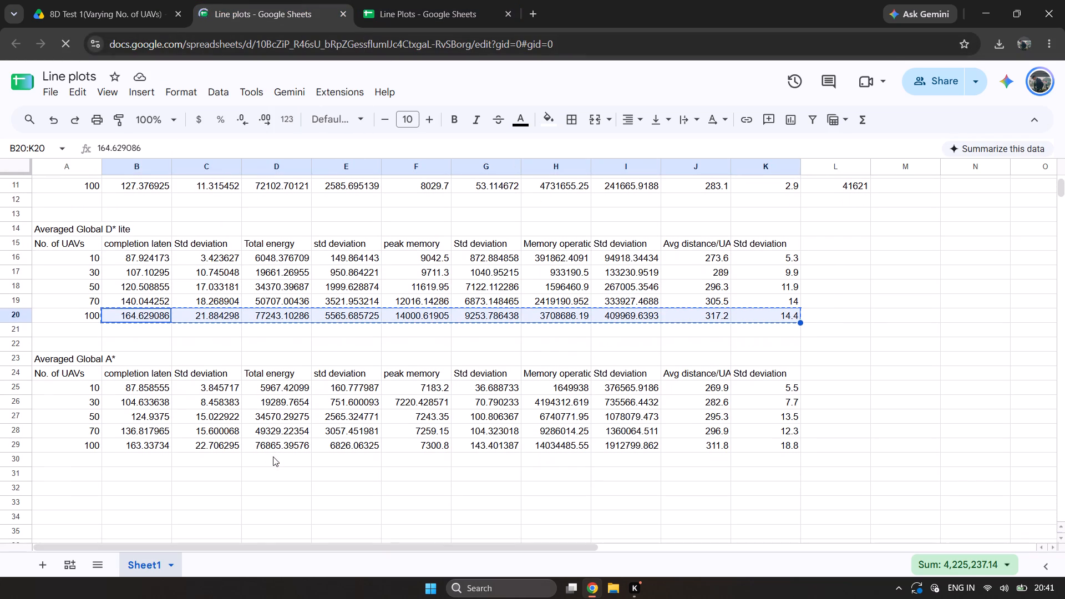
{"action": "left_click_drag", "start_coordinate": [164, 445], "coordinate": [760, 439]}
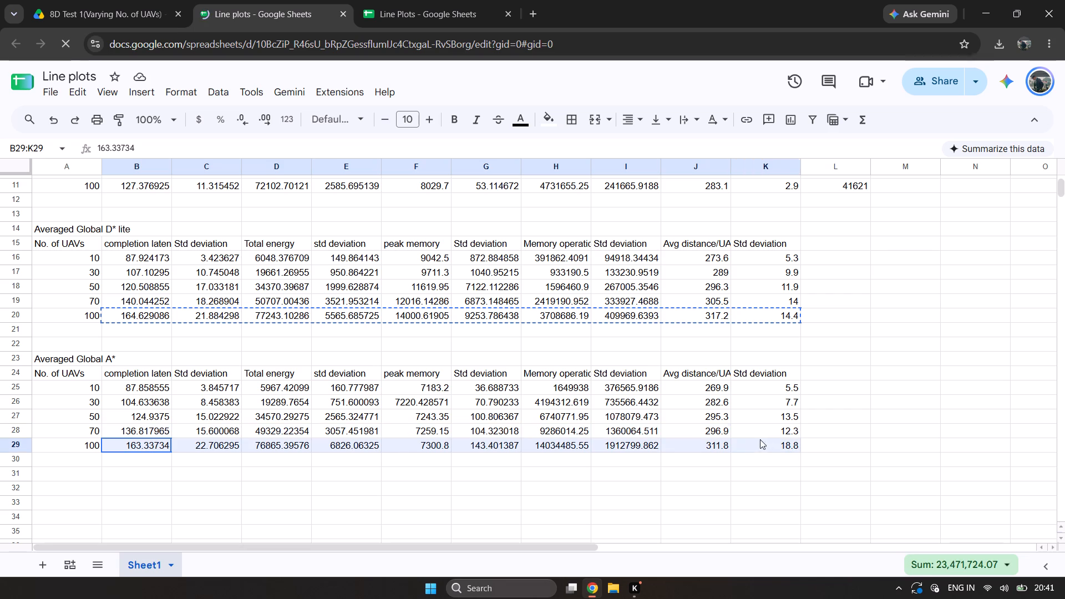
{"action": "left_click_drag", "start_coordinate": [760, 439], "coordinate": [771, 444]}
{"action": "key", "text": "ctrl+c"}
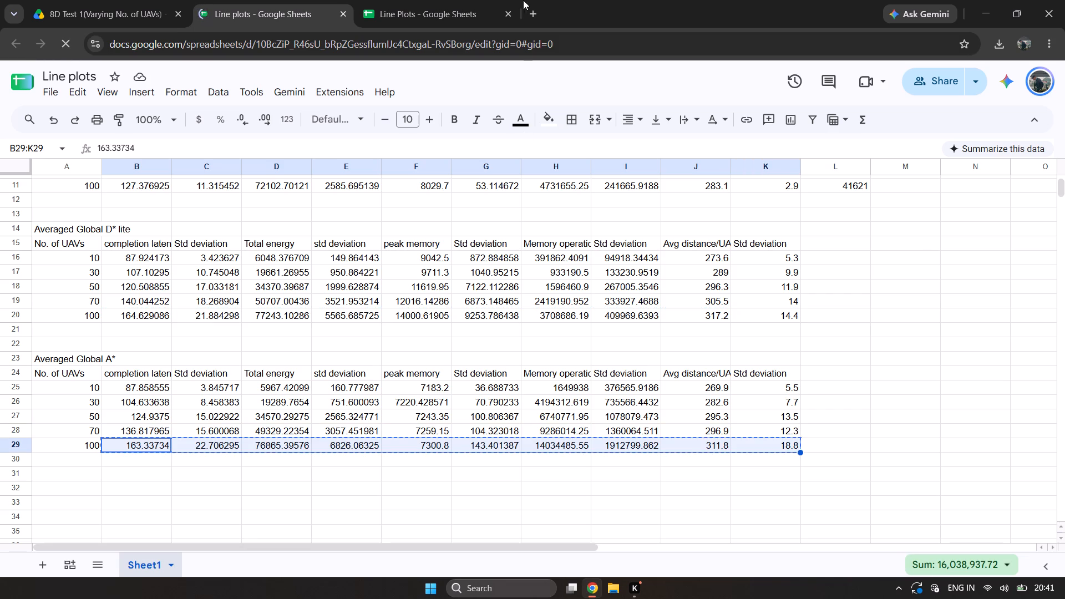
{"action": "left_click", "coordinate": [458, 0]}
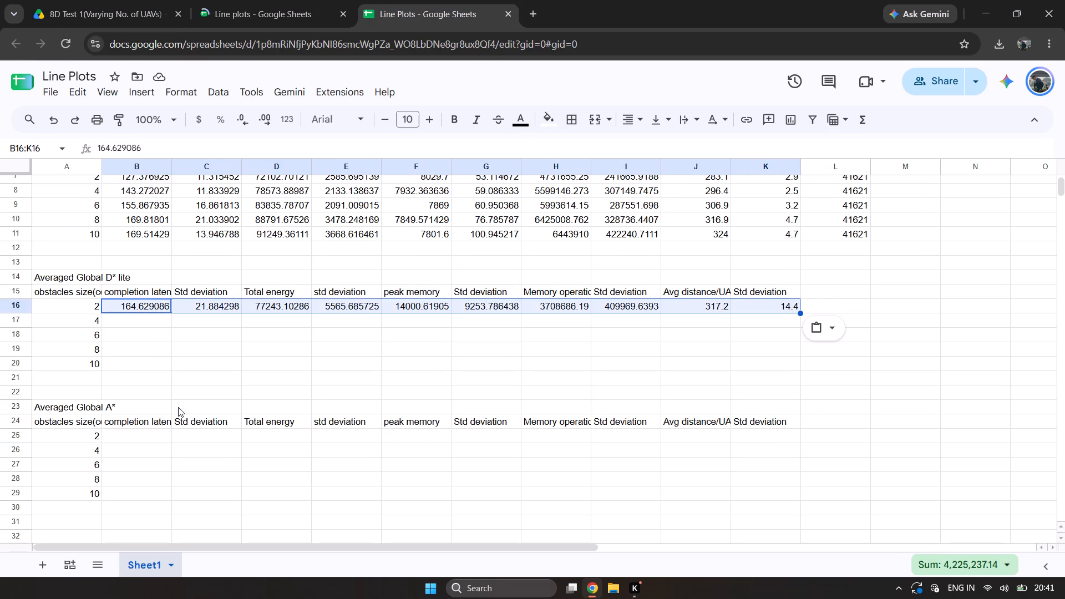
{"action": "left_click", "coordinate": [128, 432]}
{"action": "key", "text": "ctrl+v"}
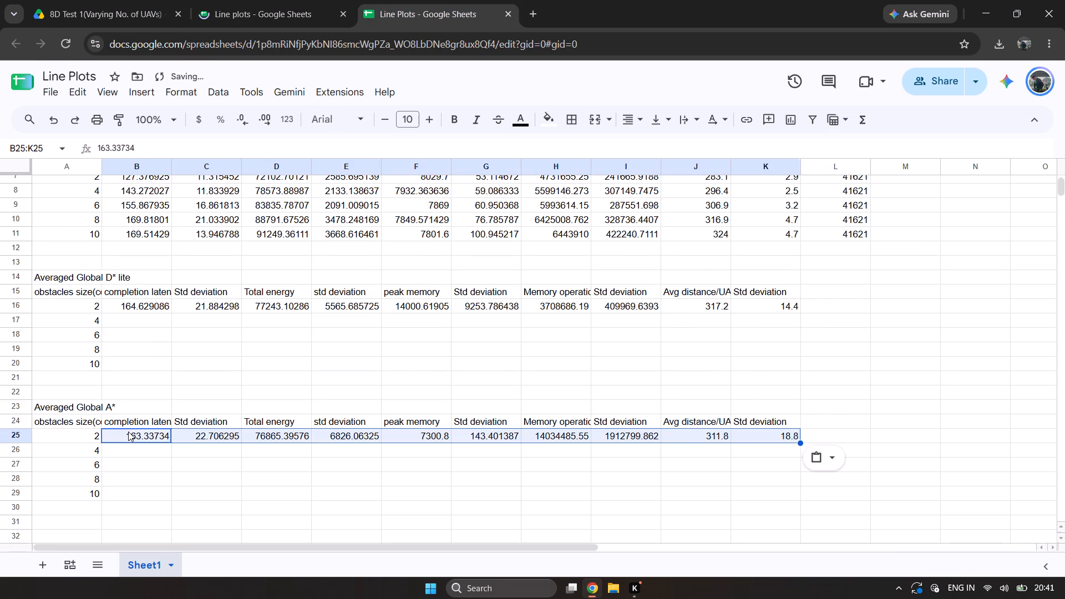
Close the Line plots spreadsheet of 8D Test 1(Varying No. of UAVs).
{"action": "left_click", "coordinate": [235, 3]}
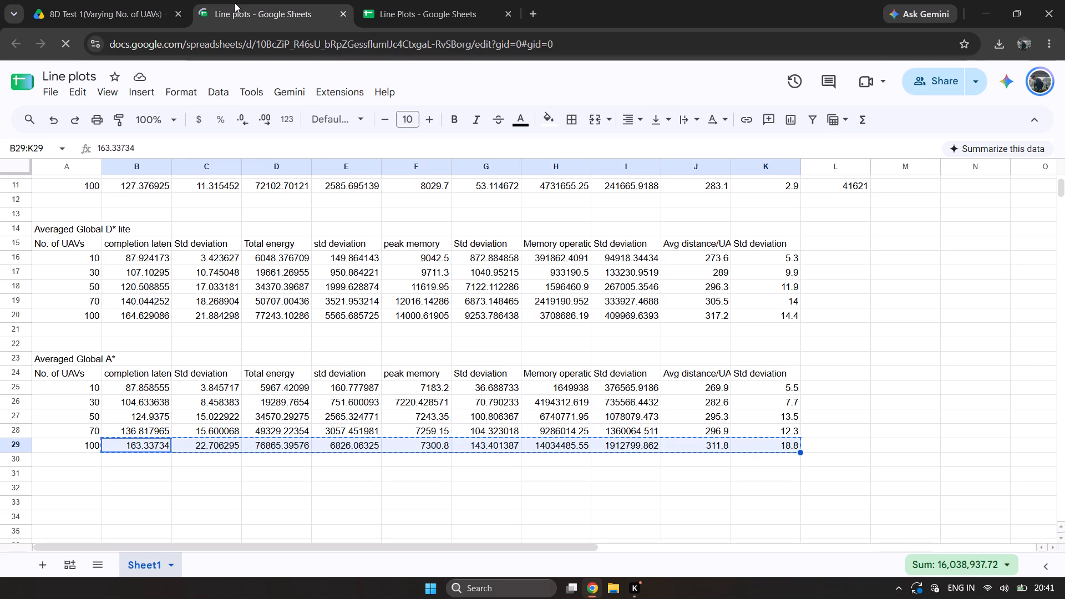
{"action": "left_click", "coordinate": [344, 14]}
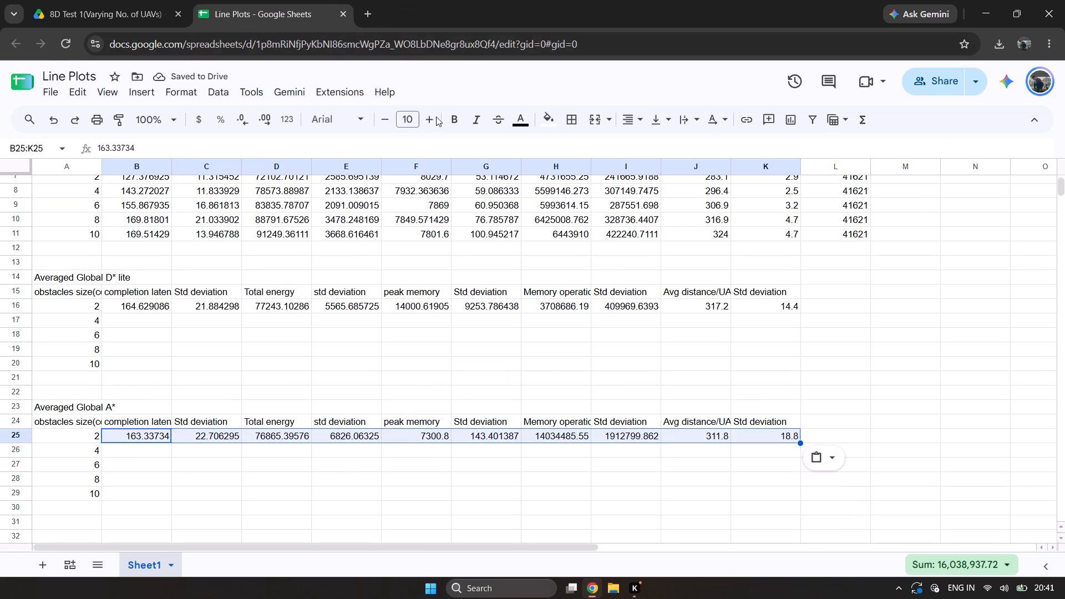
In Drive, return to Small Env and open the Global D* Lite folder inside 8D Test 4(Varying Obstacles cell size).
{"action": "left_click", "coordinate": [95, 0]}
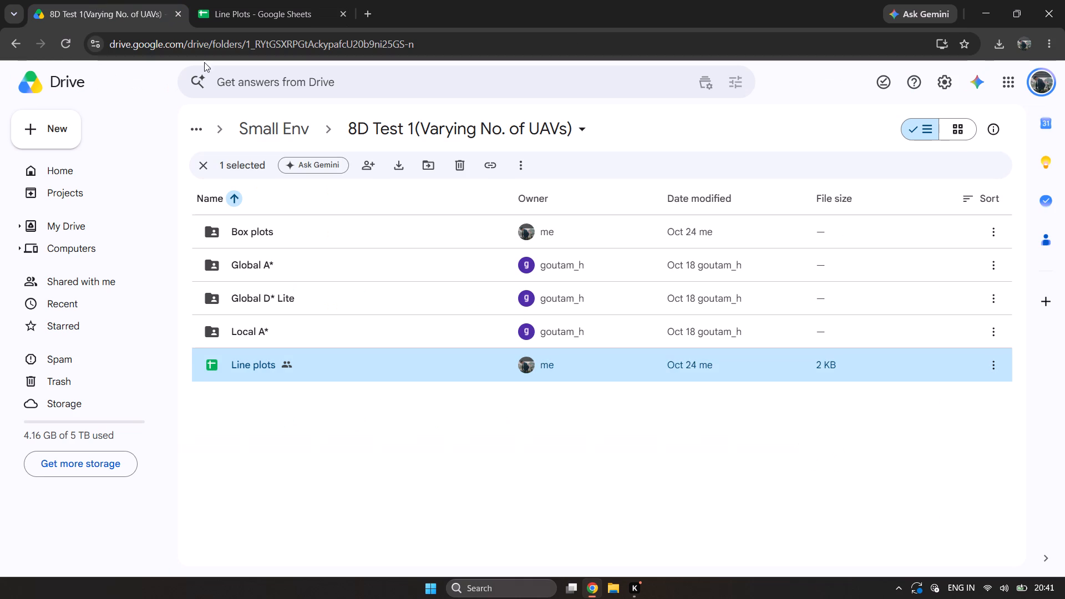
{"action": "left_click", "coordinate": [20, 43]}
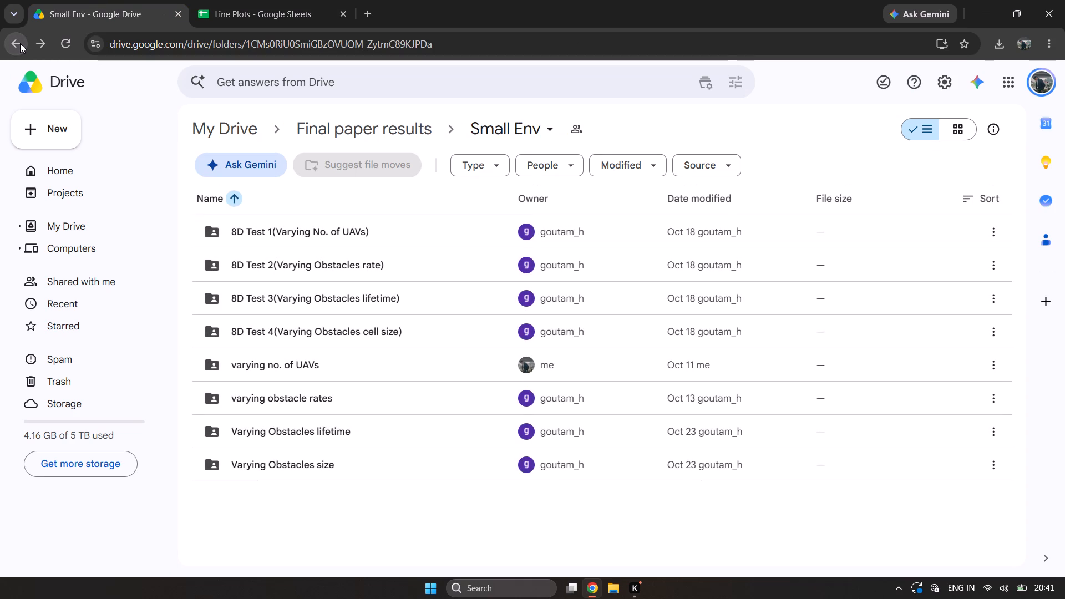
{"action": "double_click", "coordinate": [260, 343]}
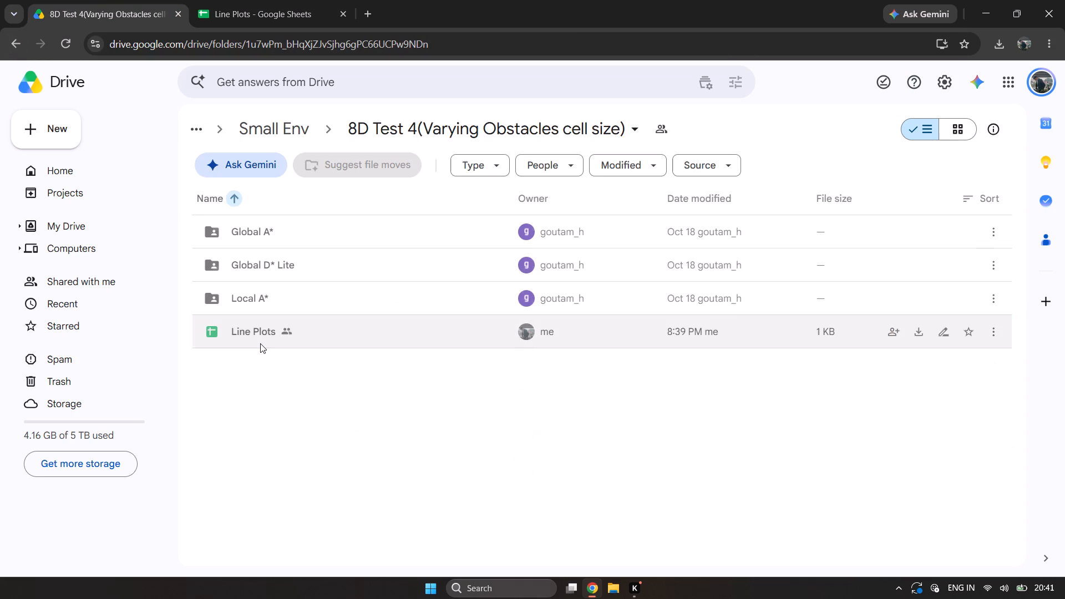
{"action": "double_click", "coordinate": [276, 267]}
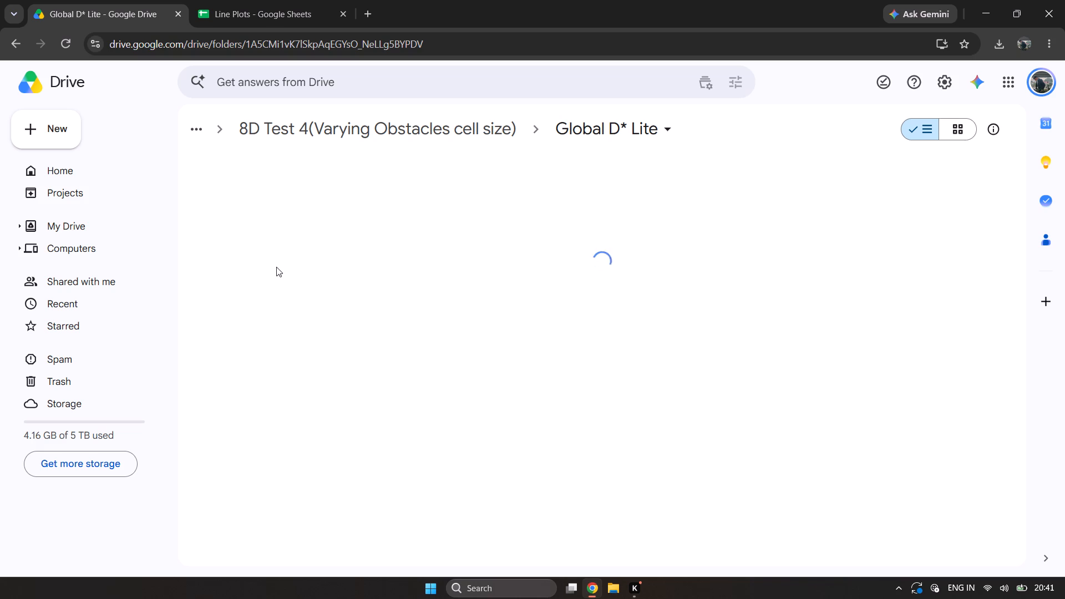
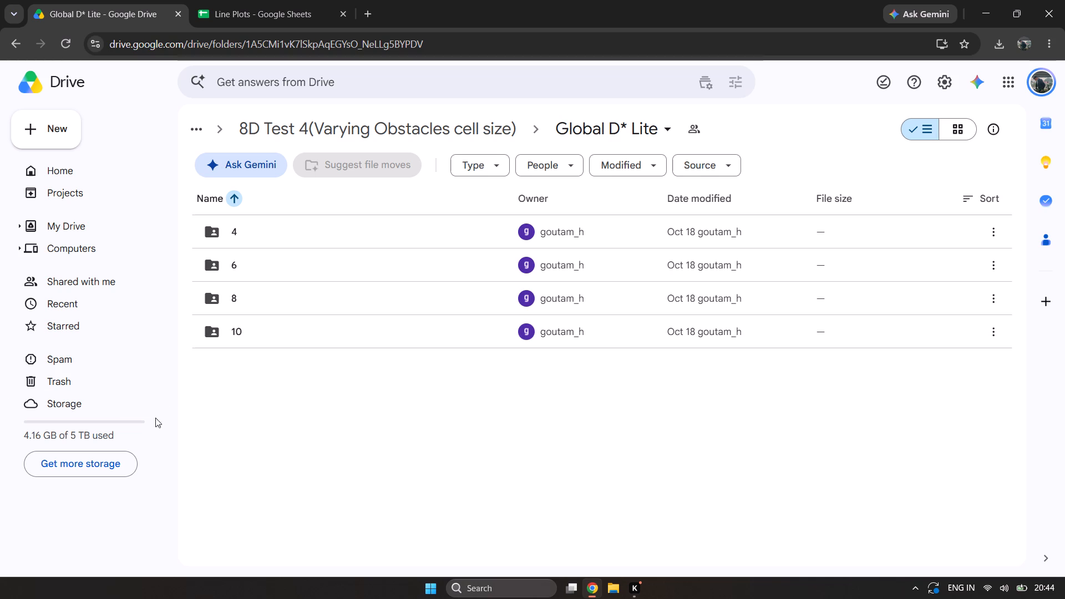
Open timeline_metrics_latency_summary_averaged.csv from the Global D* Lite folder 4, with B17 selected in Line Plots for its results.
{"action": "left_click", "coordinate": [301, 9]}
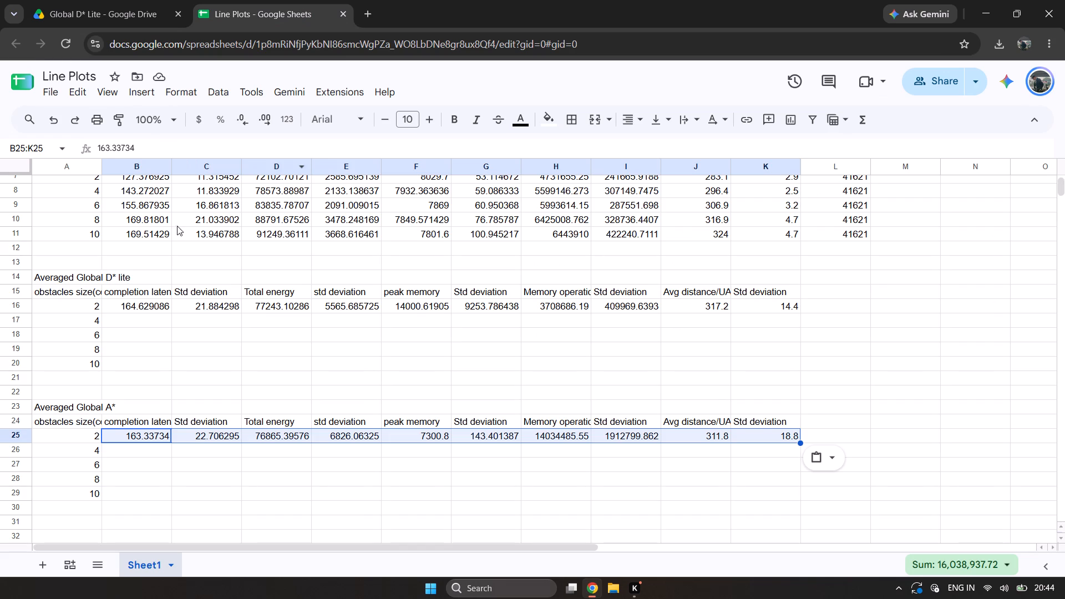
{"action": "left_click", "coordinate": [148, 327]}
{"action": "left_click", "coordinate": [84, 0]}
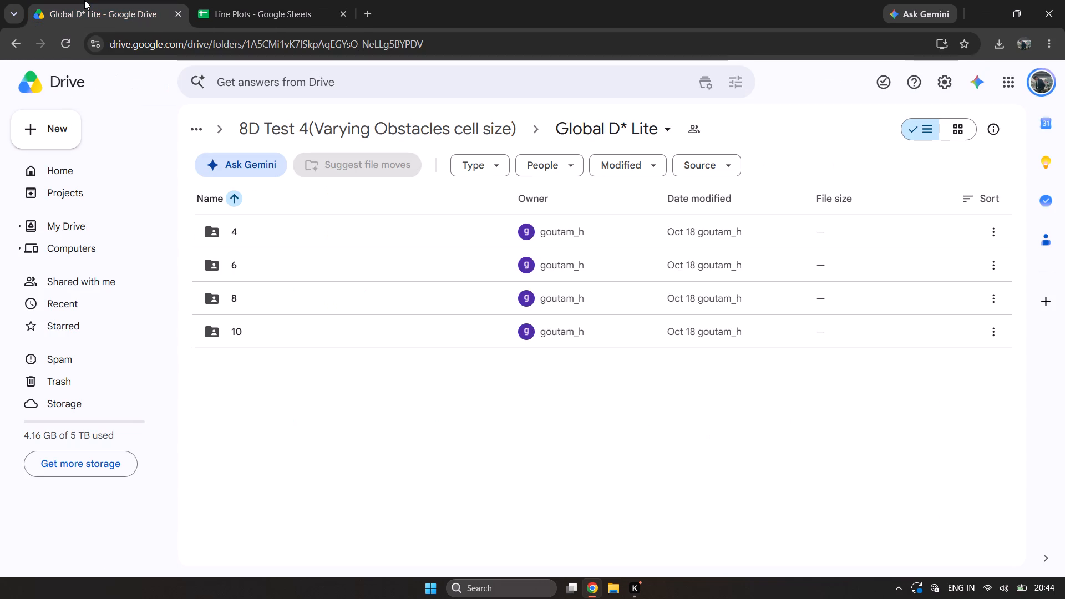
{"action": "double_click", "coordinate": [267, 224]}
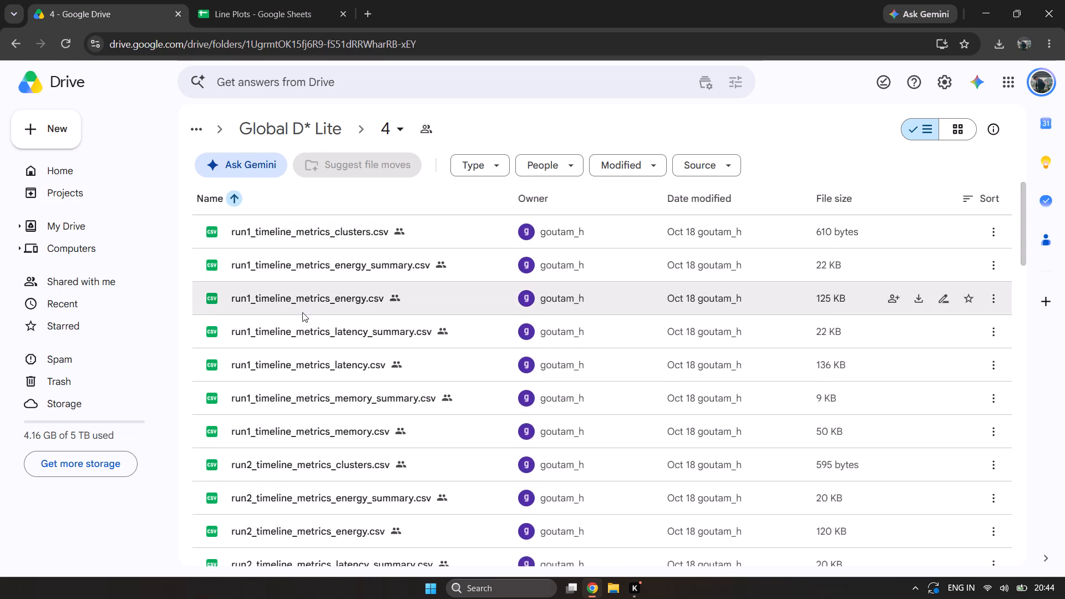
{"action": "scroll", "coordinate": [302, 312], "scroll_direction": "down", "scroll_amount": 15}
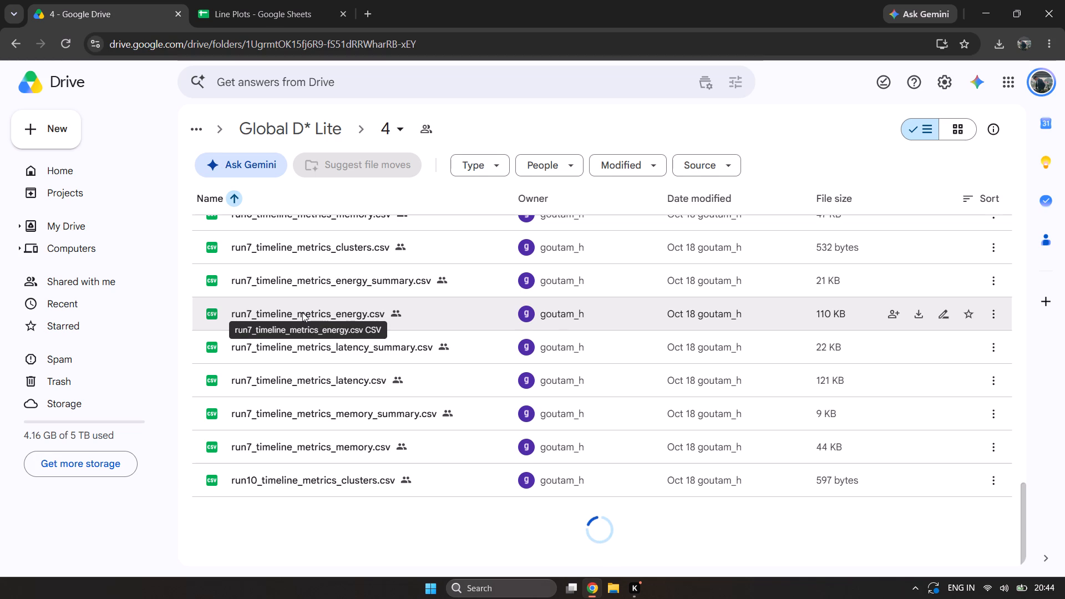
{"action": "scroll", "coordinate": [302, 312], "scroll_direction": "down", "scroll_amount": 6}
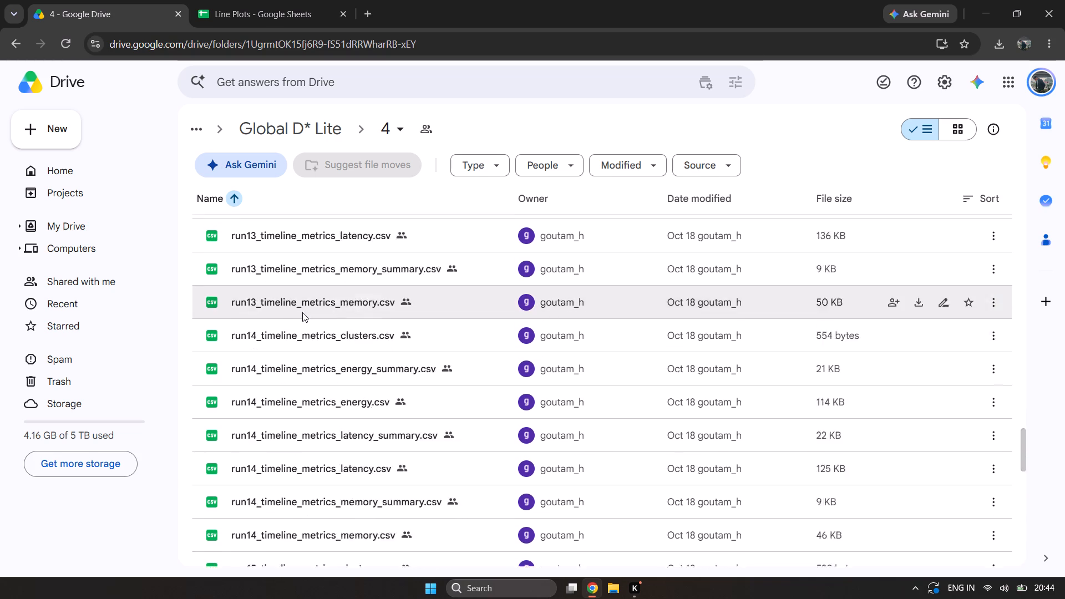
{"action": "scroll", "coordinate": [302, 312], "scroll_direction": "down", "scroll_amount": 6}
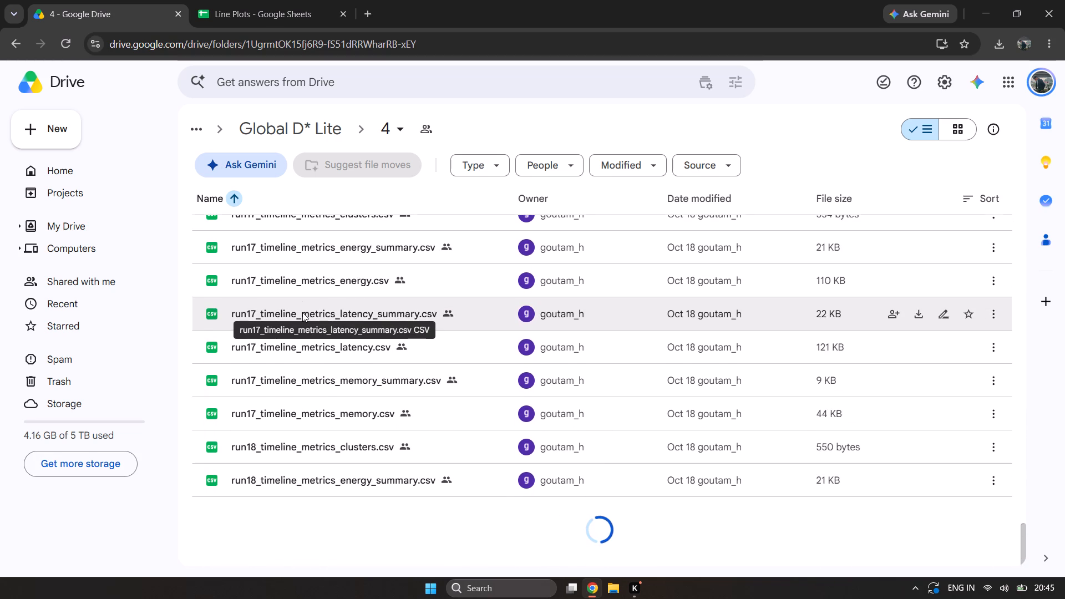
{"action": "scroll", "coordinate": [302, 312], "scroll_direction": "down", "scroll_amount": 16}
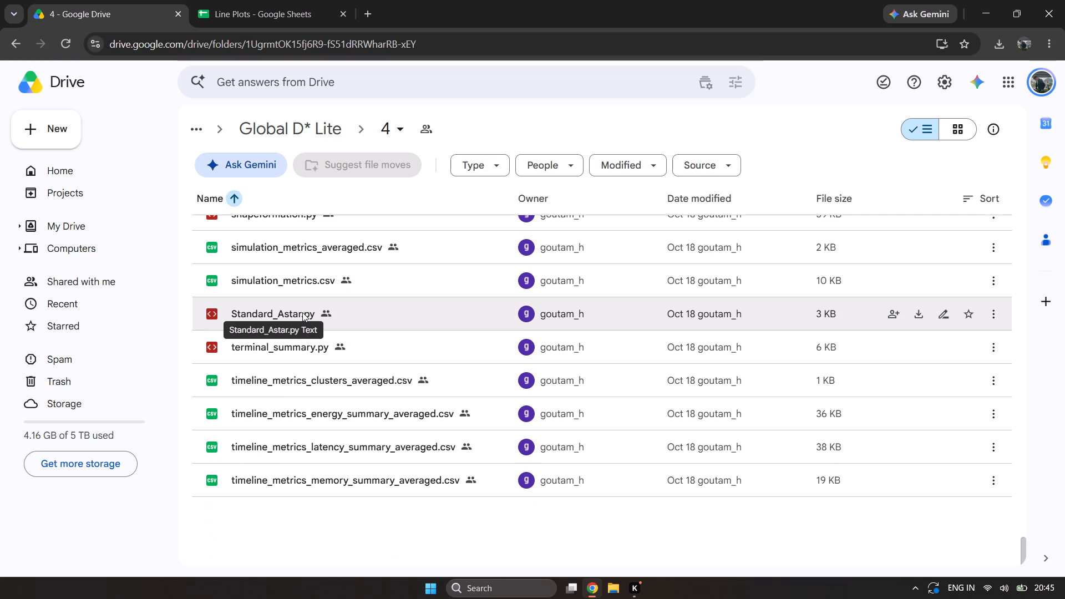
{"action": "double_click", "coordinate": [377, 440]}
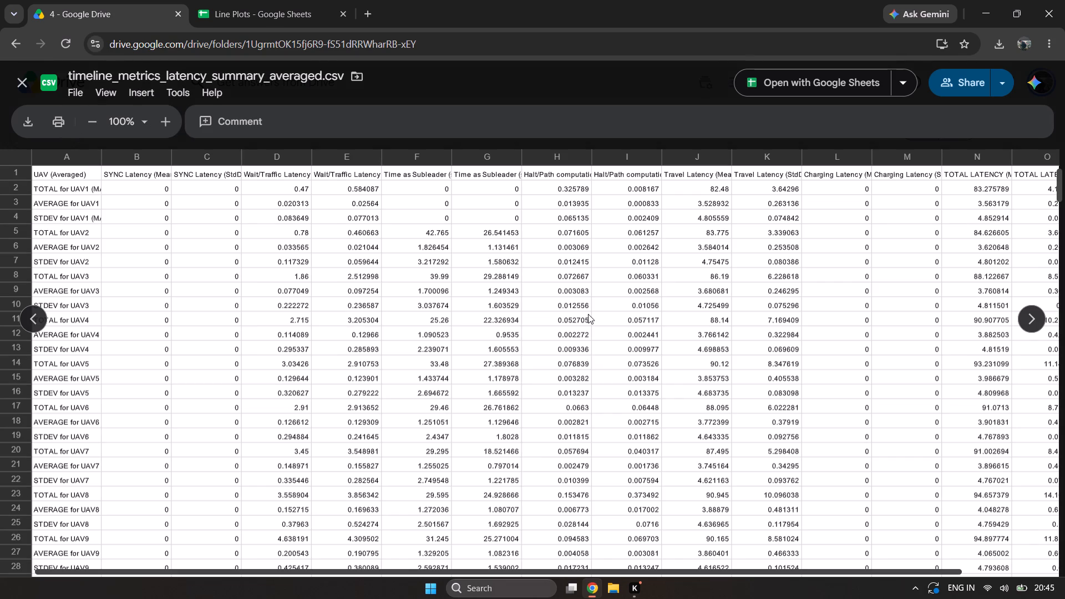
Copy the Max Individual Latency values (B306:C306) into B17:C17 of the Averaged Global D* lite table, and close the latency file.
{"action": "scroll", "coordinate": [588, 314], "scroll_direction": "down", "scroll_amount": 12}
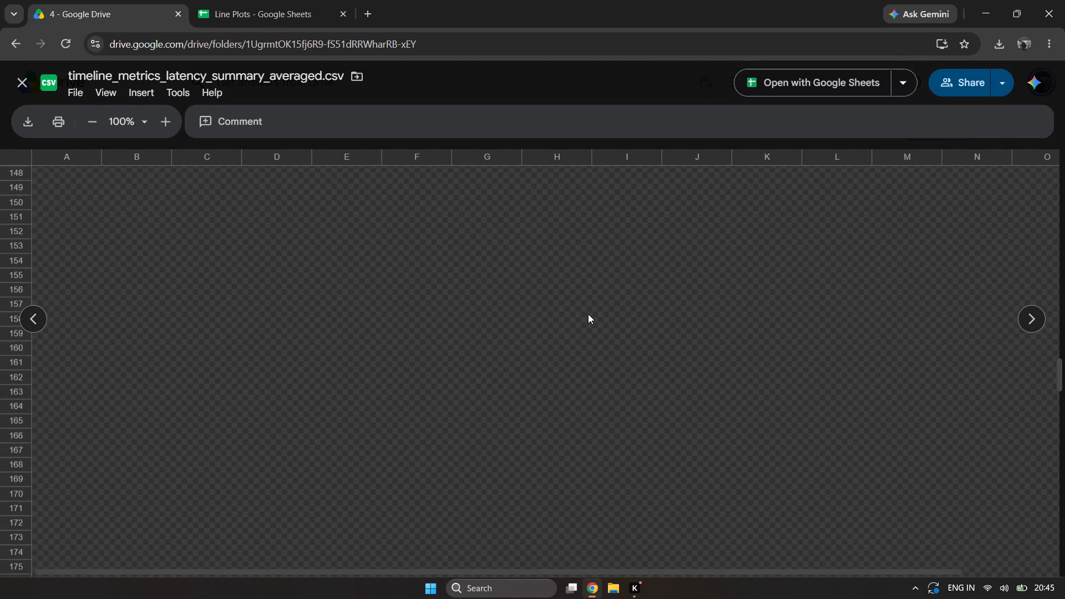
{"action": "scroll", "coordinate": [588, 314], "scroll_direction": "down", "scroll_amount": 12}
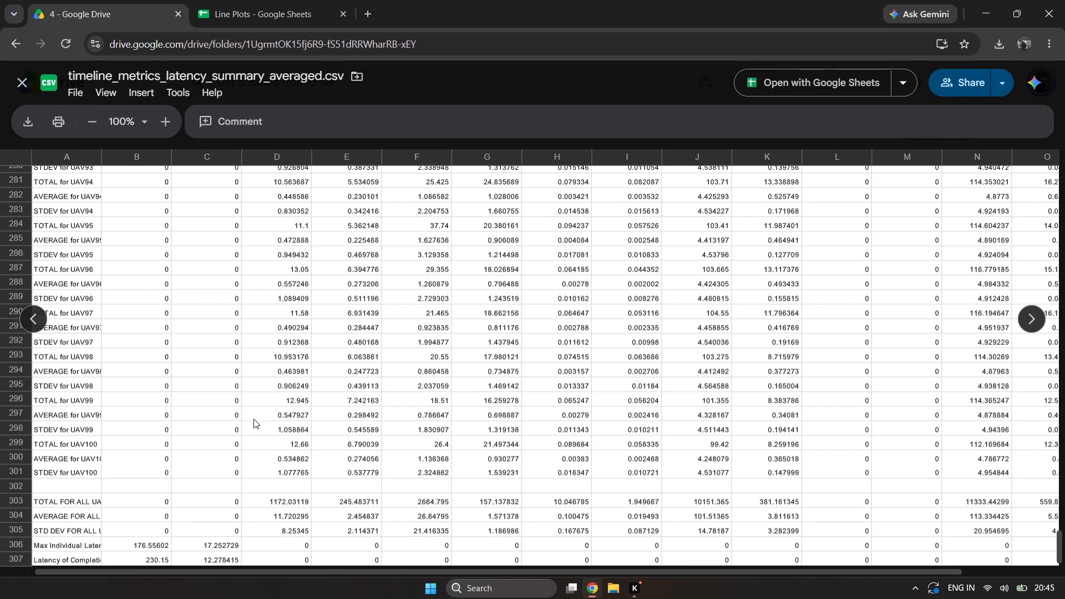
{"action": "left_click_drag", "start_coordinate": [136, 545], "coordinate": [209, 546]}
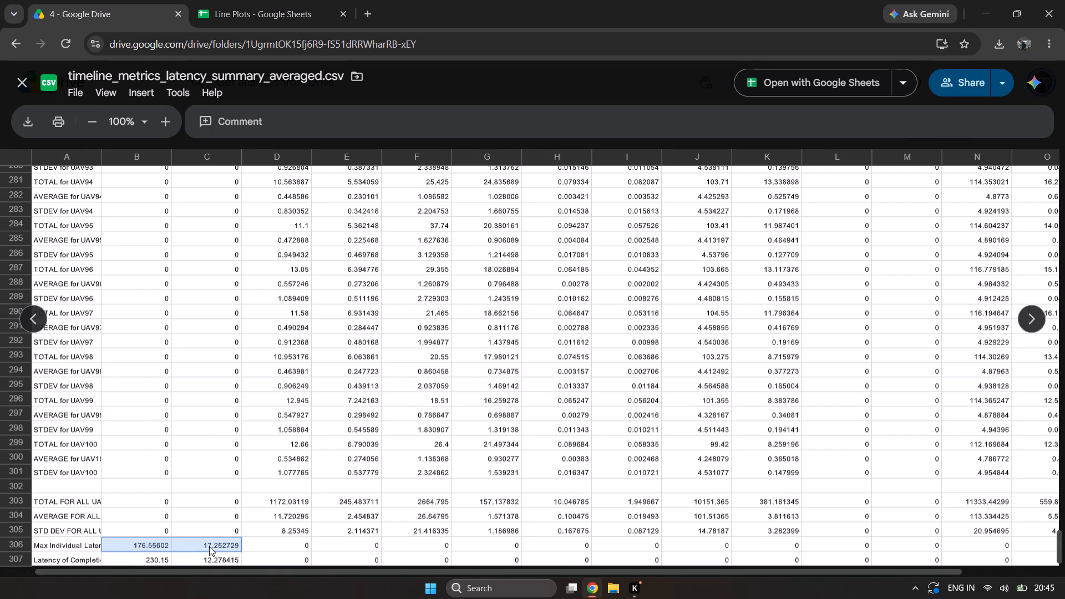
{"action": "key", "text": "ctrl+c"}
{"action": "left_click", "coordinate": [279, 0]}
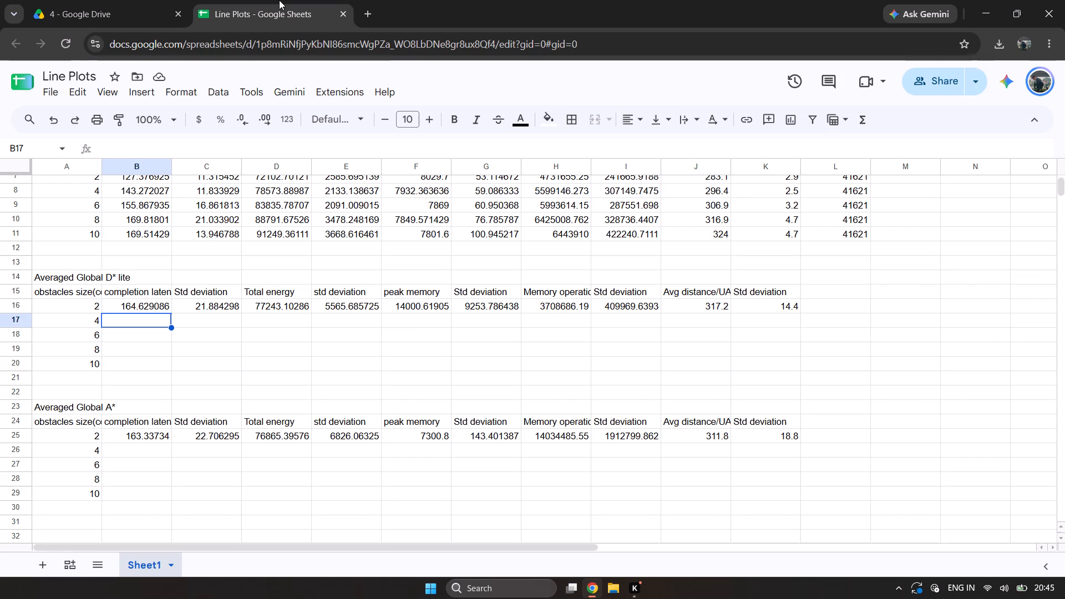
{"action": "key", "text": "ctrl+v"}
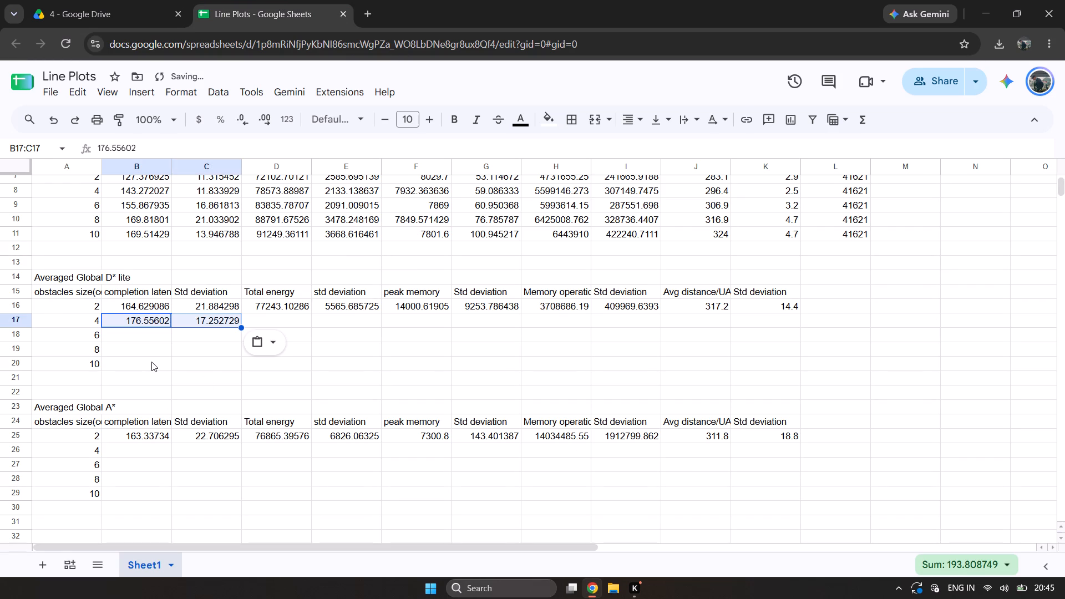
{"action": "left_click", "coordinate": [152, 0]}
{"action": "left_click", "coordinate": [31, 77]}
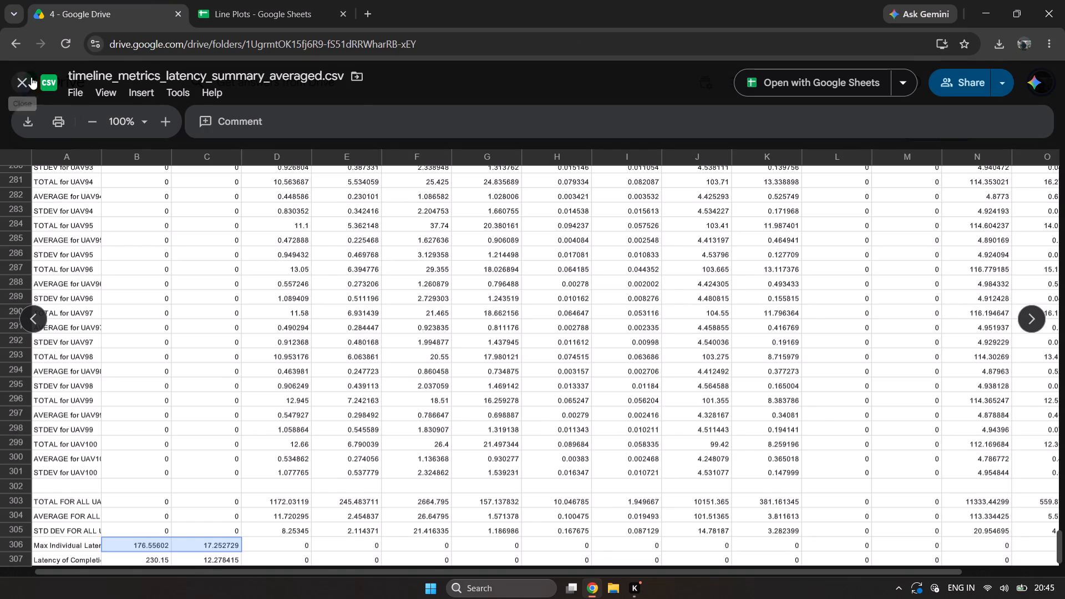
Copy the all-UAV energy total and deviation (L303:M303) from timeline_metrics_energy_summary_averaged.csv into D17:E17 of Line Plots, and close the energy file.
{"action": "double_click", "coordinate": [319, 424]}
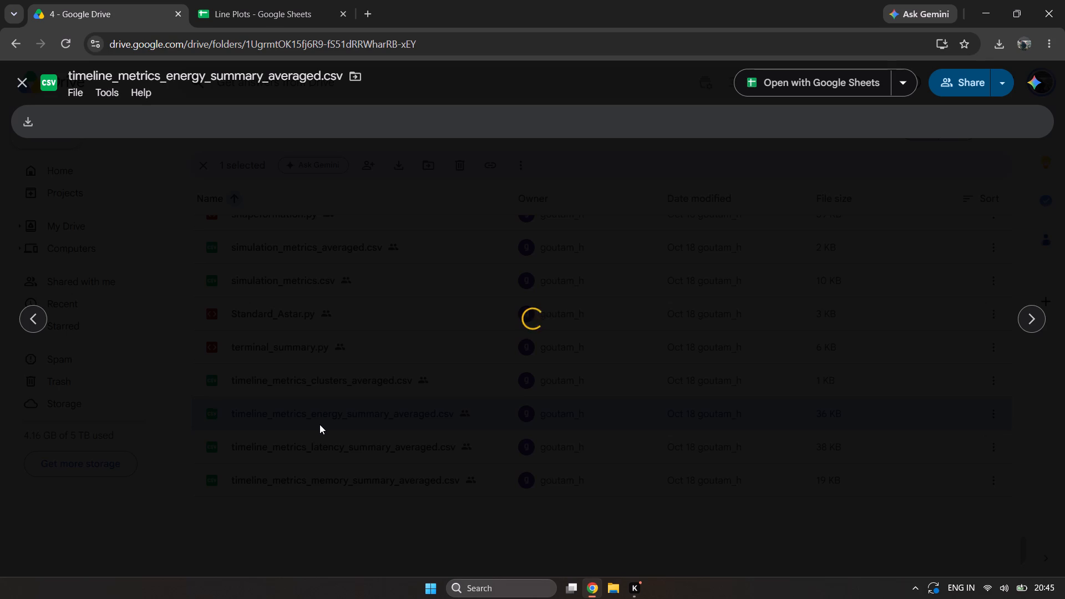
{"action": "scroll", "coordinate": [319, 424], "scroll_direction": "down", "scroll_amount": 10}
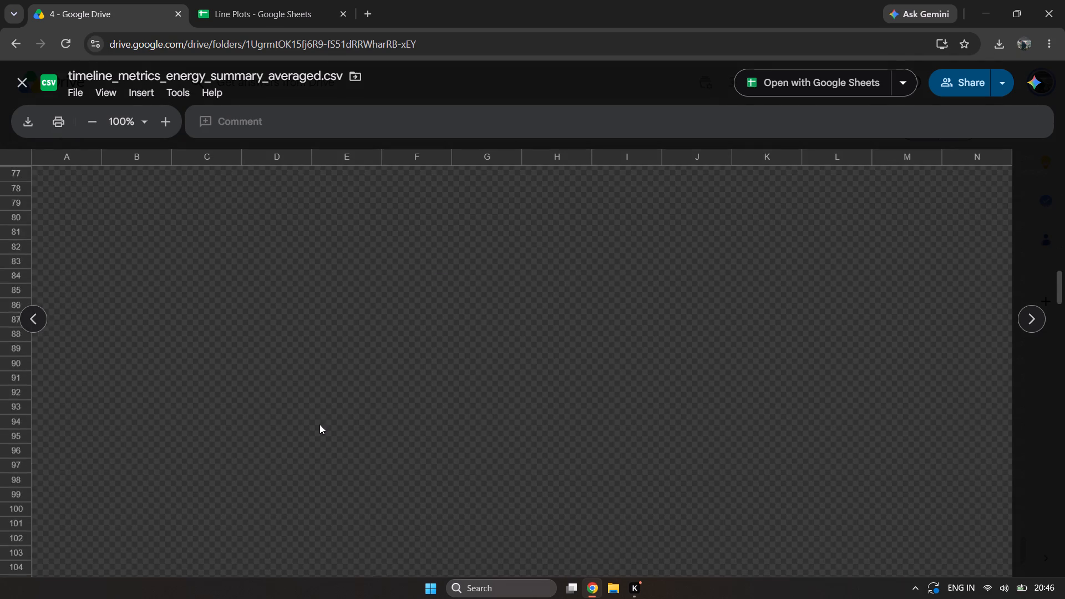
{"action": "scroll", "coordinate": [319, 424], "scroll_direction": "down", "scroll_amount": 13}
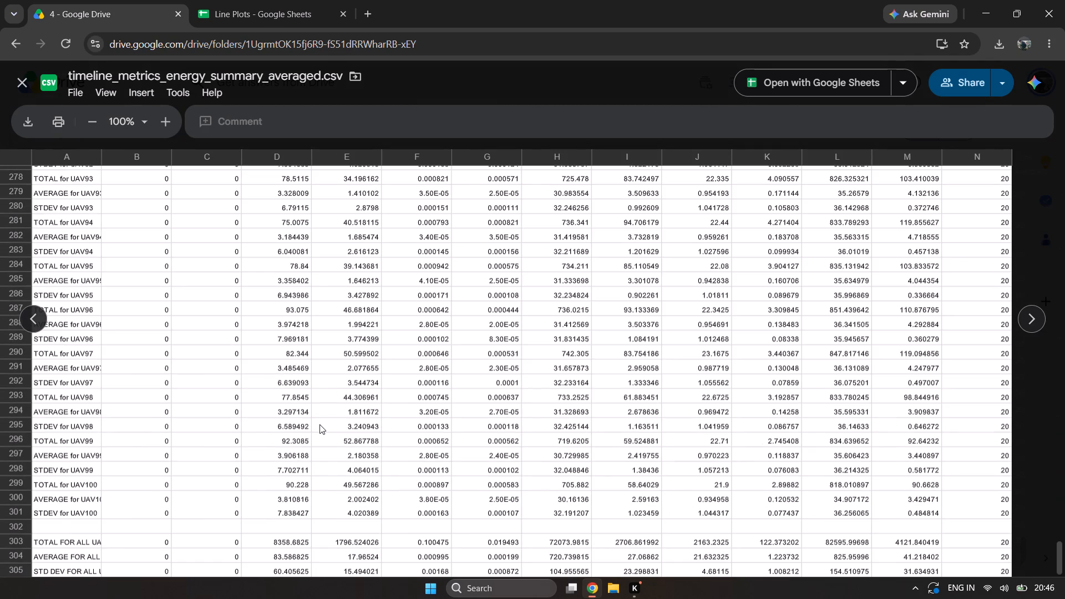
{"action": "scroll", "coordinate": [319, 424], "scroll_direction": "down", "scroll_amount": 3}
{"action": "left_click_drag", "start_coordinate": [863, 542], "coordinate": [922, 539]}
{"action": "key", "text": "ctrl+c"}
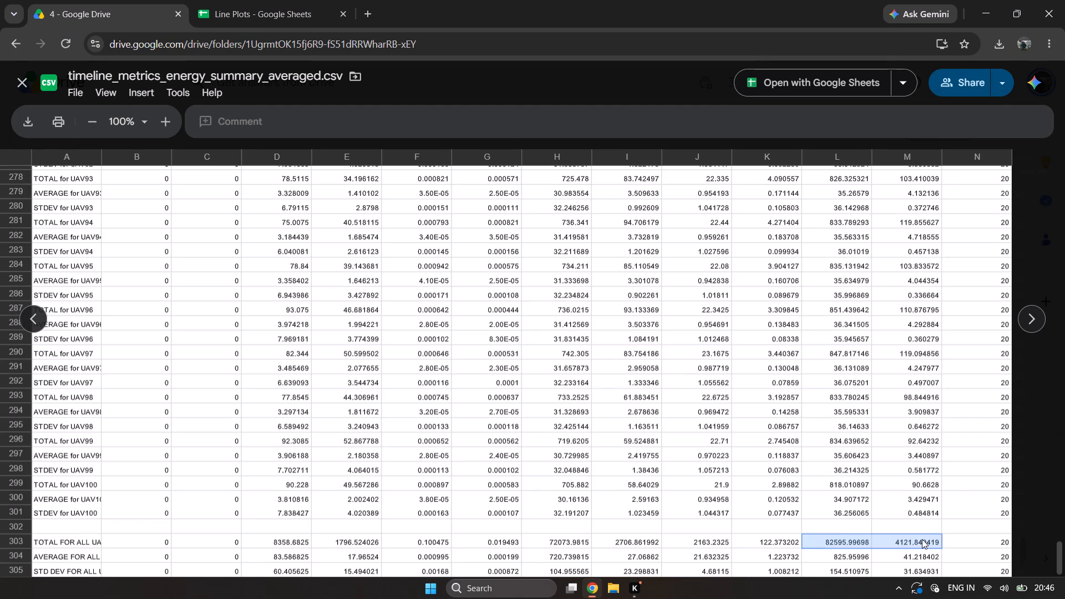
{"action": "left_click", "coordinate": [259, 26]}
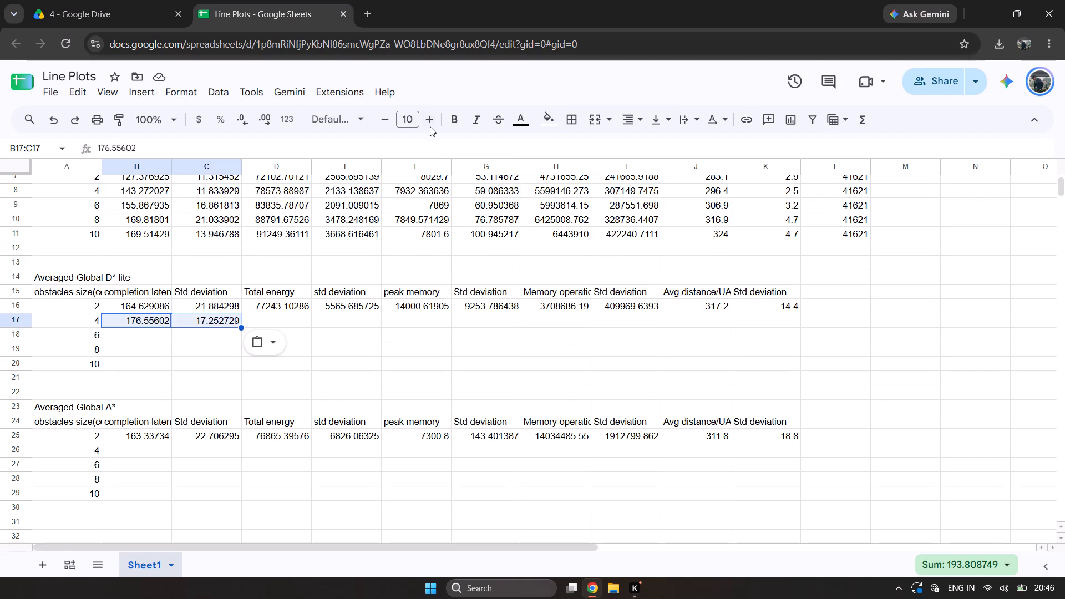
{"action": "left_click", "coordinate": [311, 314]}
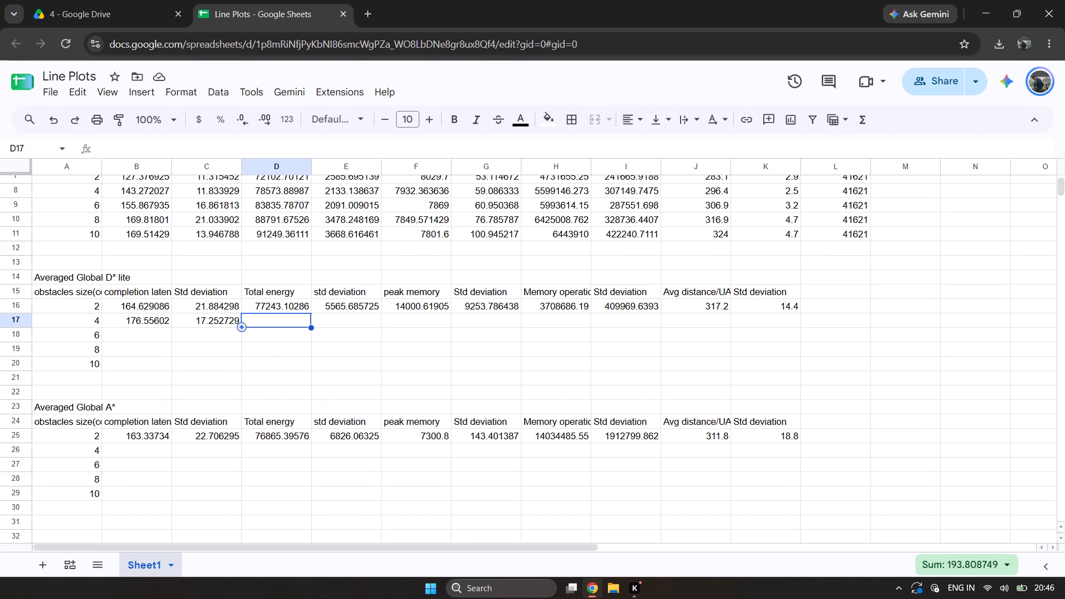
{"action": "key", "text": "ctrl+v"}
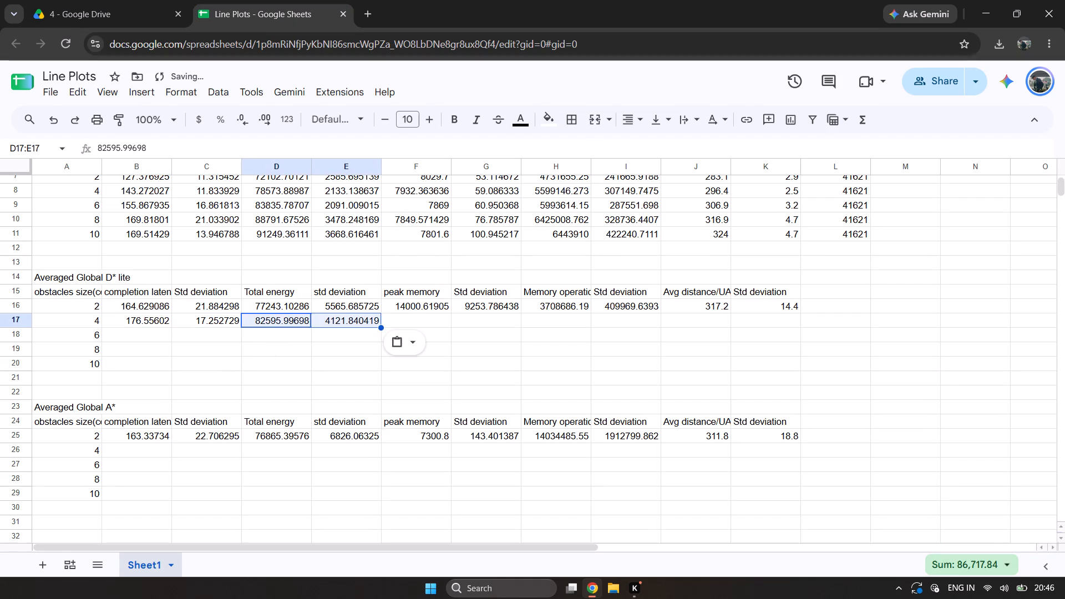
{"action": "left_click", "coordinate": [123, 0]}
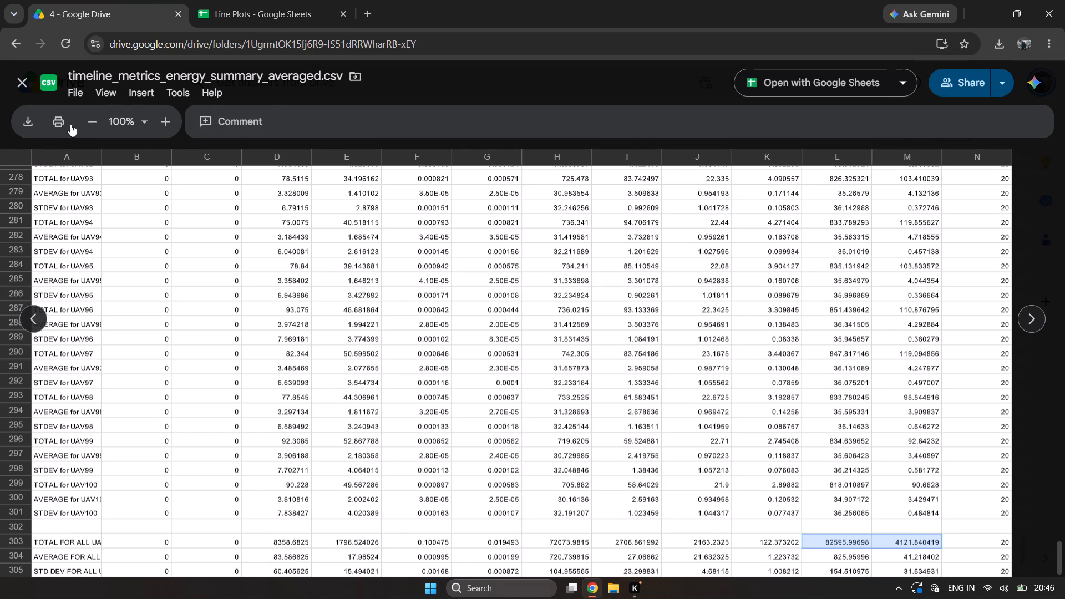
{"action": "left_click", "coordinate": [28, 87]}
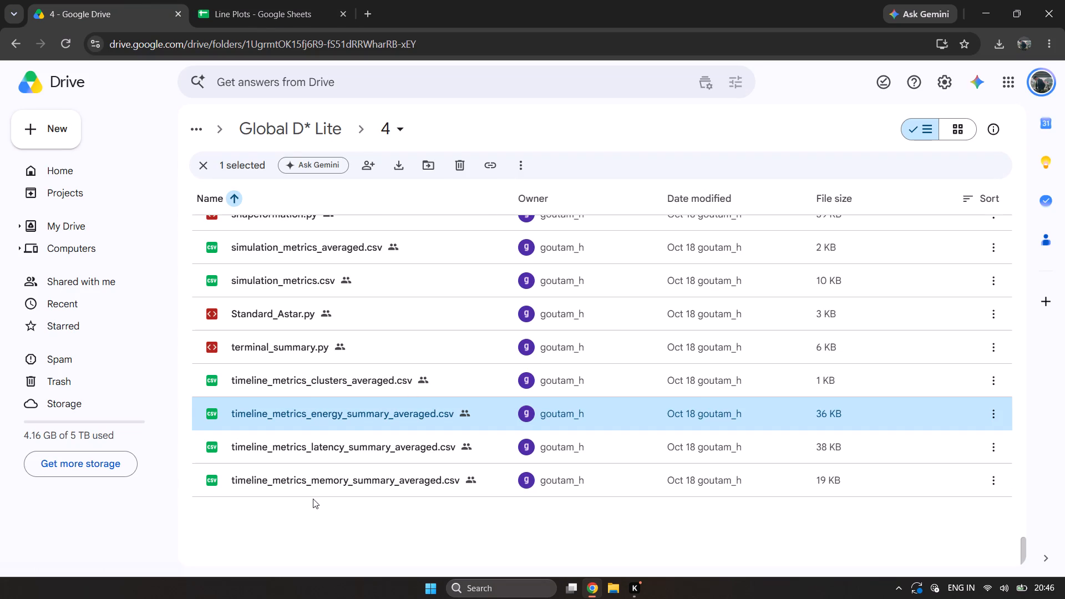
Copy the all-UAV totals in B303:C303 of timeline_metrics_memory_summary_averaged.csv into H17:I17 of Line Plots, and return to the memory file.
{"action": "double_click", "coordinate": [313, 499]}
{"action": "double_click", "coordinate": [331, 485]}
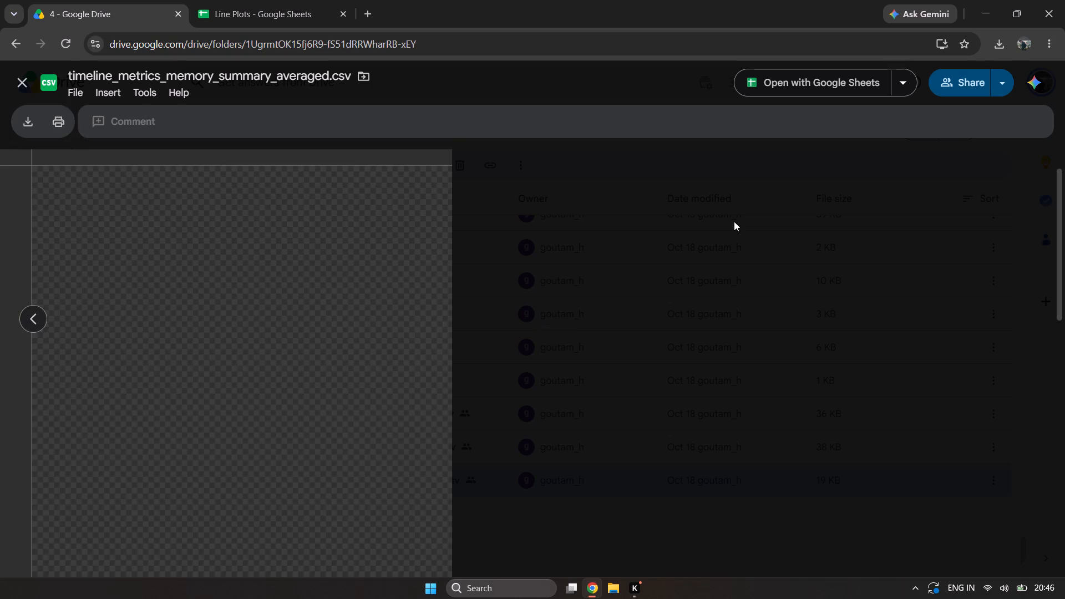
{"action": "scroll", "coordinate": [252, 348], "scroll_direction": "down", "scroll_amount": 7}
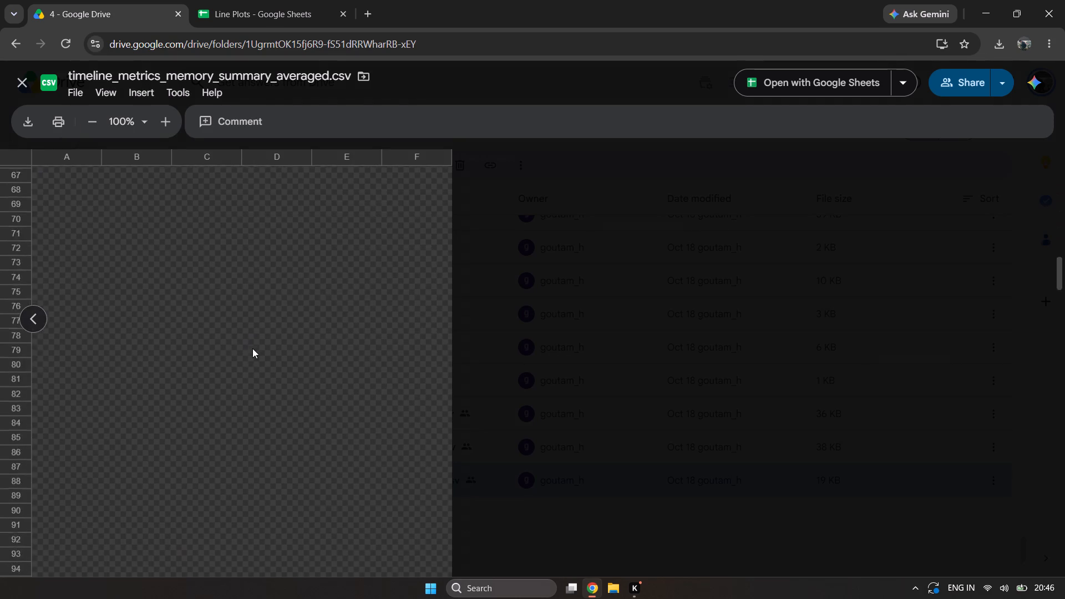
{"action": "scroll", "coordinate": [252, 348], "scroll_direction": "down", "scroll_amount": 15}
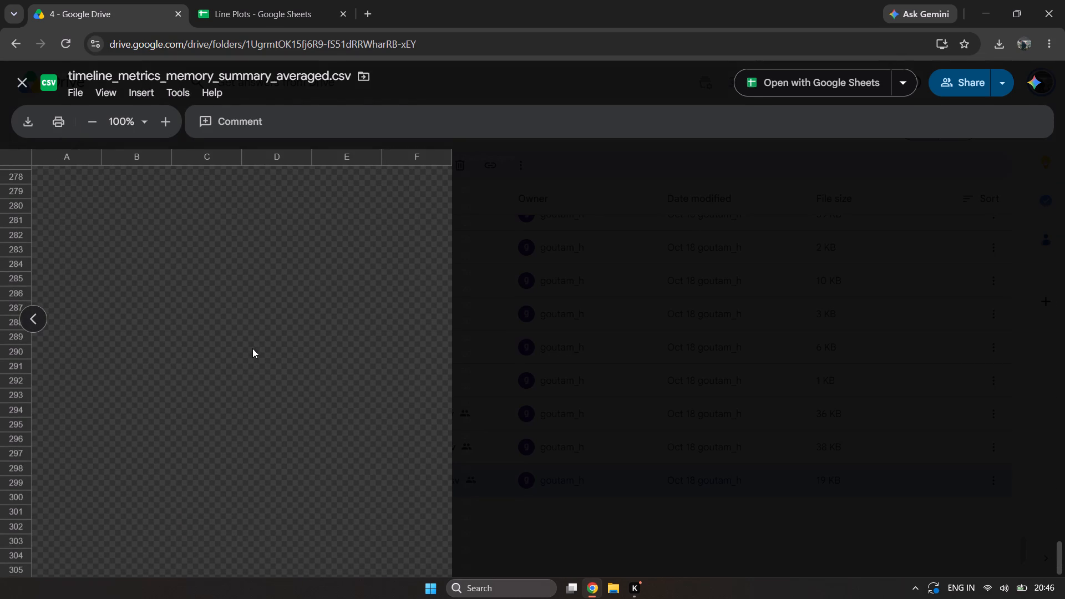
{"action": "scroll", "coordinate": [252, 348], "scroll_direction": "down", "scroll_amount": 8}
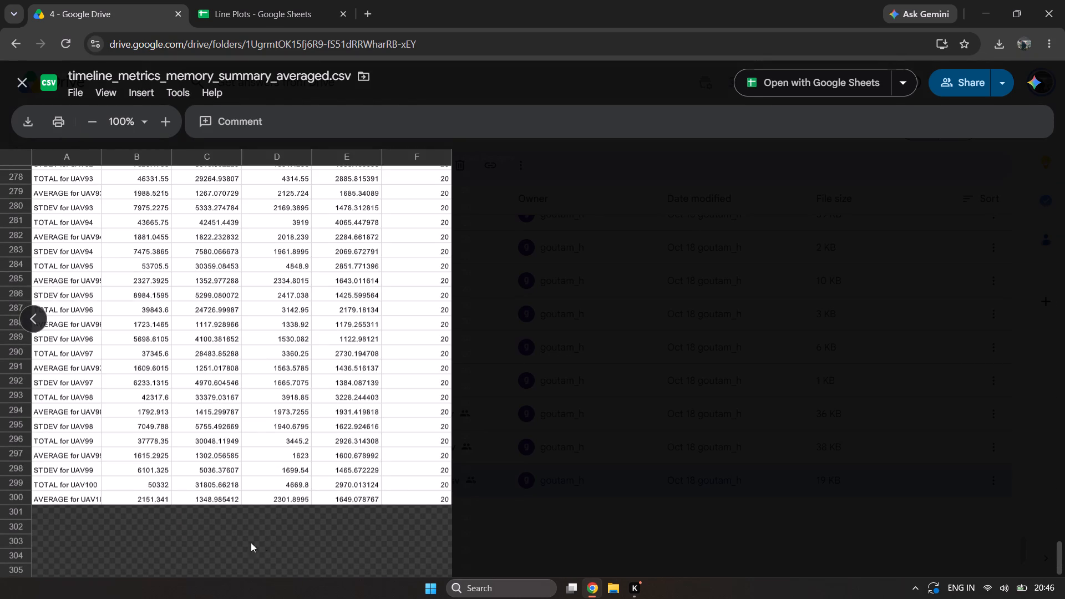
{"action": "left_click_drag", "start_coordinate": [151, 540], "coordinate": [186, 542]}
{"action": "key", "text": "ctrl+c"}
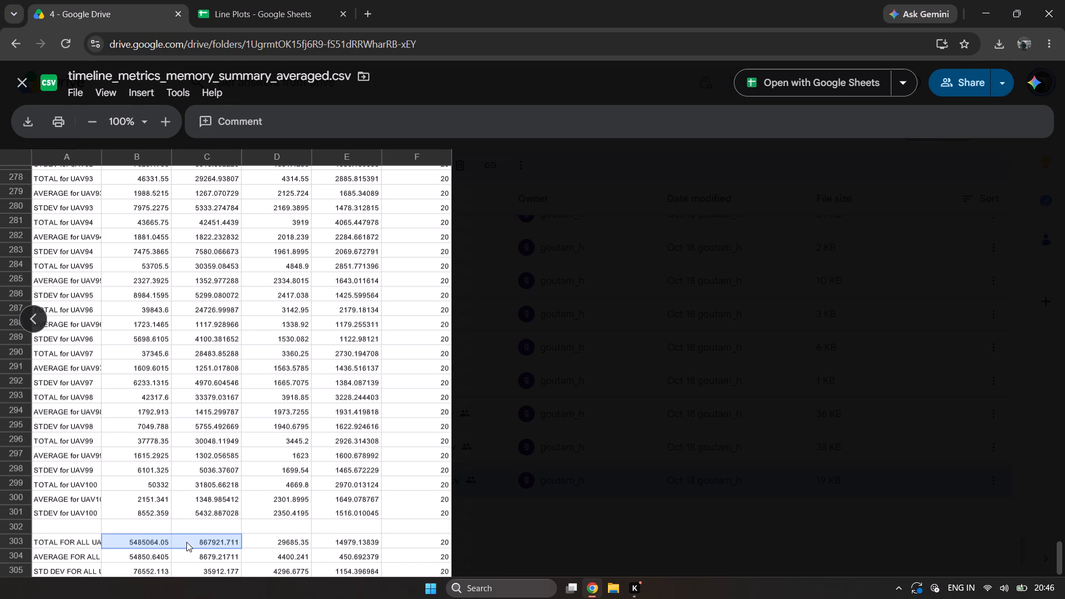
{"action": "left_click", "coordinate": [256, 0]}
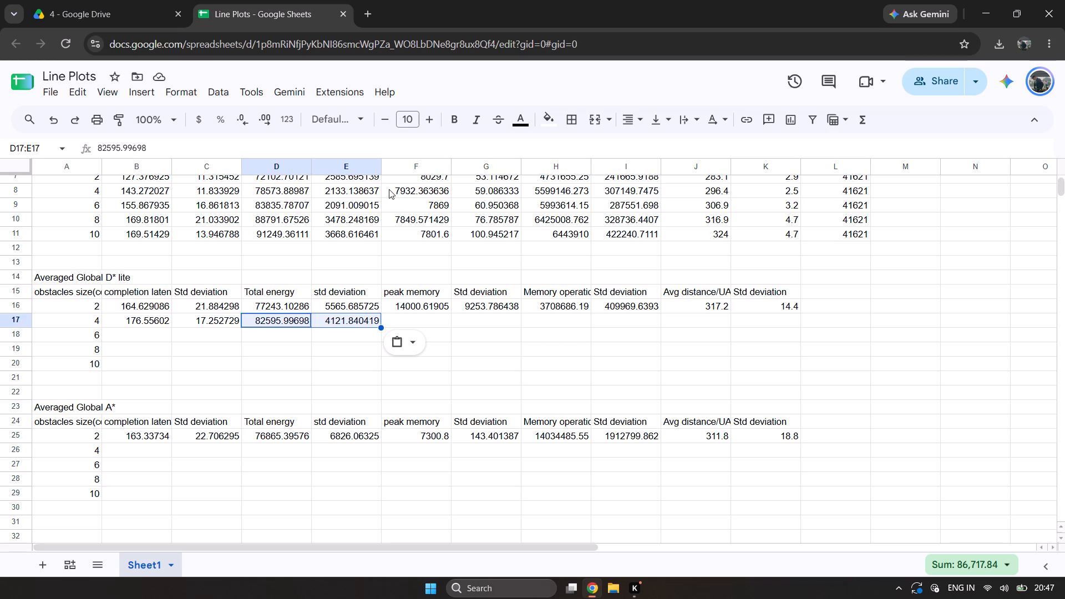
{"action": "left_click", "coordinate": [155, 0]}
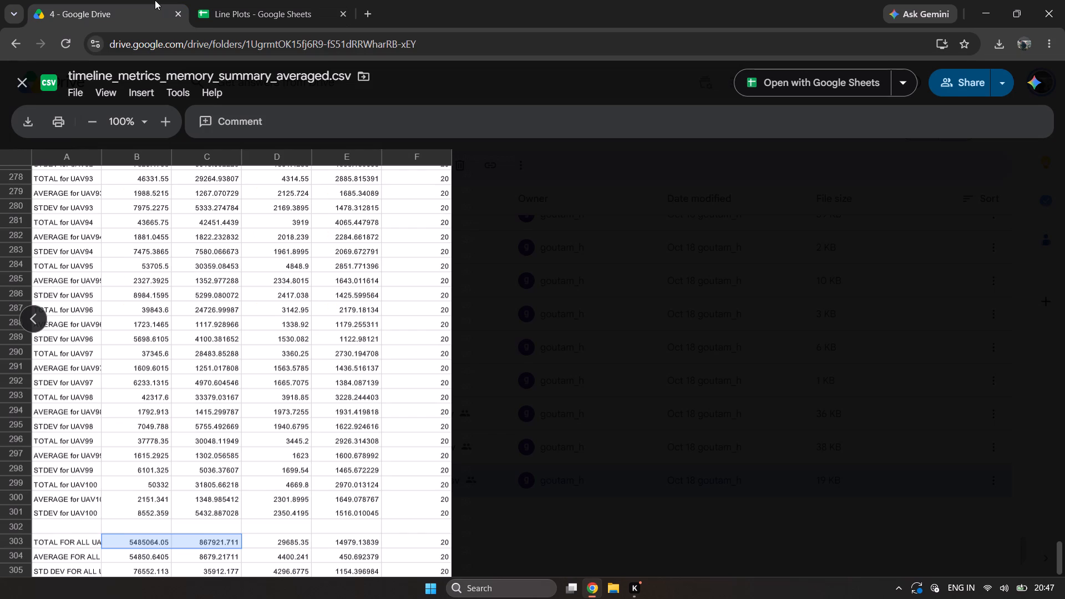
{"action": "left_click", "coordinate": [231, 2]}
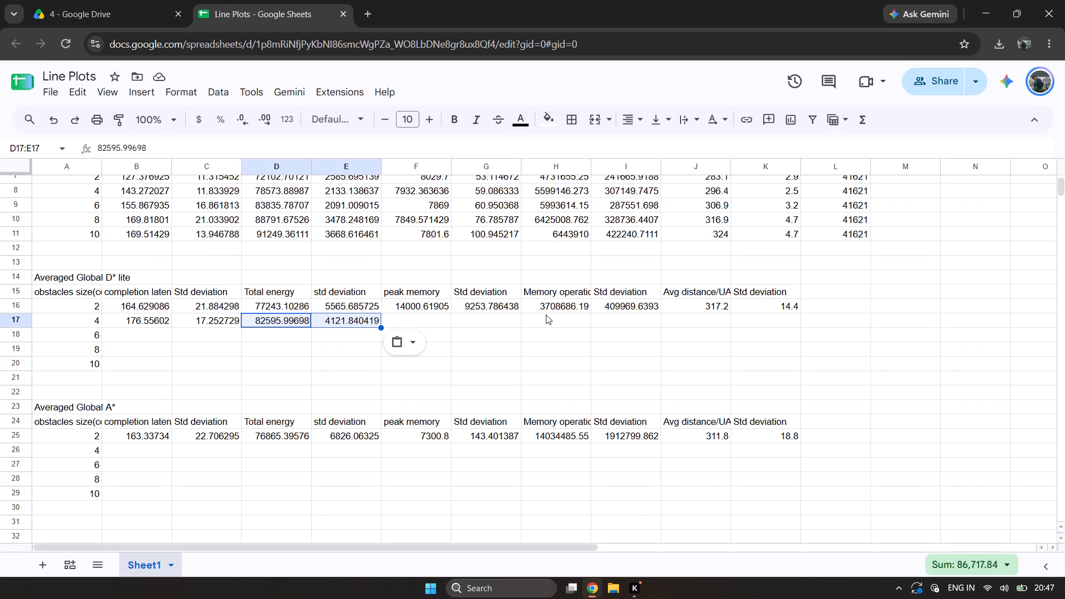
{"action": "left_click", "coordinate": [550, 316]}
{"action": "key", "text": "ctrl+v"}
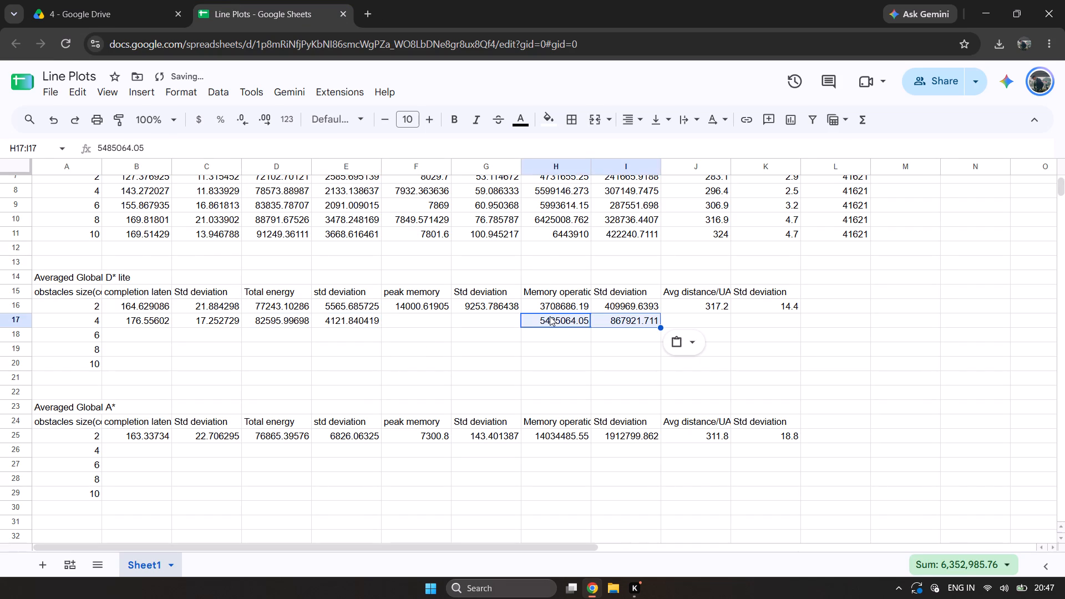
{"action": "left_click", "coordinate": [137, 0]}
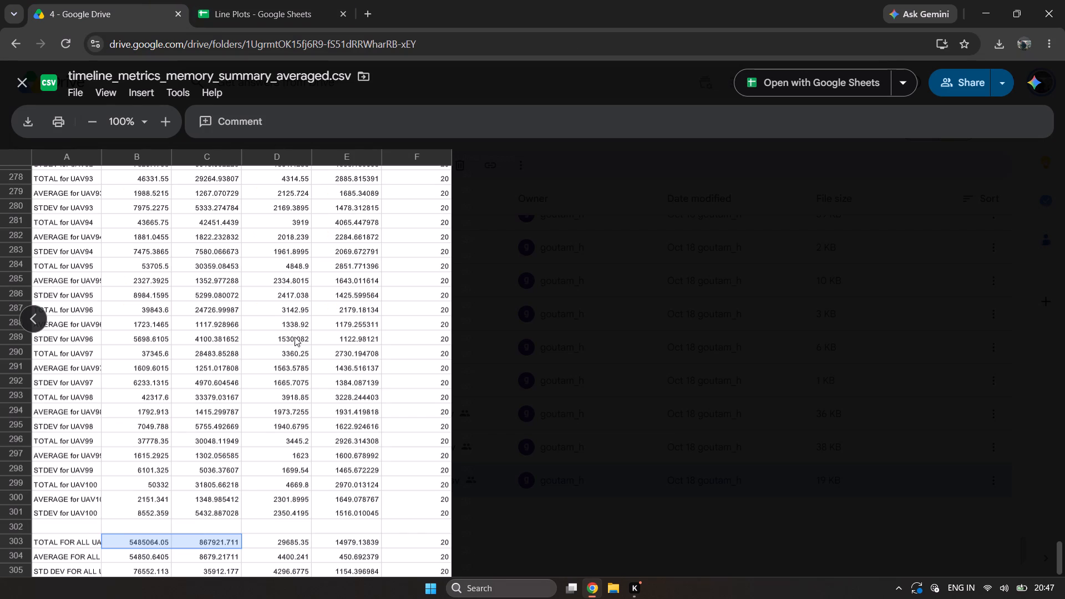
Copy the all-UAV peak memory values (D303:E303) from the memory file into F17:G17 of Line Plots, and close the memory file.
{"action": "left_click_drag", "start_coordinate": [300, 539], "coordinate": [345, 547]}
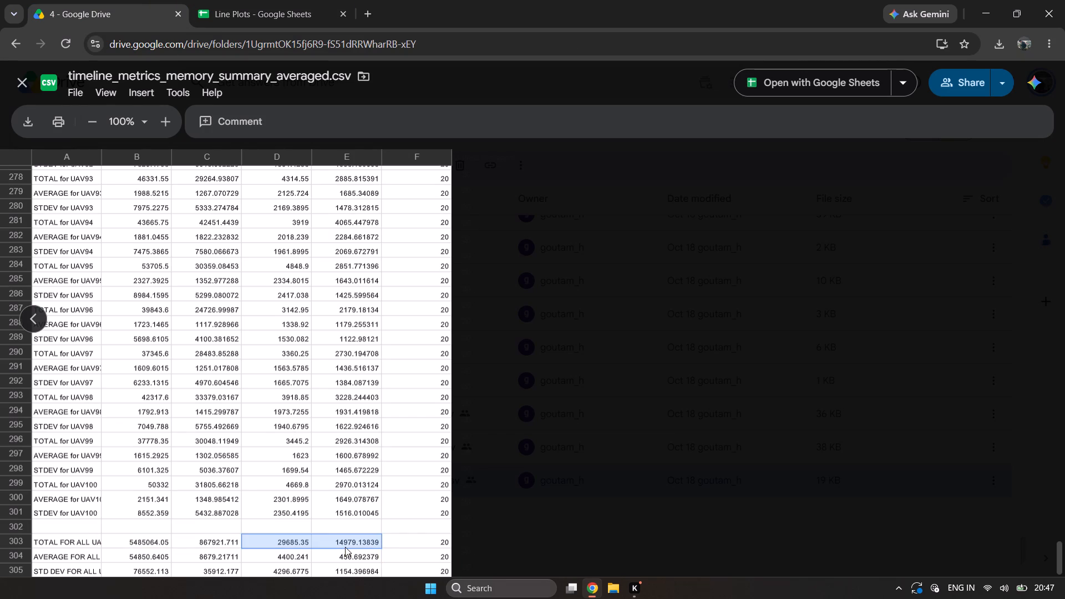
{"action": "key", "text": "ctrl+c"}
{"action": "left_click", "coordinate": [248, 6]}
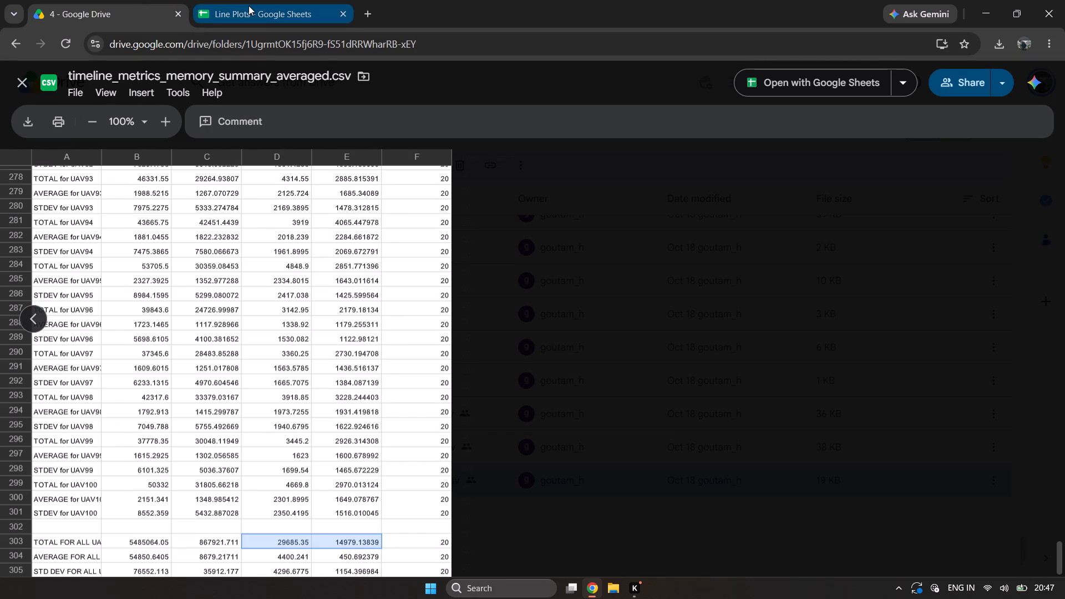
{"action": "left_click", "coordinate": [438, 322]}
{"action": "key", "text": "ctrl+v"}
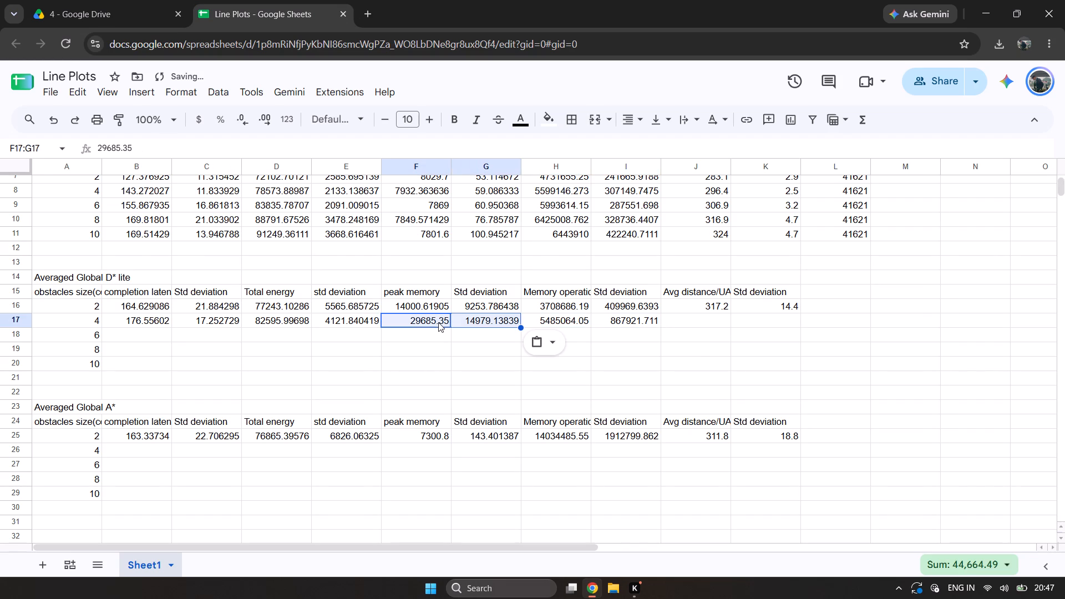
{"action": "left_click", "coordinate": [119, 0]}
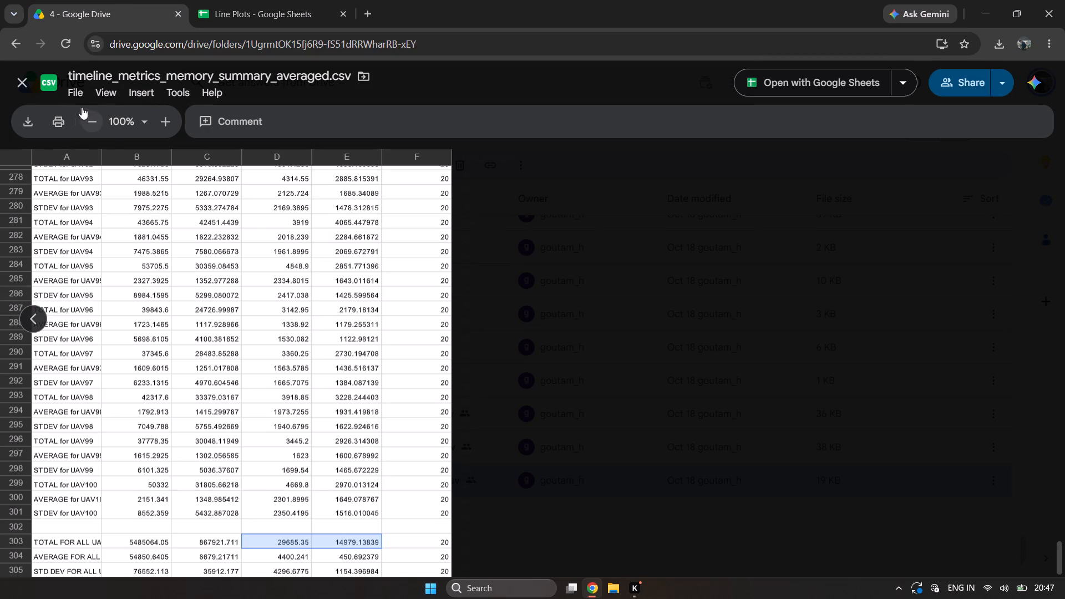
{"action": "left_click", "coordinate": [32, 84]}
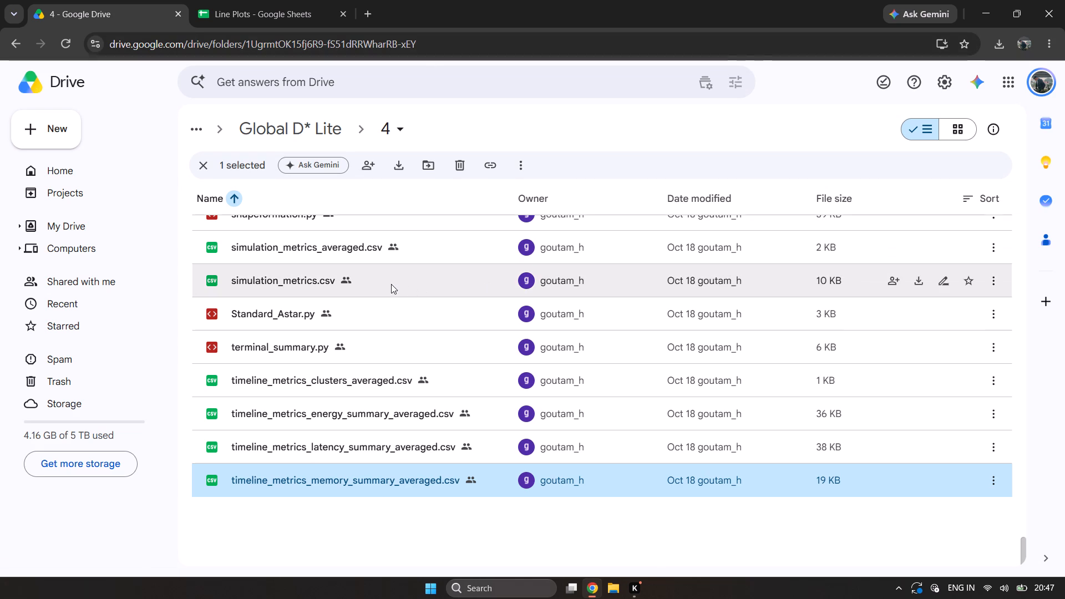
Copy Avg Distance/UAV and its deviation (AX2:AY2) from simulation_metrics_averaged.csv into J17:K17 of Line Plots, and close the metrics file.
{"action": "double_click", "coordinate": [353, 253]}
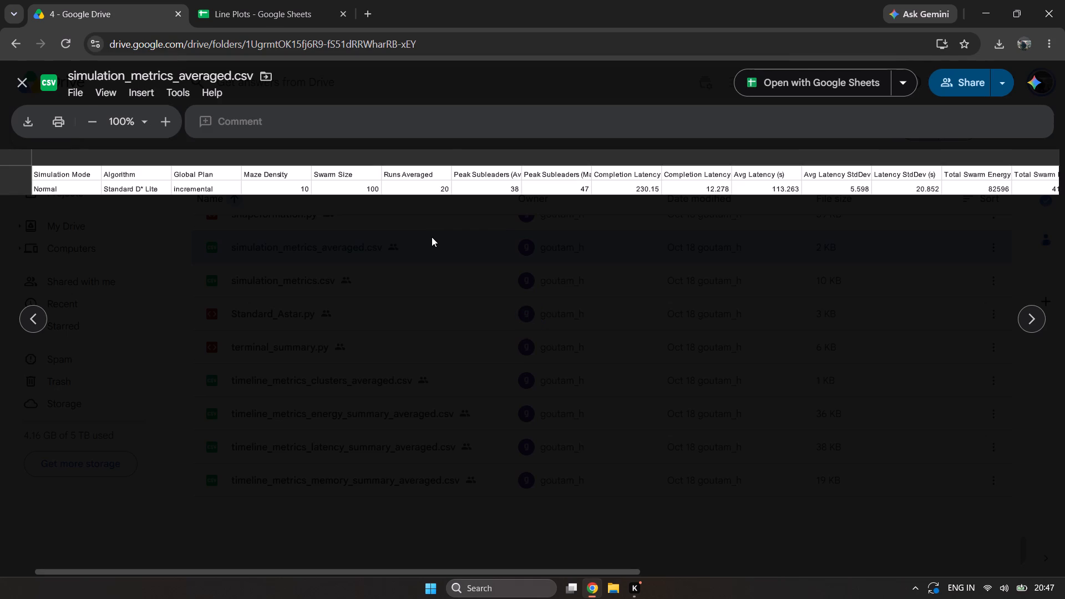
{"action": "scroll", "coordinate": [982, 163], "scroll_direction": "left", "scroll_amount": 8}
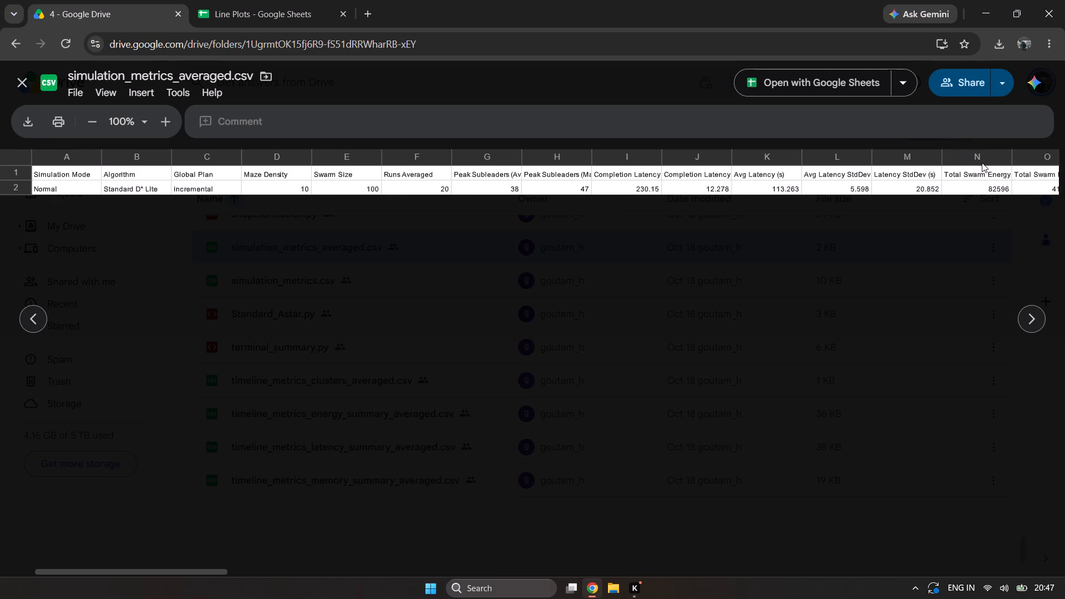
{"action": "scroll", "coordinate": [965, 192], "scroll_direction": "left", "scroll_amount": 10}
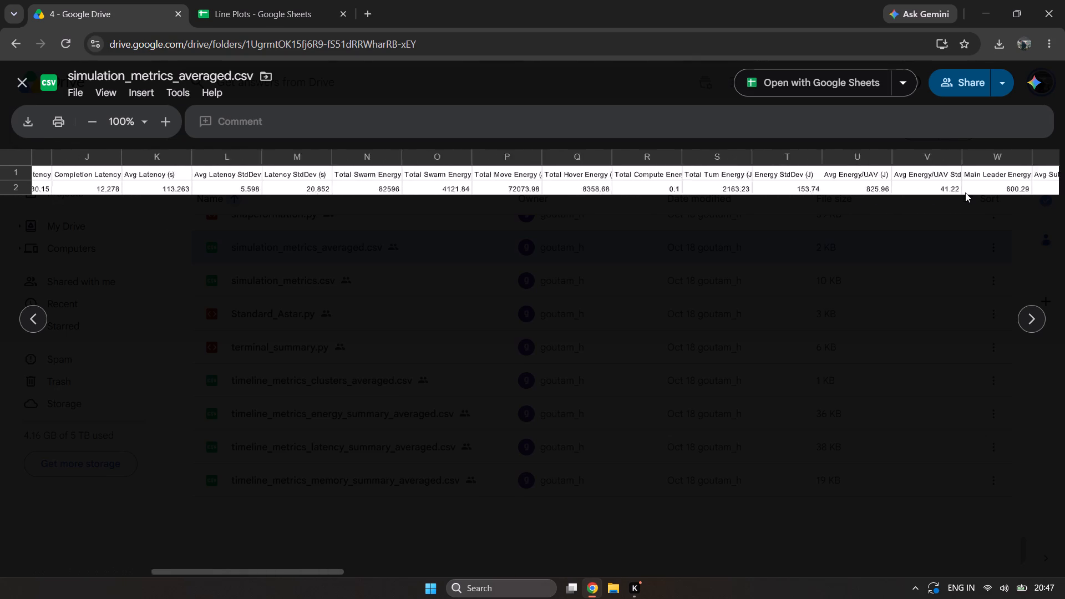
{"action": "scroll", "coordinate": [965, 192], "scroll_direction": "left", "scroll_amount": 10}
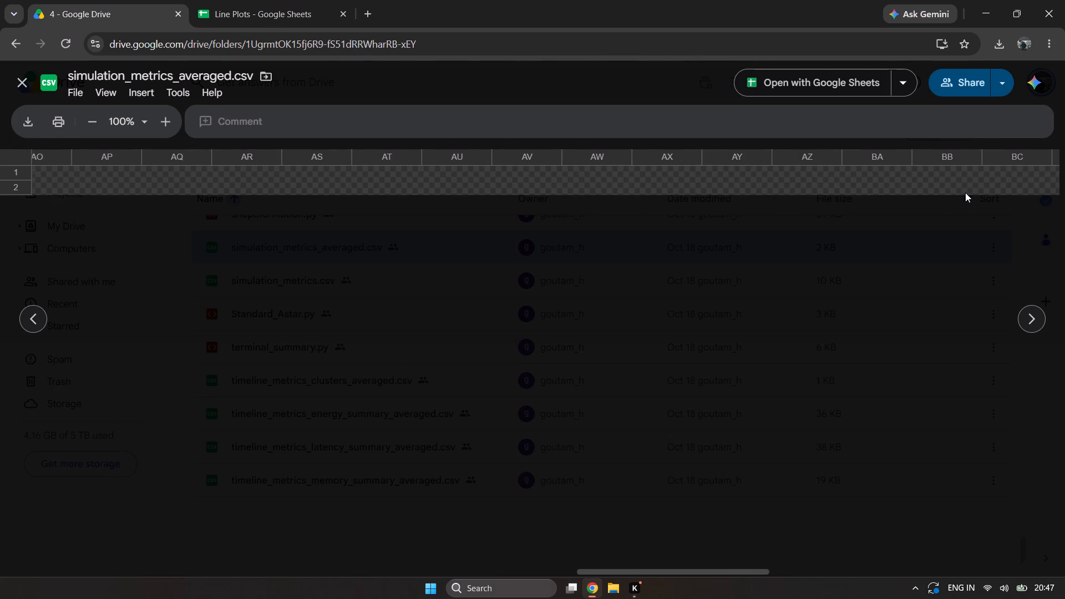
{"action": "scroll", "coordinate": [965, 192], "scroll_direction": "right", "scroll_amount": 1}
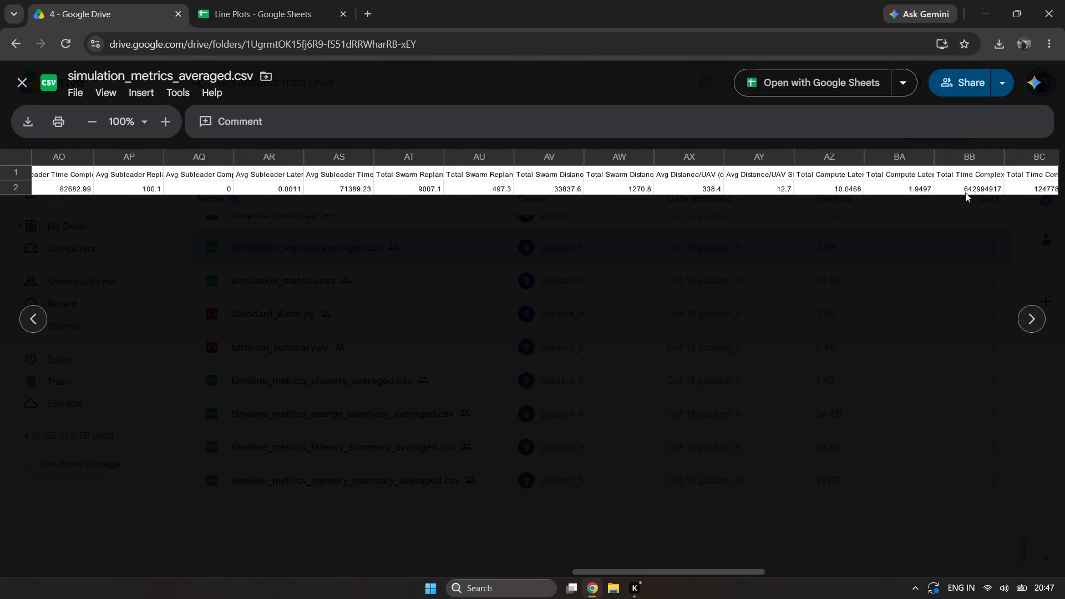
{"action": "scroll", "coordinate": [965, 192], "scroll_direction": "right", "scroll_amount": 1}
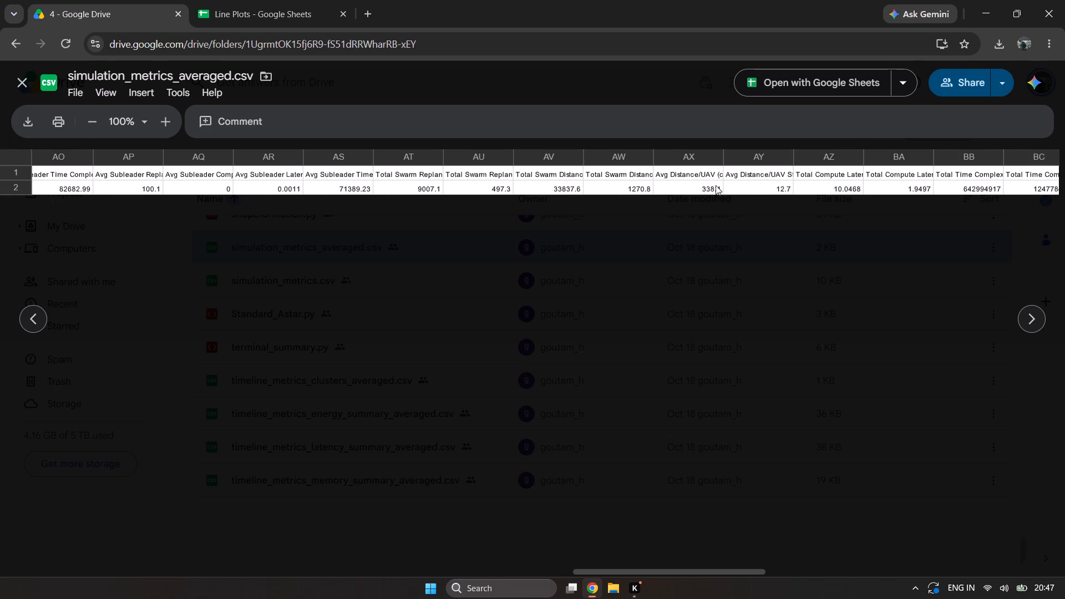
{"action": "left_click_drag", "start_coordinate": [717, 185], "coordinate": [736, 189]}
{"action": "key", "text": "ctrl+c"}
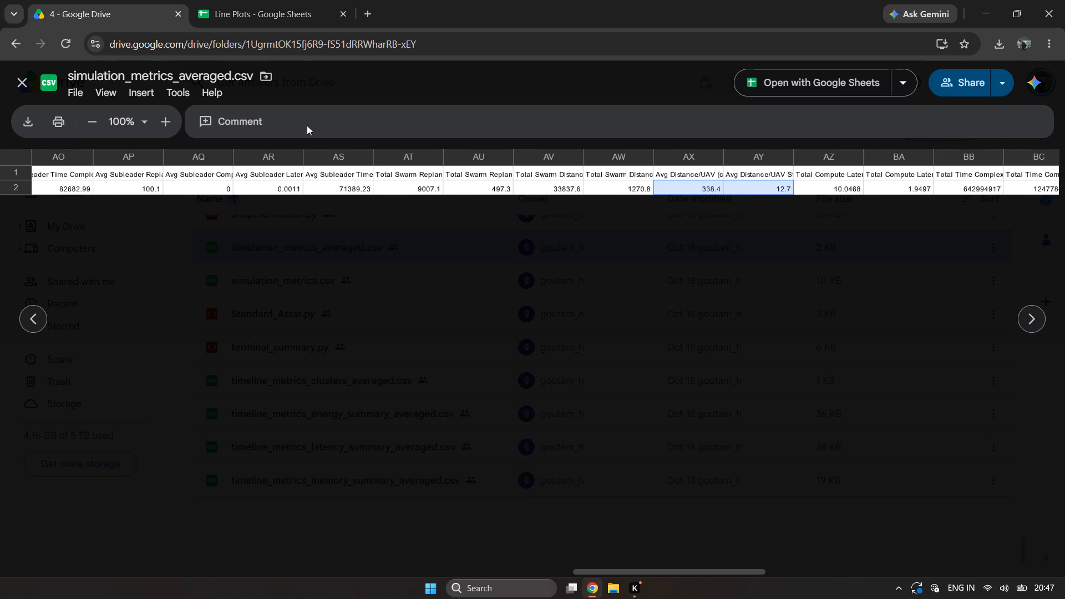
{"action": "left_click", "coordinate": [315, 0]}
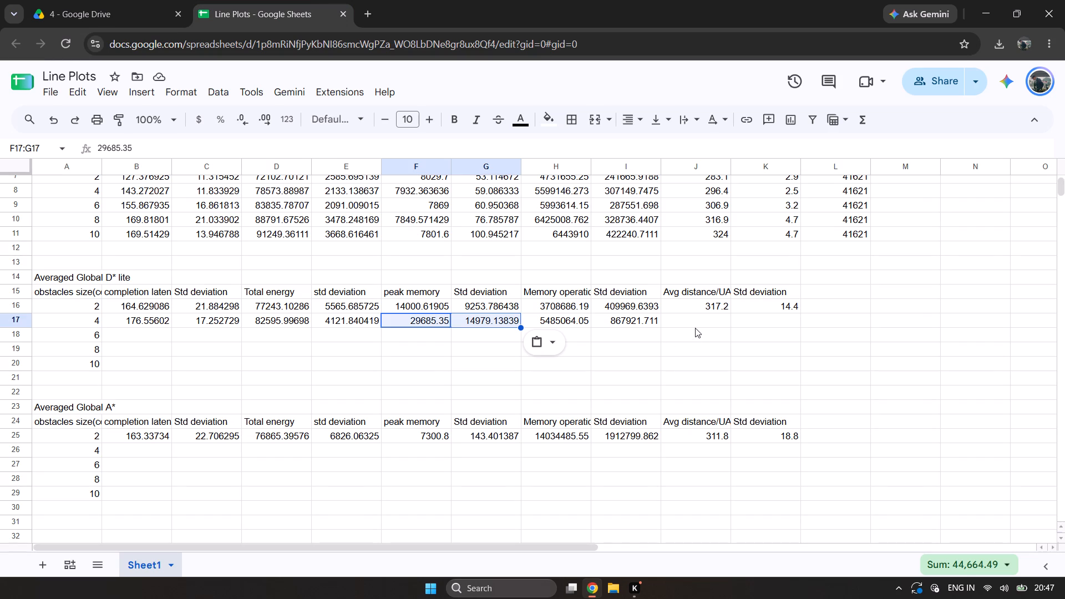
{"action": "left_click", "coordinate": [696, 327]}
{"action": "key", "text": "ctrl+v"}
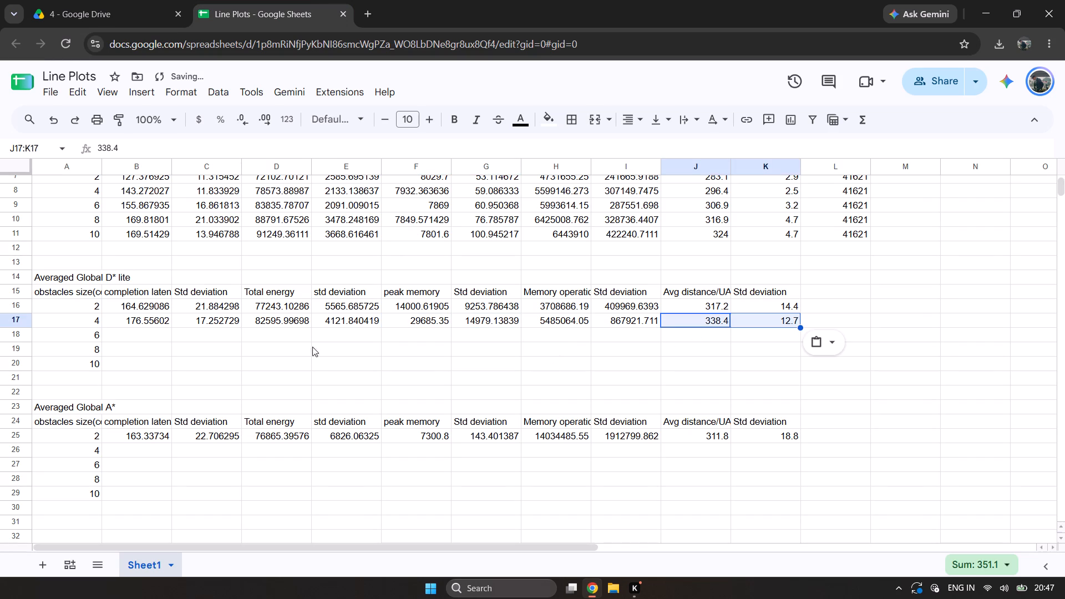
{"action": "left_click", "coordinate": [89, 0]}
{"action": "left_click", "coordinate": [31, 74]}
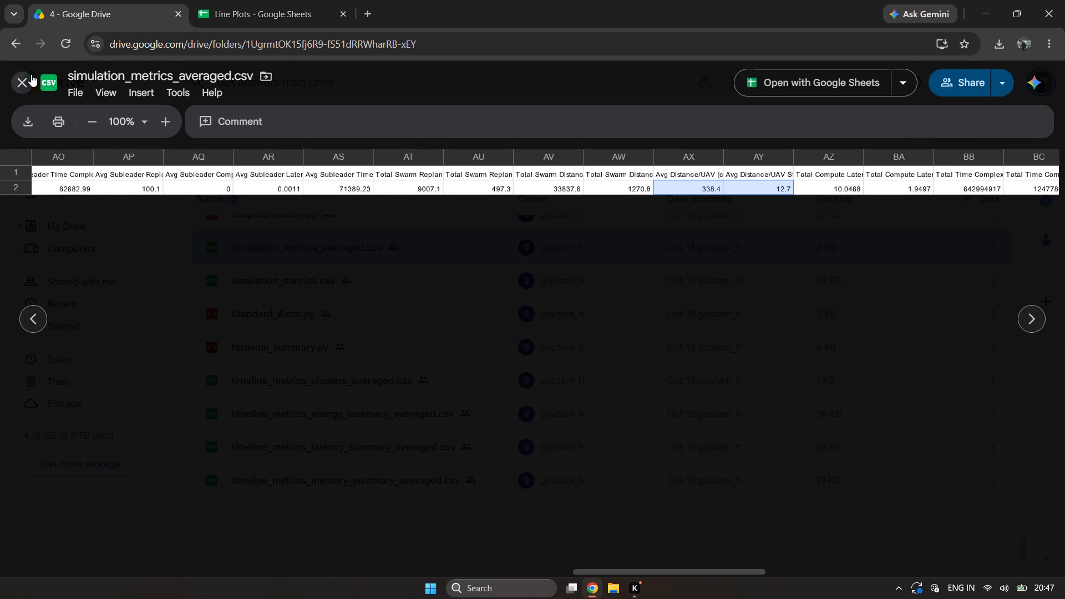
Open timeline_metrics_latency_summary_averaged.csv from folder 6 of Global D* Lite.
{"action": "left_click", "coordinate": [19, 35]}
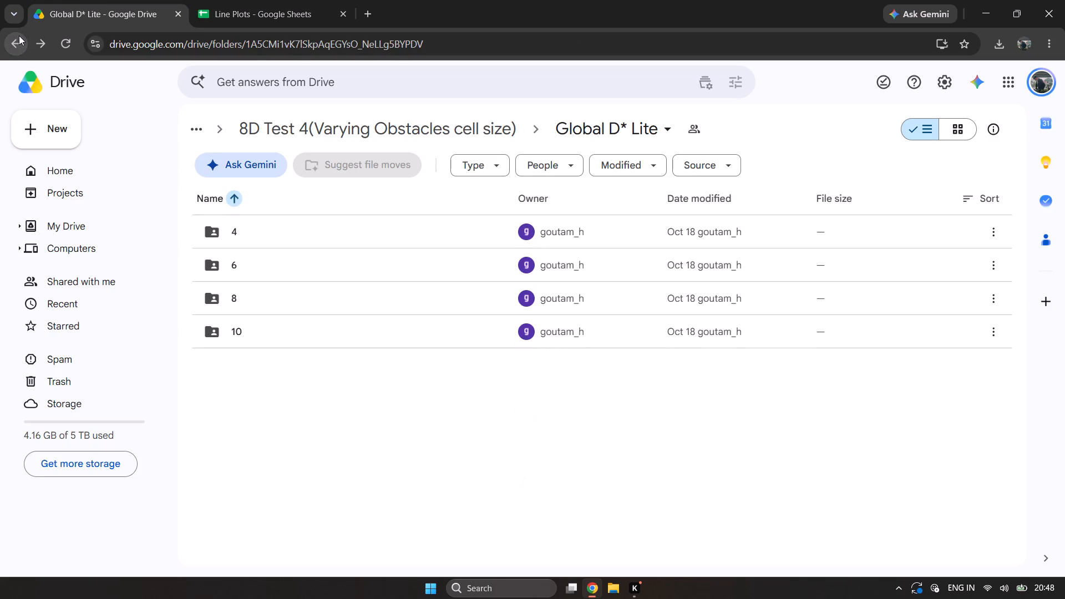
{"action": "double_click", "coordinate": [236, 259]}
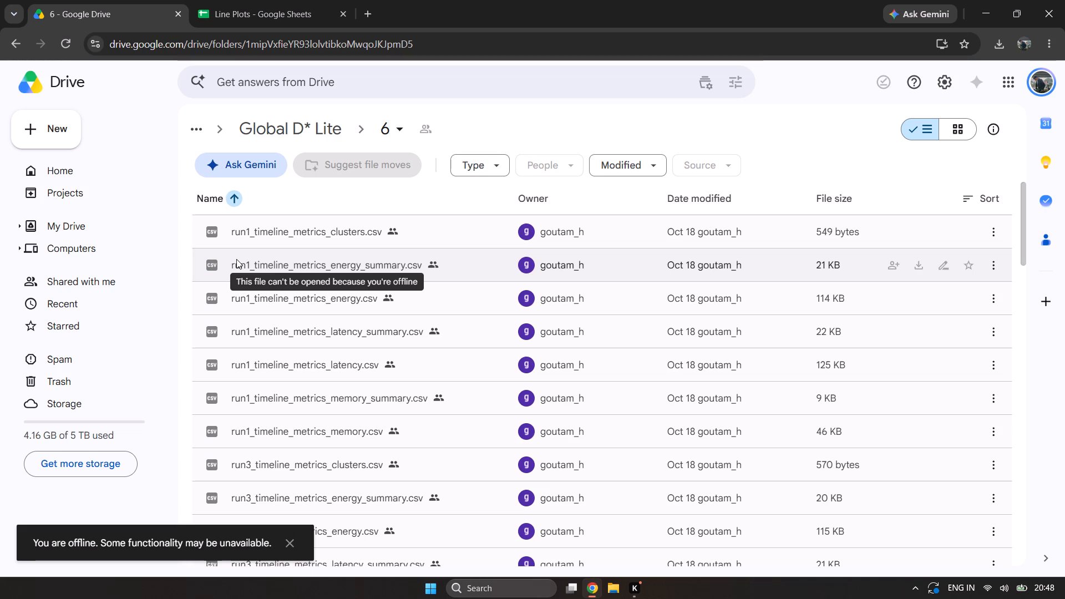
{"action": "scroll", "coordinate": [236, 259], "scroll_direction": "right", "scroll_amount": 1}
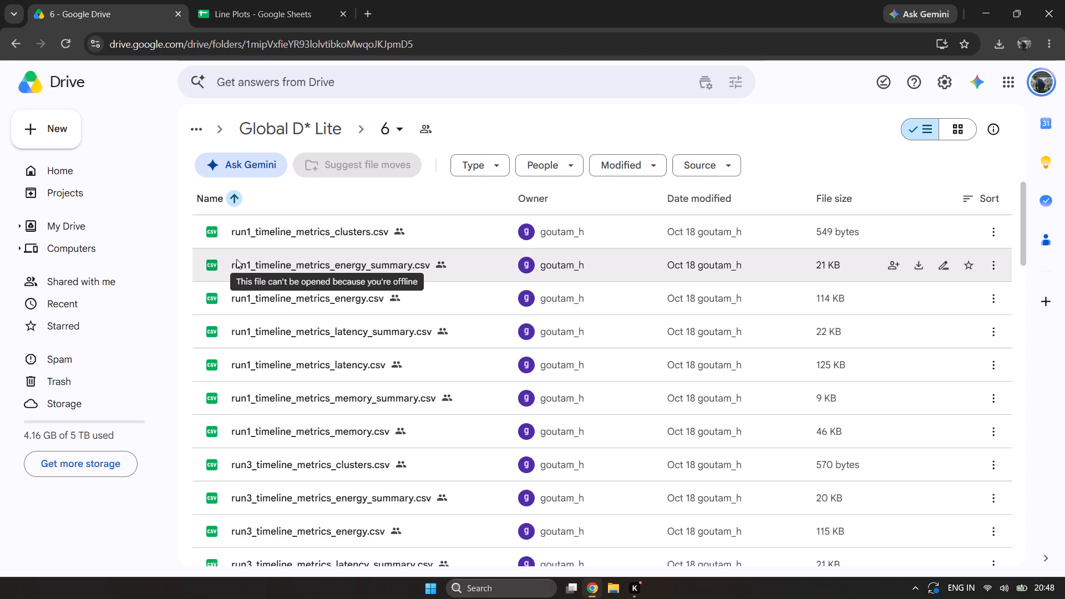
{"action": "scroll", "coordinate": [236, 259], "scroll_direction": "down", "scroll_amount": 15}
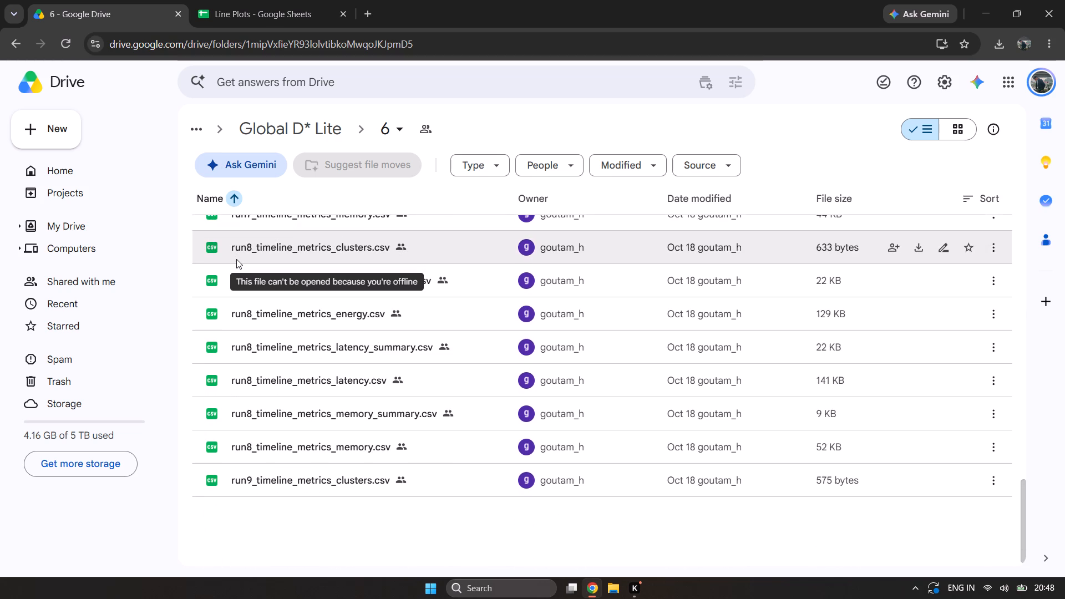
{"action": "scroll", "coordinate": [236, 259], "scroll_direction": "down", "scroll_amount": 6}
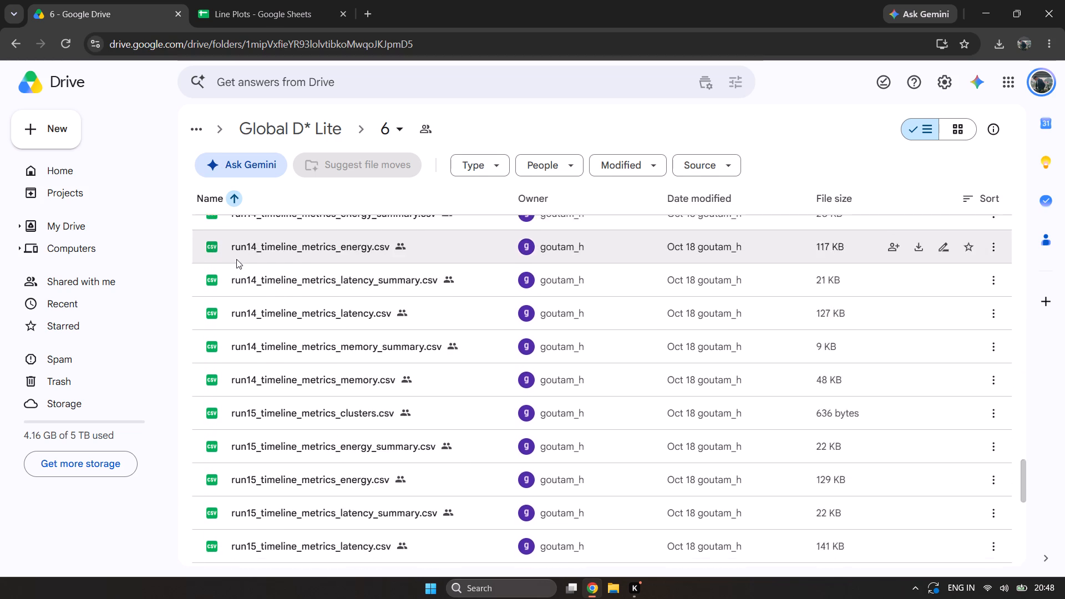
{"action": "scroll", "coordinate": [236, 259], "scroll_direction": "down", "scroll_amount": 14}
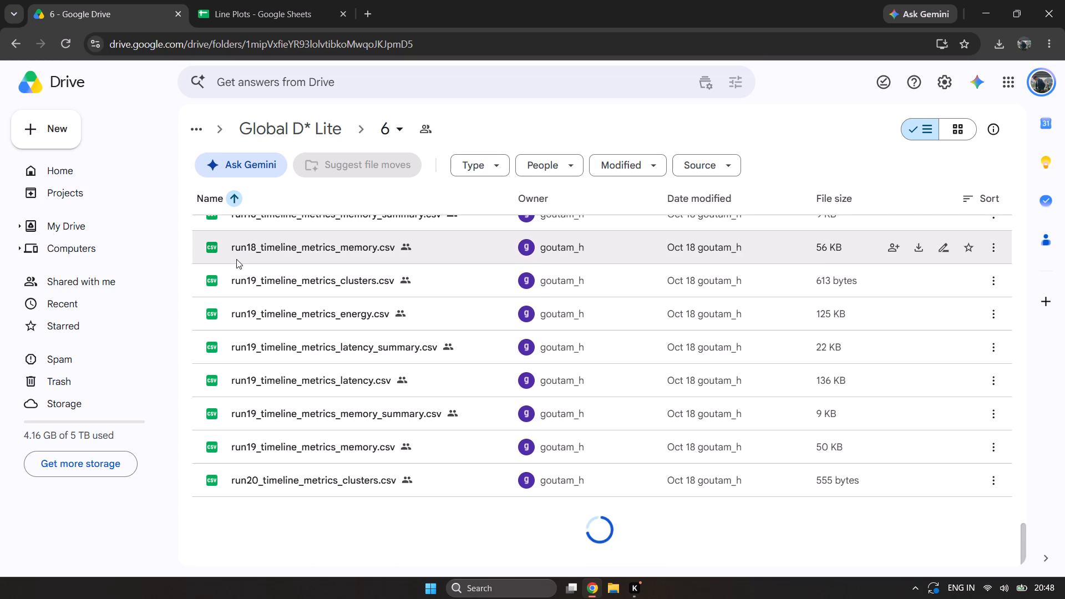
{"action": "scroll", "coordinate": [236, 259], "scroll_direction": "down", "scroll_amount": 18}
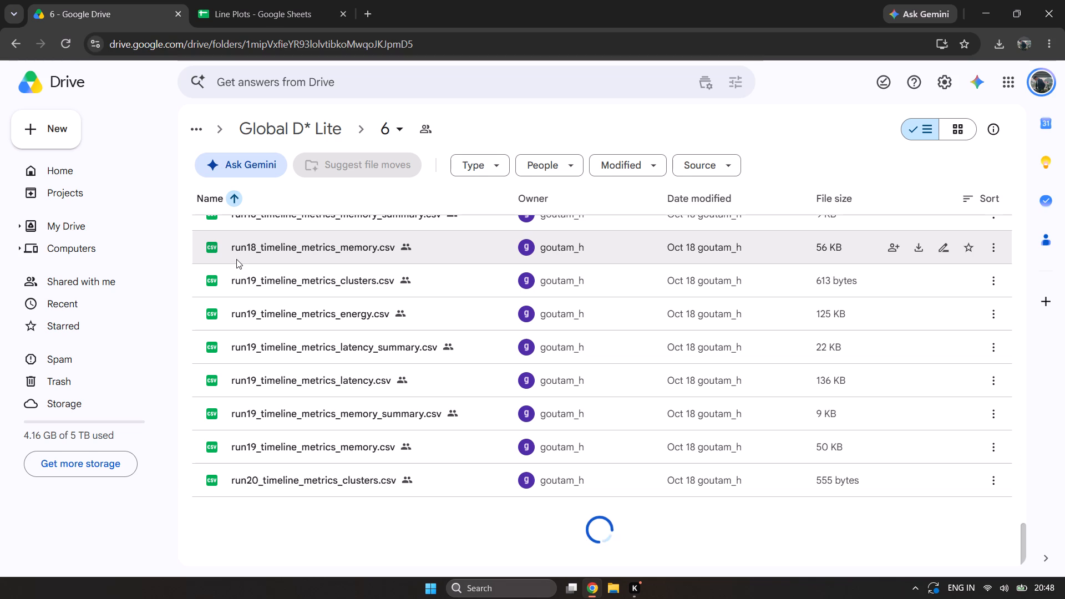
{"action": "scroll", "coordinate": [236, 259], "scroll_direction": "down", "scroll_amount": 15}
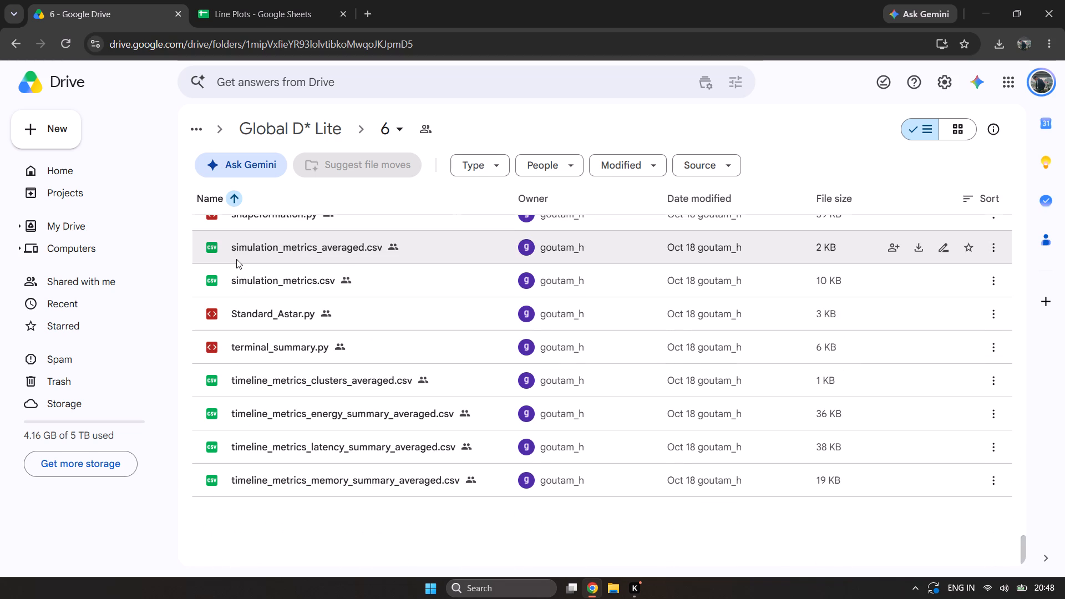
{"action": "double_click", "coordinate": [367, 446]}
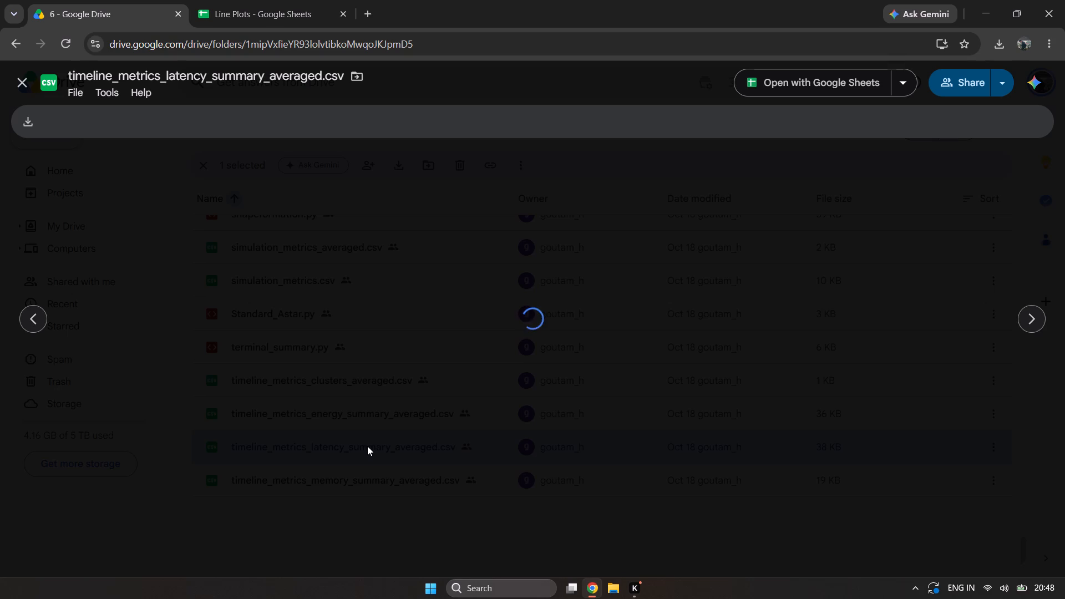
Copy the Max Individual Latency values (B306:C306) into B18:C18 of the Averaged Global D* lite table, and return to the latency file.
{"action": "scroll", "coordinate": [367, 446], "scroll_direction": "down", "scroll_amount": 20}
{"action": "scroll", "coordinate": [367, 446], "scroll_direction": "down", "scroll_amount": 6}
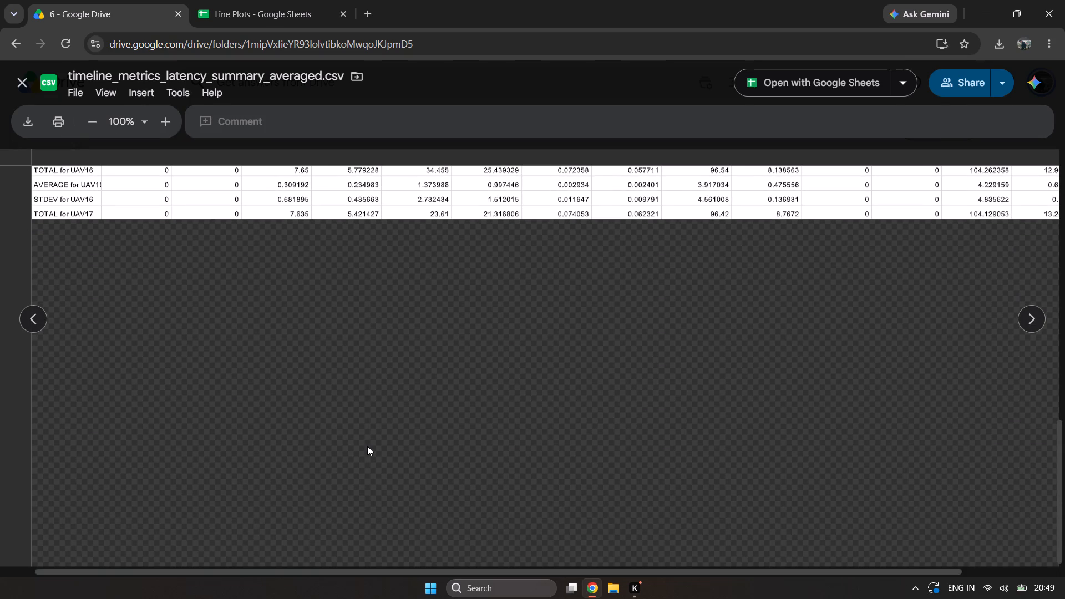
{"action": "scroll", "coordinate": [367, 446], "scroll_direction": "down", "scroll_amount": 14}
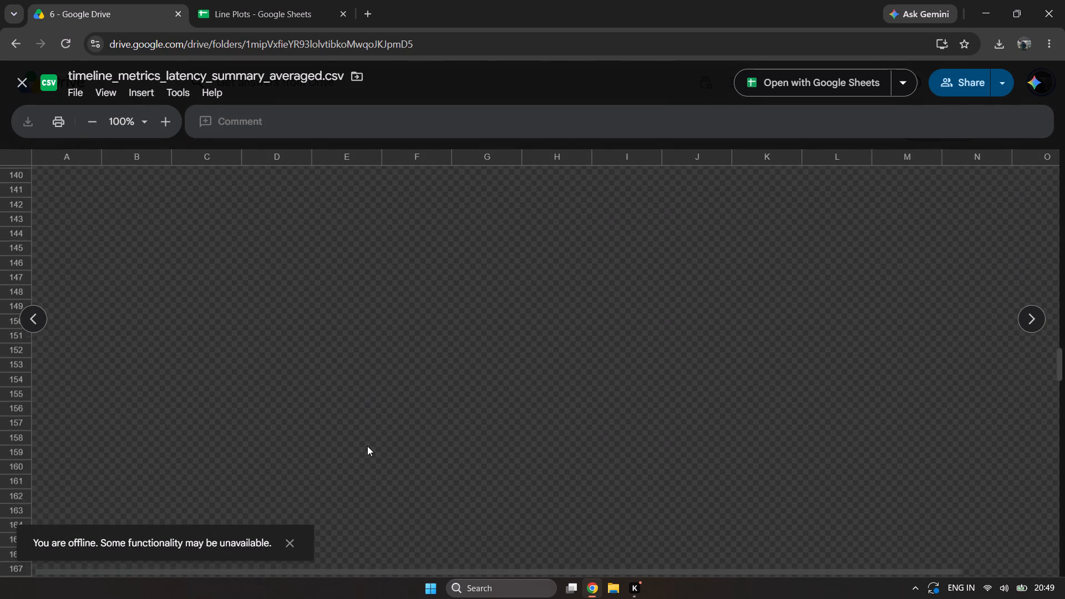
{"action": "scroll", "coordinate": [367, 446], "scroll_direction": "down", "scroll_amount": 8}
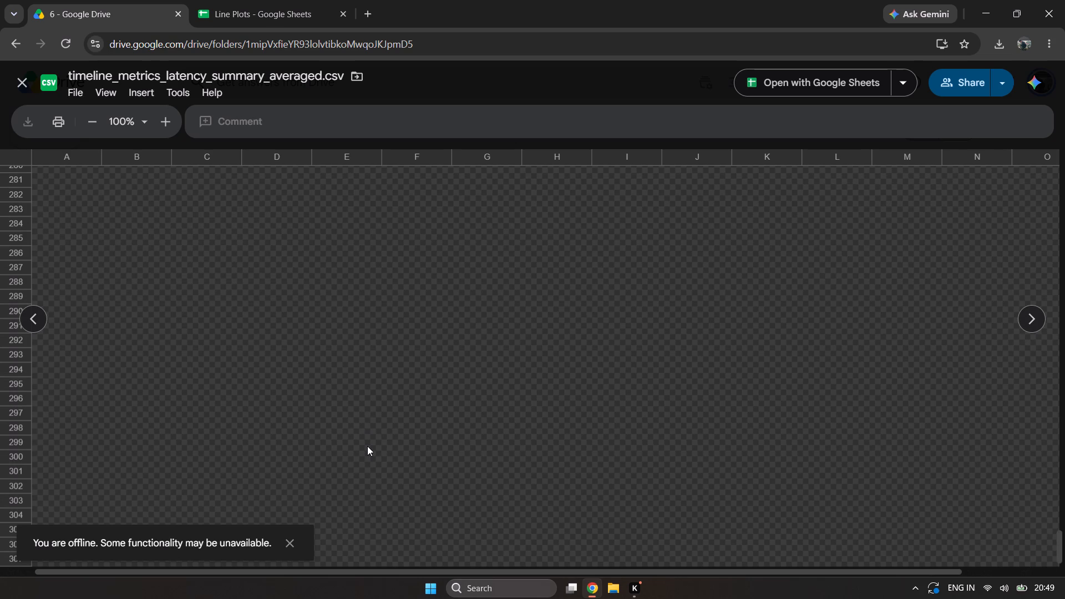
{"action": "scroll", "coordinate": [367, 446], "scroll_direction": "down", "scroll_amount": 13}
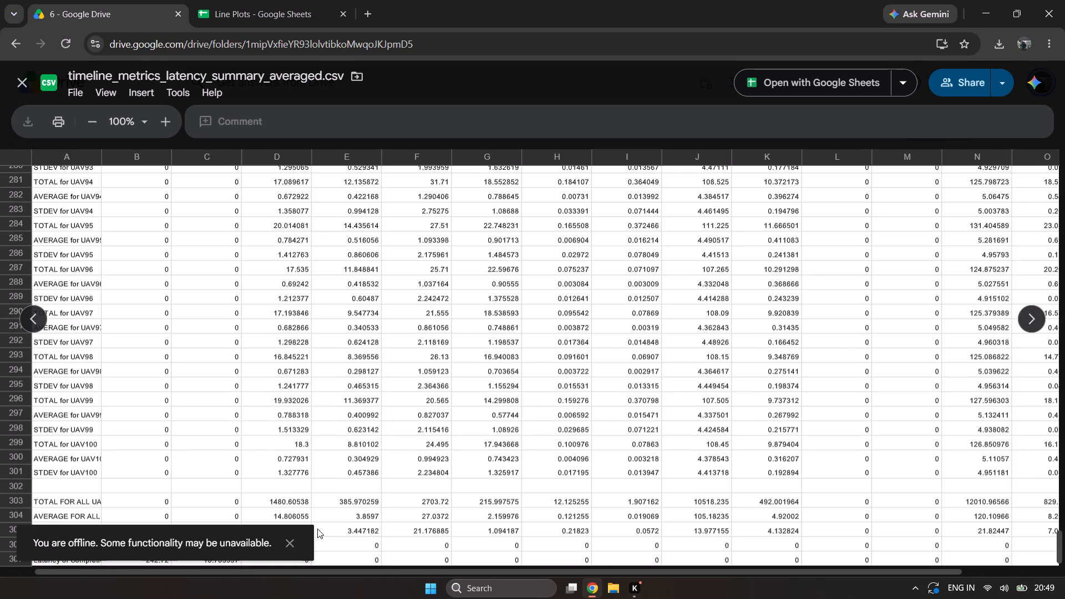
{"action": "left_click", "coordinate": [295, 539]}
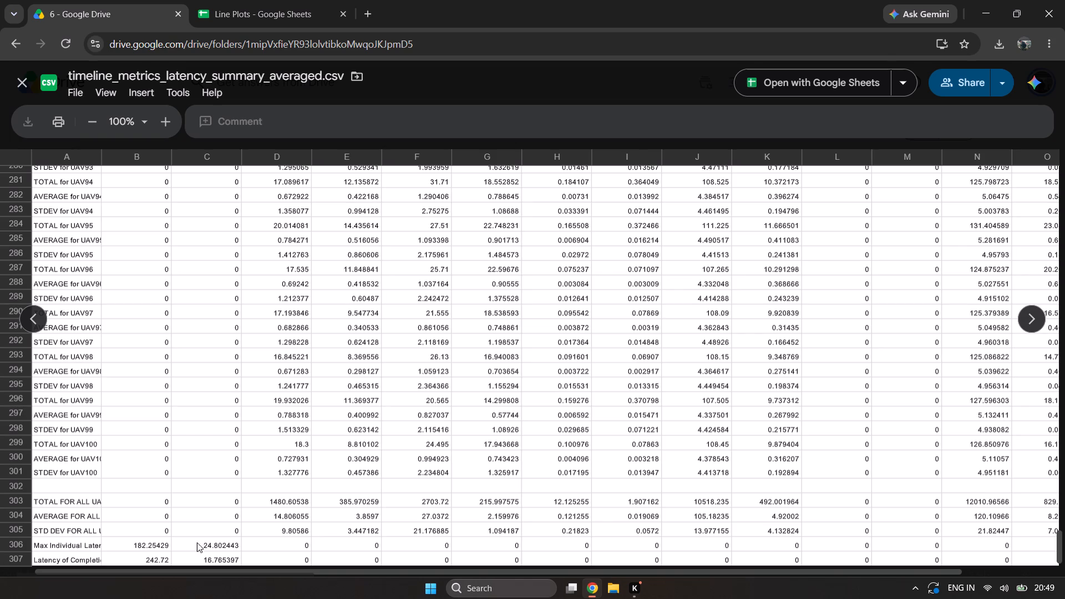
{"action": "left_click_drag", "start_coordinate": [151, 546], "coordinate": [202, 551]}
{"action": "key", "text": "ctrl+c"}
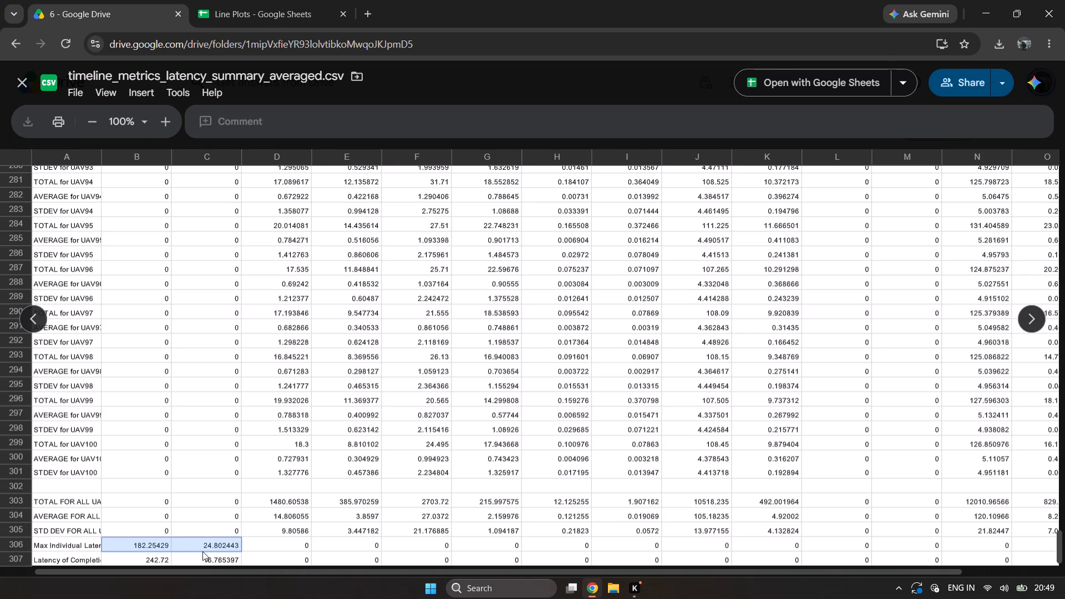
{"action": "left_click", "coordinate": [222, 4]}
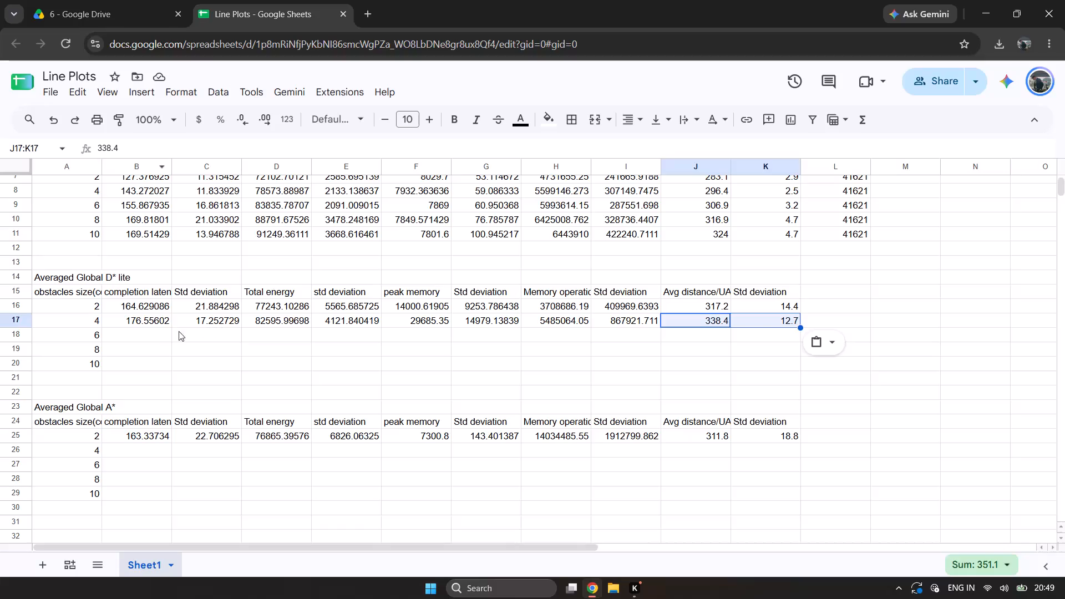
{"action": "left_click", "coordinate": [155, 336]}
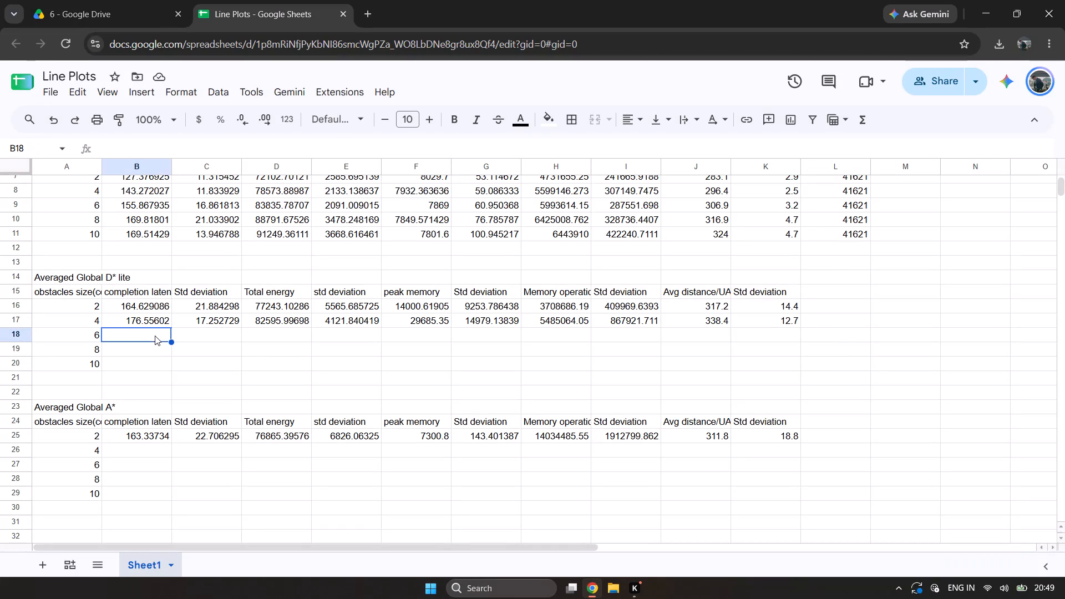
{"action": "key", "text": "ctrl+v"}
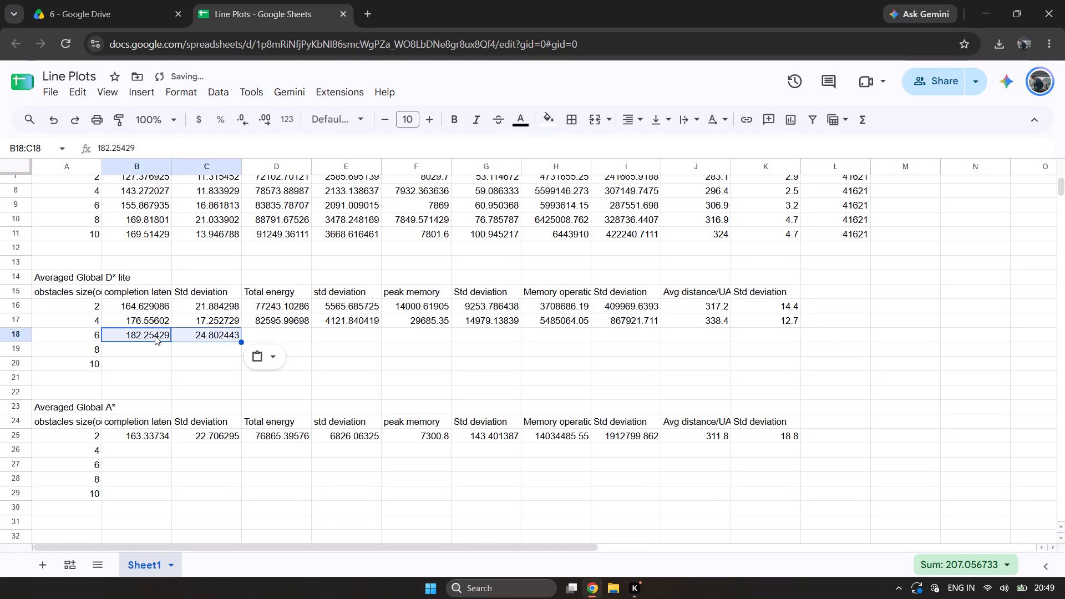
{"action": "left_click", "coordinate": [150, 1]}
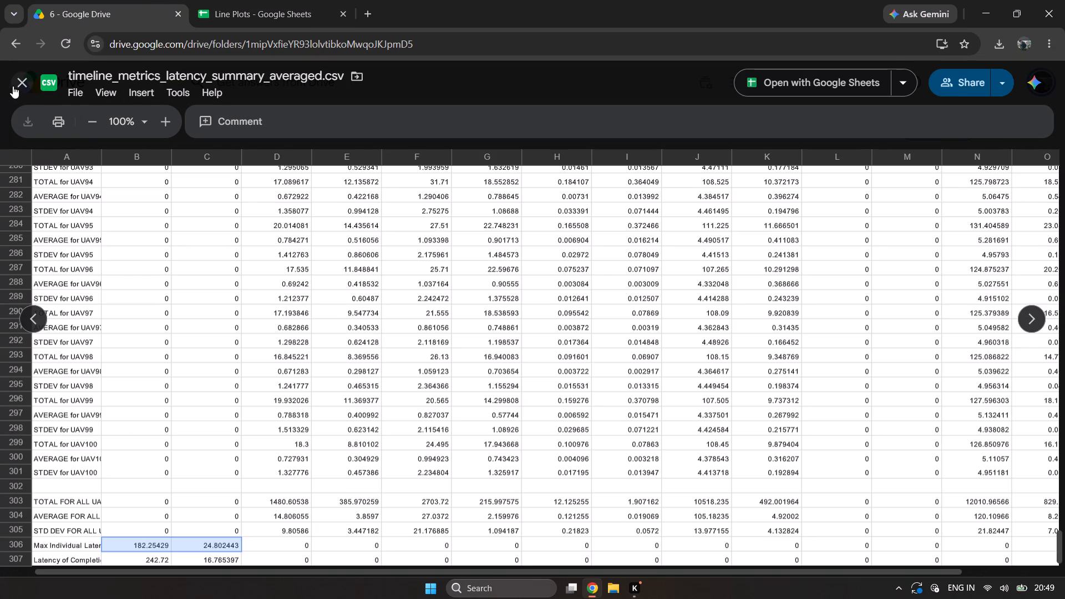
Close the latency file, reload folder 6 of Global D* Lite, and reopen timeline_metrics_latency_summary_averaged.csv.
{"action": "left_click", "coordinate": [14, 85]}
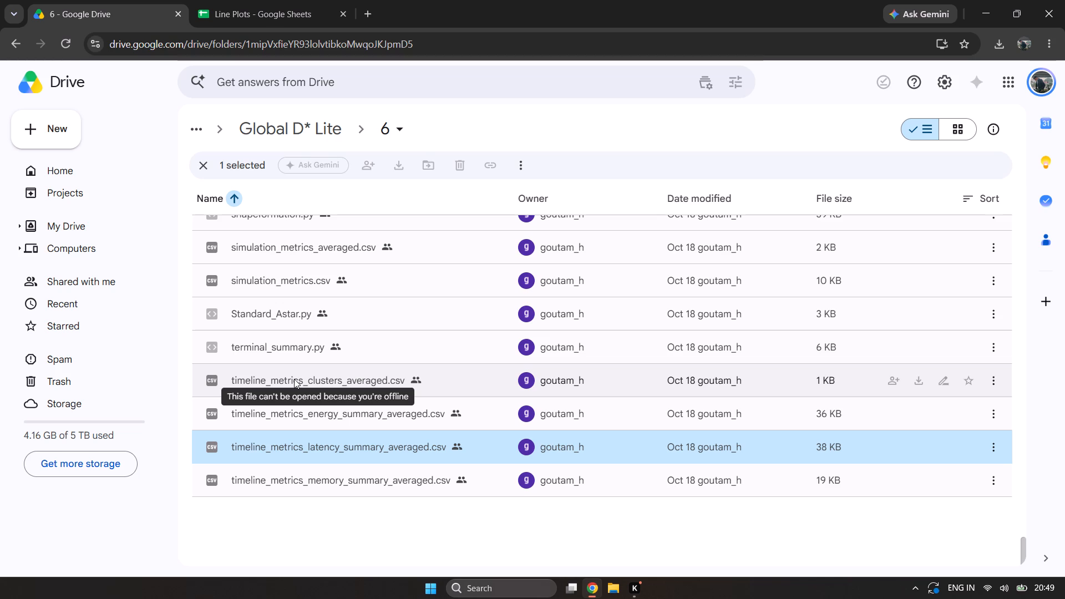
{"action": "left_click", "coordinate": [76, 41]}
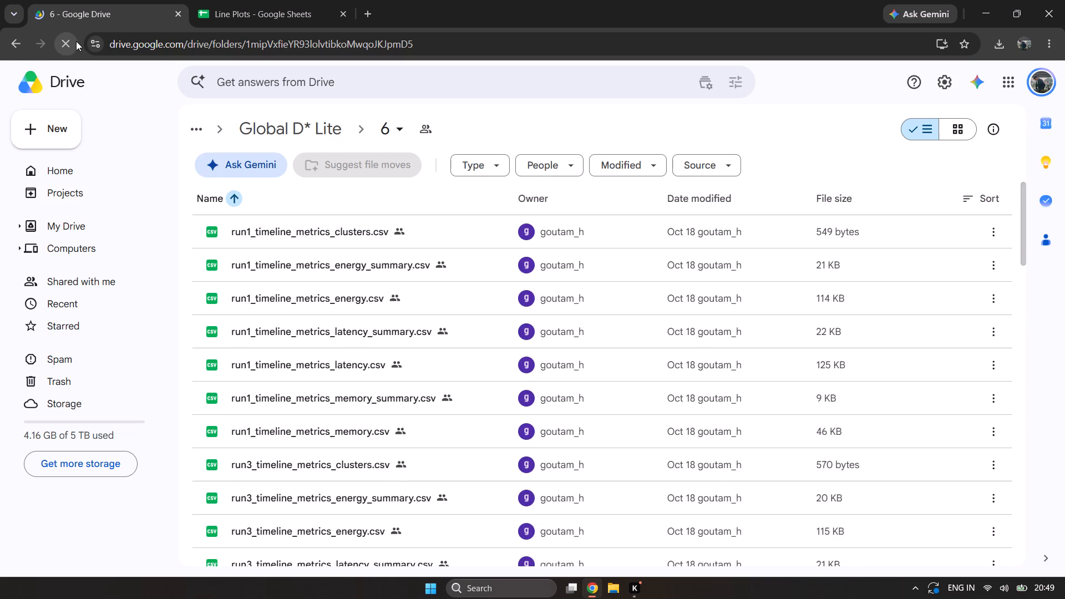
{"action": "scroll", "coordinate": [316, 267], "scroll_direction": "down", "scroll_amount": 9}
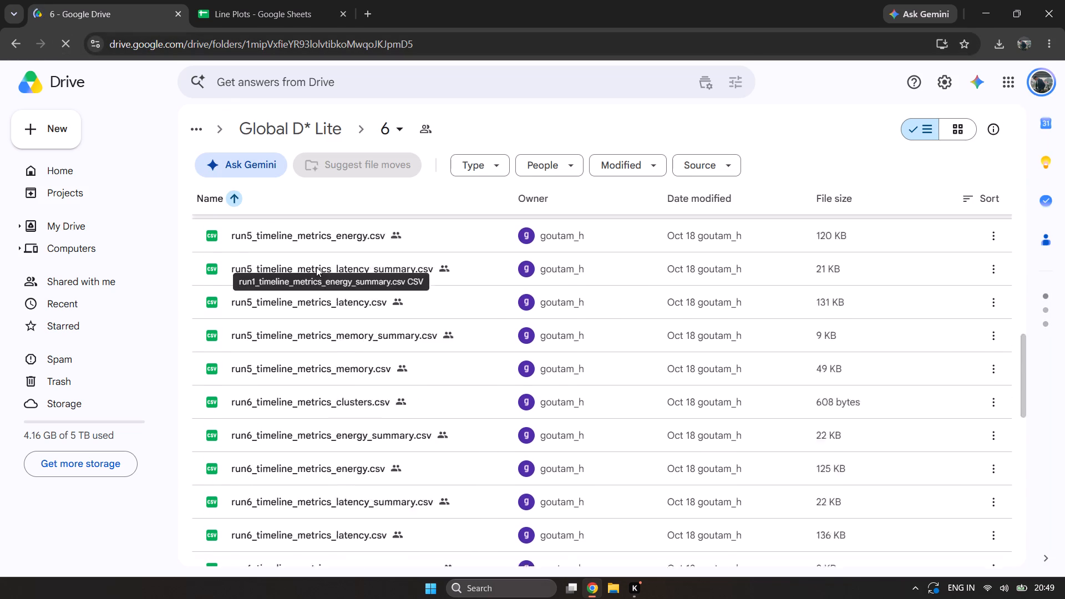
{"action": "scroll", "coordinate": [316, 267], "scroll_direction": "down", "scroll_amount": 16}
{"action": "scroll", "coordinate": [316, 267], "scroll_direction": "down", "scroll_amount": 5}
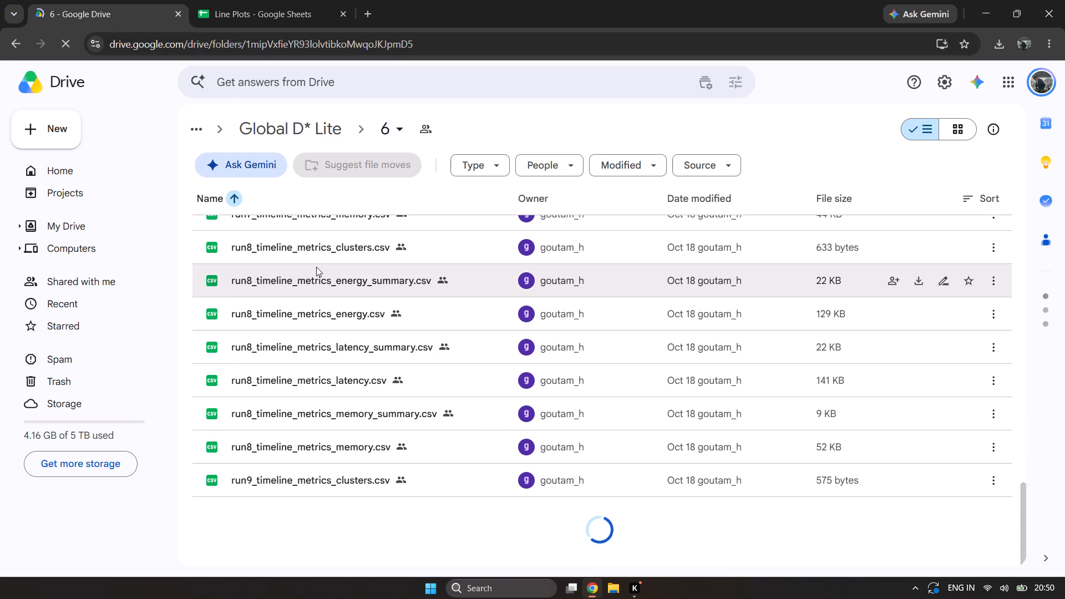
{"action": "scroll", "coordinate": [316, 267], "scroll_direction": "down", "scroll_amount": 6}
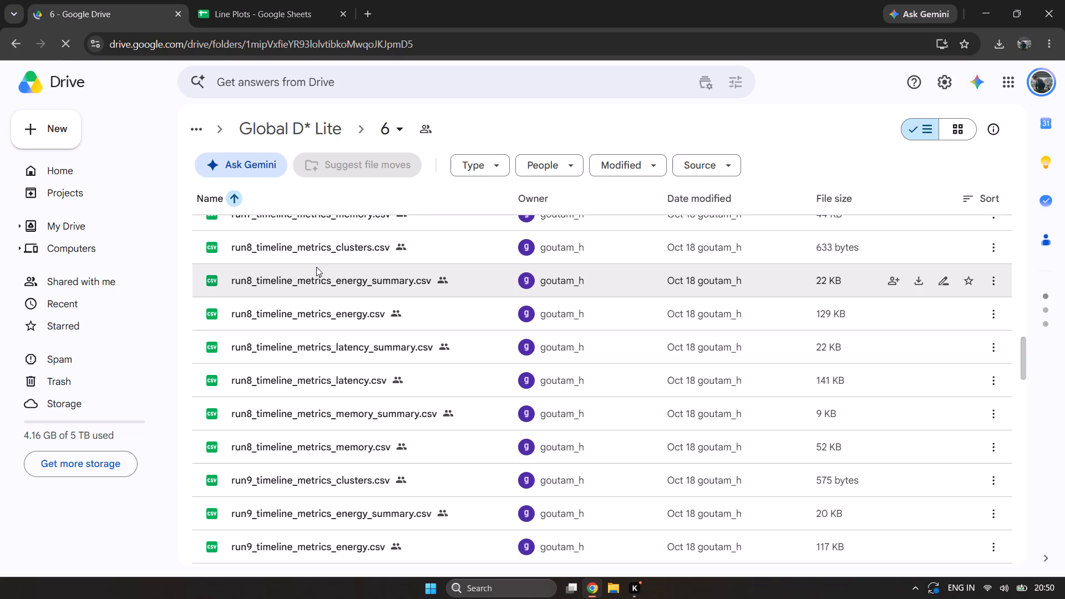
{"action": "scroll", "coordinate": [316, 267], "scroll_direction": "down", "scroll_amount": 10}
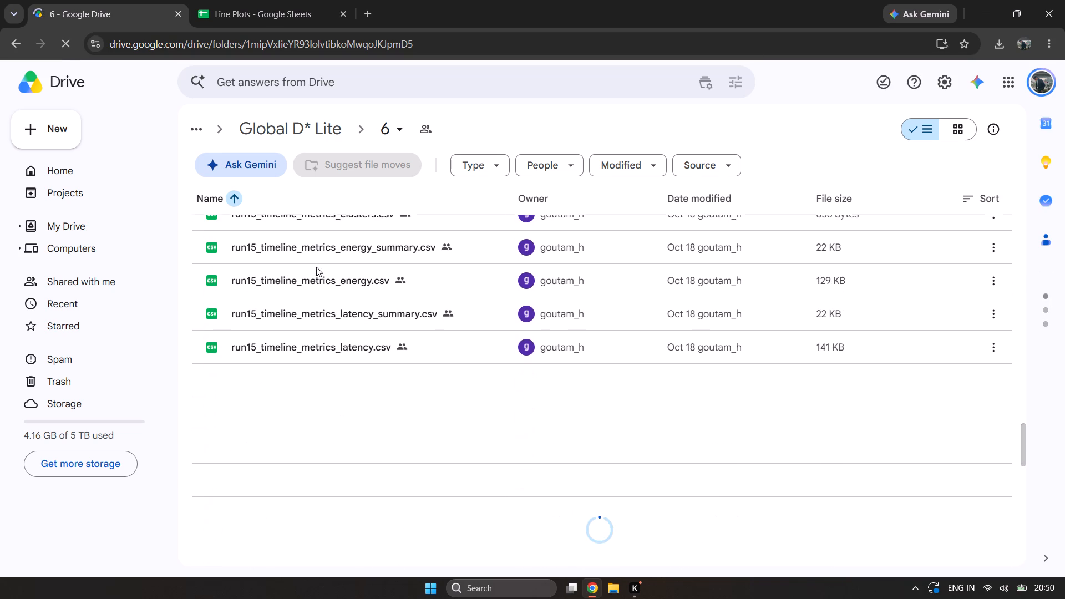
{"action": "scroll", "coordinate": [316, 267], "scroll_direction": "down", "scroll_amount": 3}
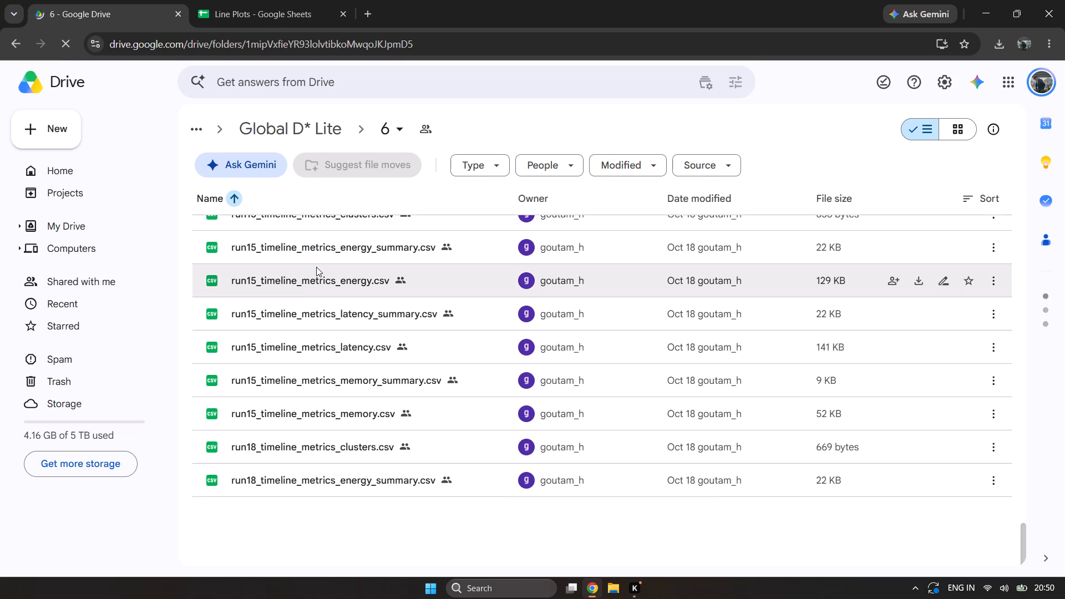
{"action": "scroll", "coordinate": [316, 267], "scroll_direction": "down", "scroll_amount": 6}
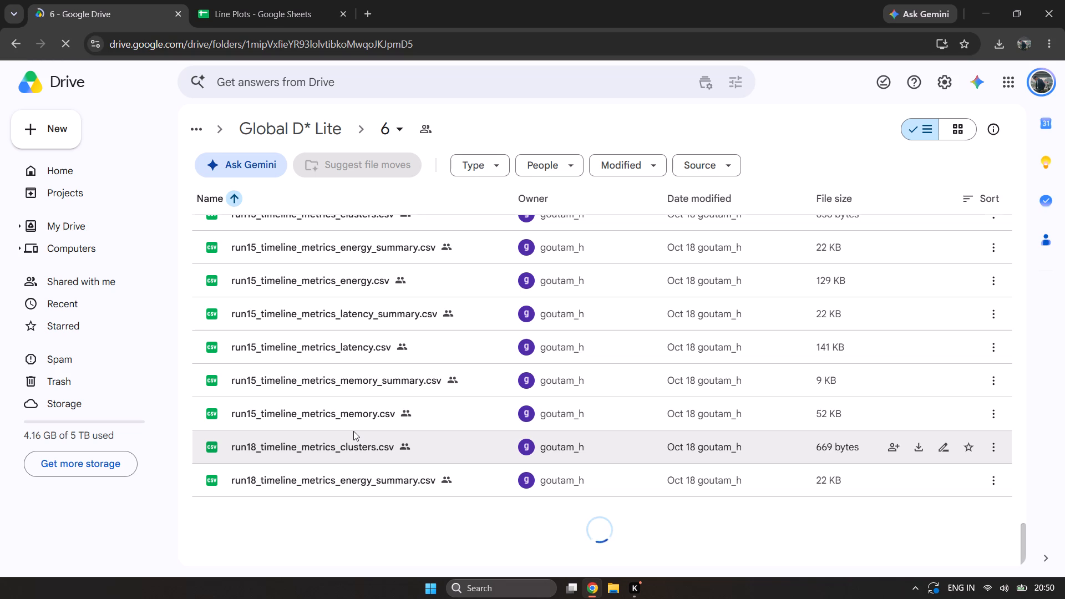
{"action": "scroll", "coordinate": [353, 431], "scroll_direction": "down", "scroll_amount": 10}
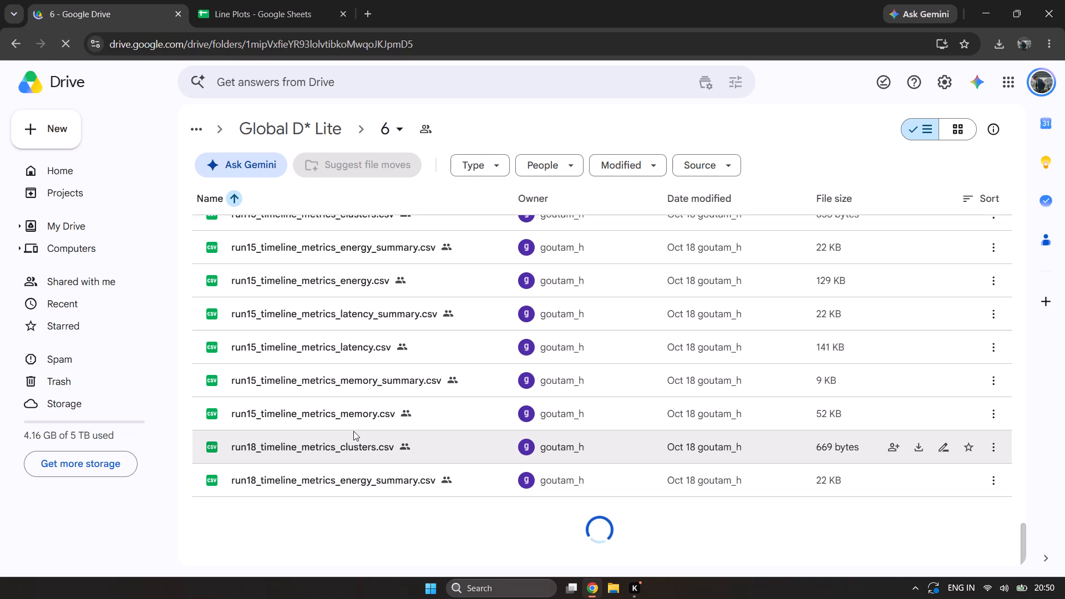
{"action": "scroll", "coordinate": [353, 431], "scroll_direction": "down", "scroll_amount": 2}
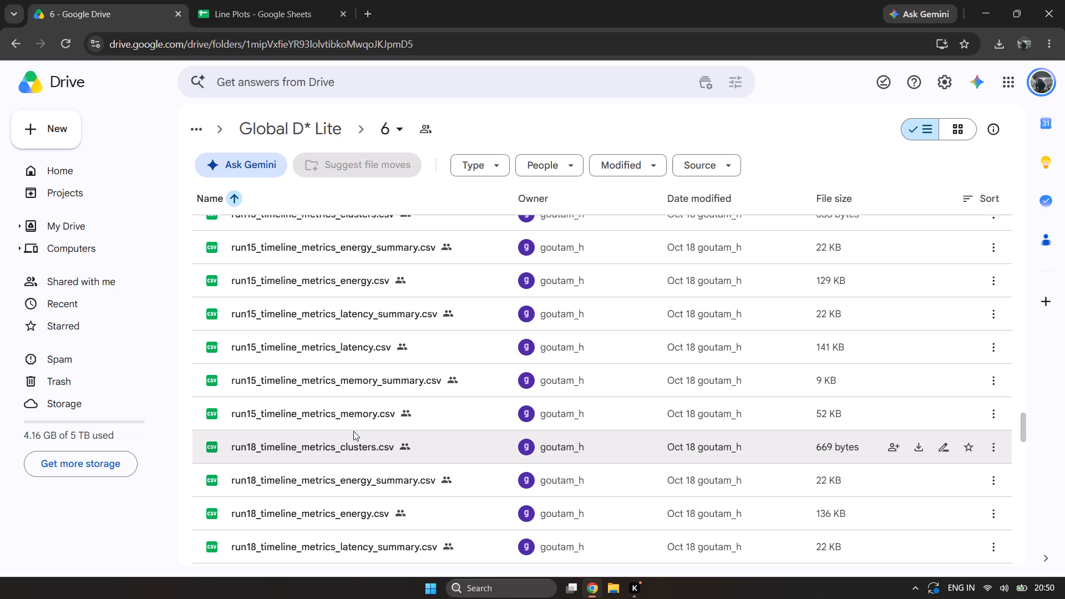
{"action": "scroll", "coordinate": [353, 431], "scroll_direction": "down", "scroll_amount": 6}
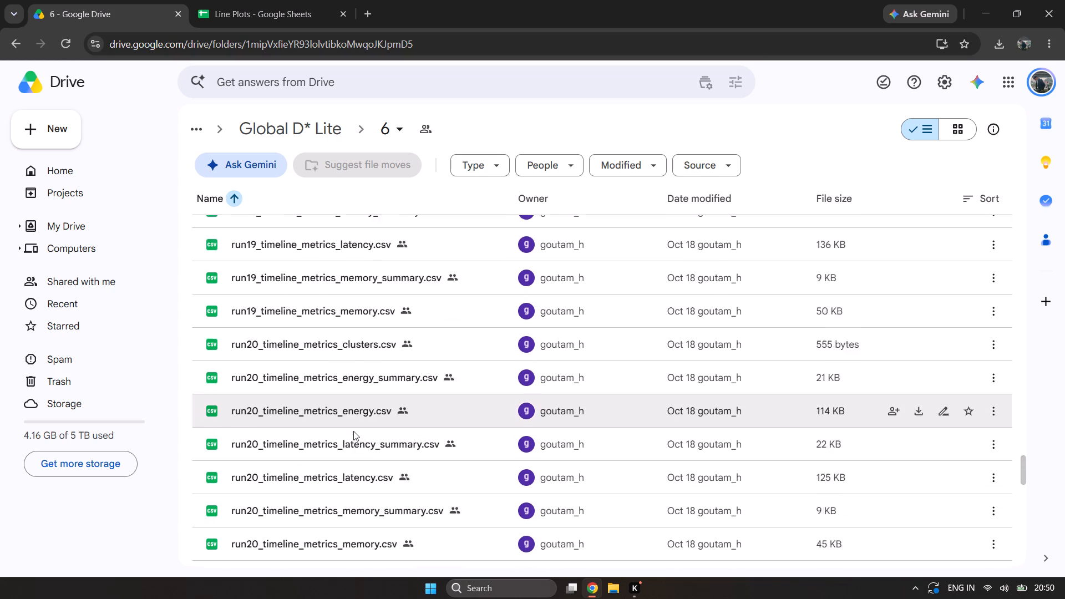
{"action": "scroll", "coordinate": [353, 431], "scroll_direction": "down", "scroll_amount": 11}
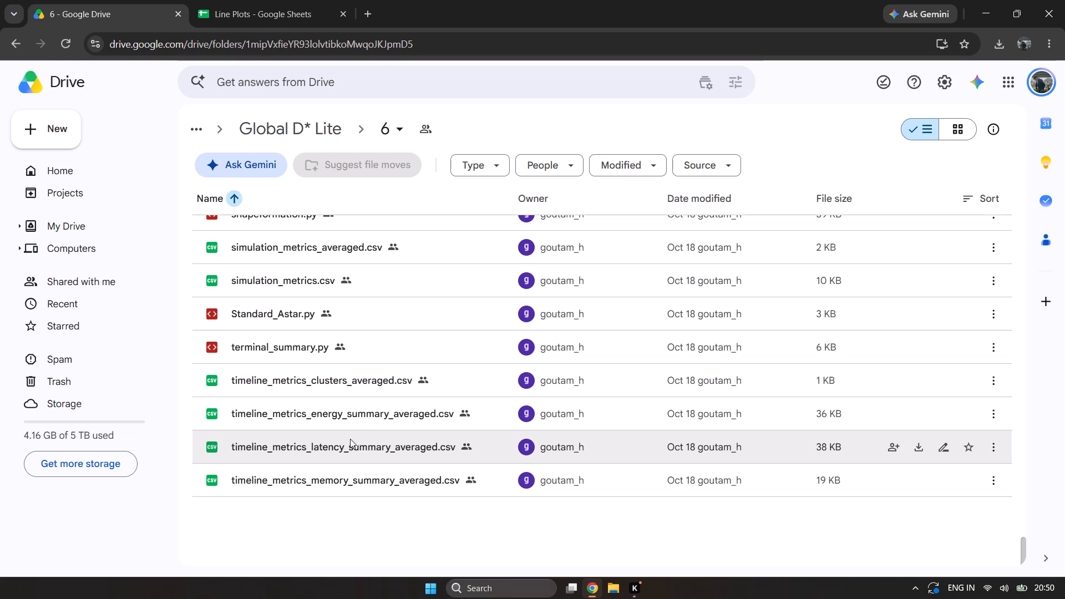
{"action": "double_click", "coordinate": [350, 439]}
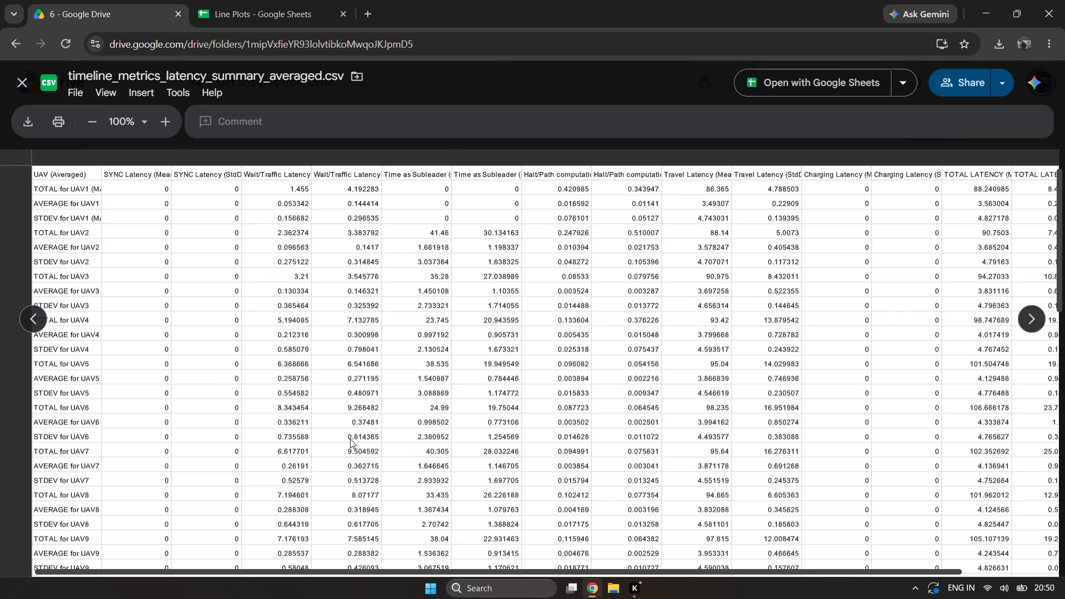
Copy the Max Individual Latency values (B306:C306) into D18:E18 of the Averaged Global D* lite table, and close the latency file.
{"action": "scroll", "coordinate": [350, 439], "scroll_direction": "down", "scroll_amount": 19}
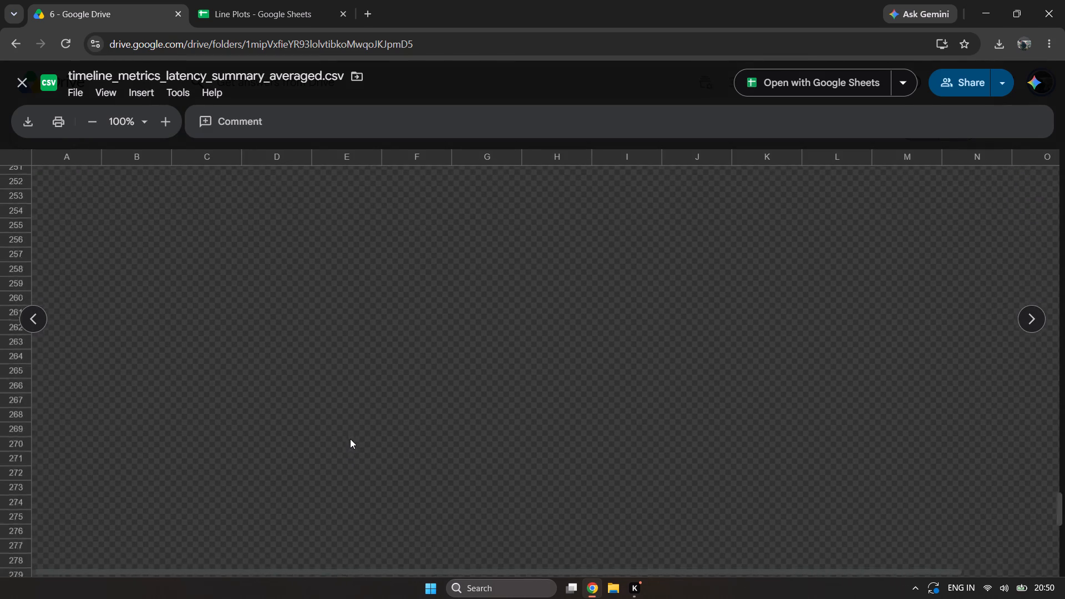
{"action": "scroll", "coordinate": [350, 439], "scroll_direction": "down", "scroll_amount": 7}
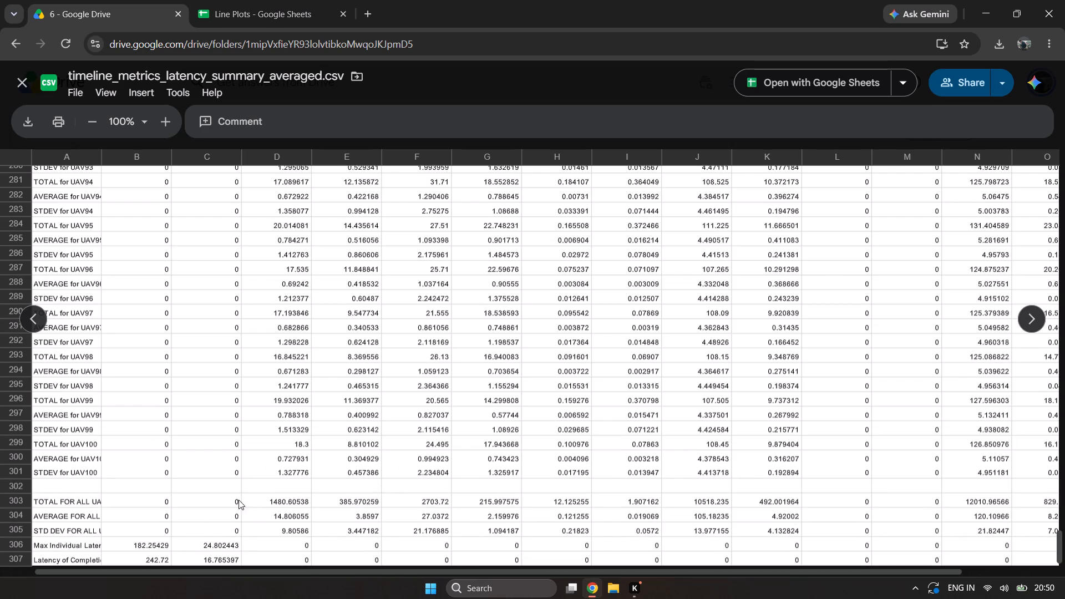
{"action": "left_click_drag", "start_coordinate": [149, 546], "coordinate": [204, 541]}
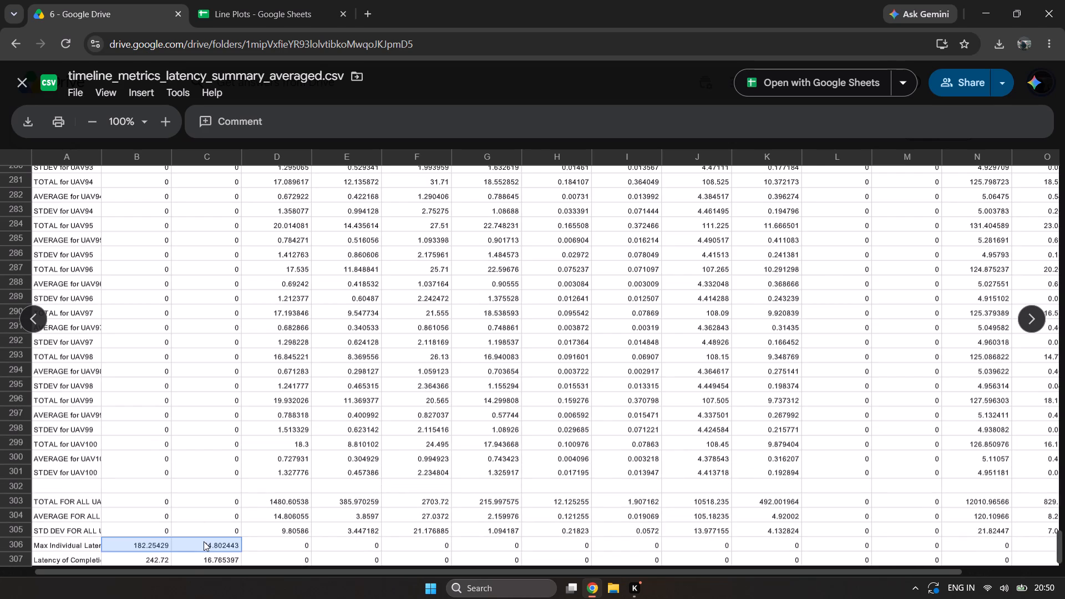
{"action": "key", "text": "ctrl+c"}
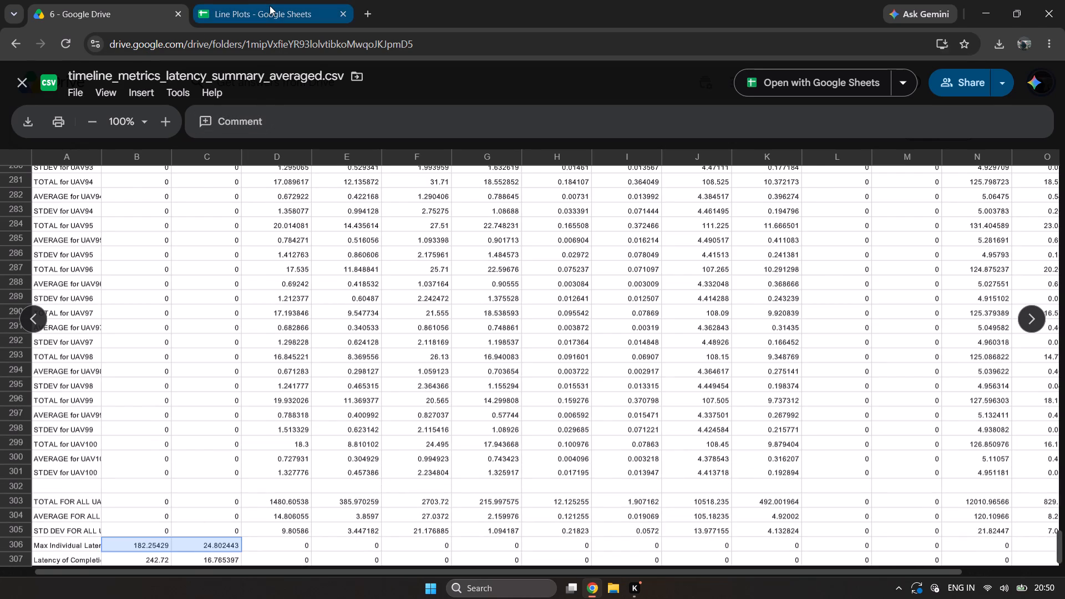
{"action": "left_click", "coordinate": [270, 6]}
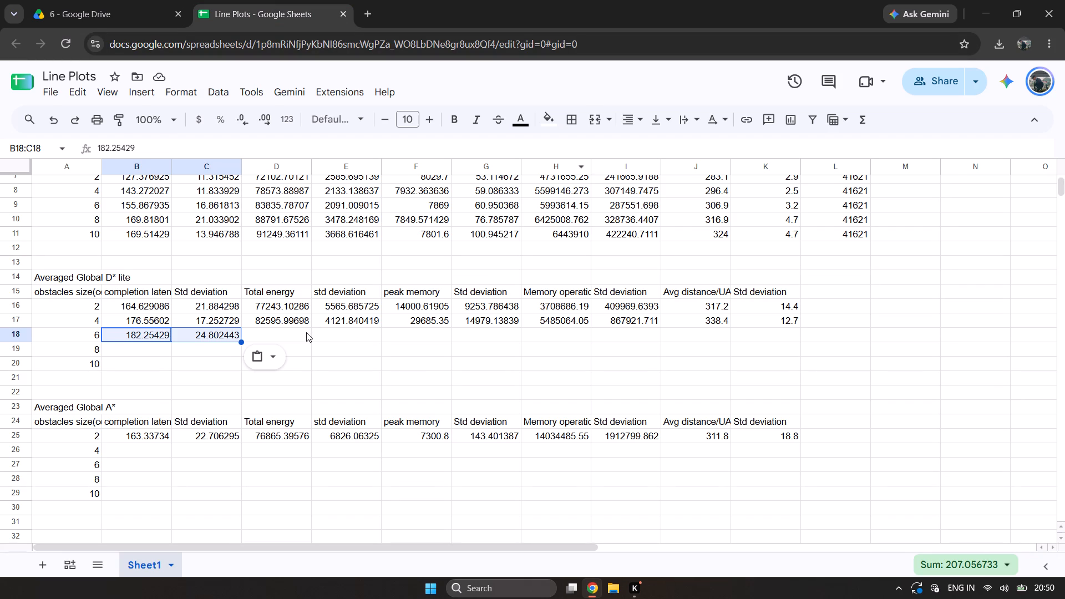
{"action": "left_click", "coordinate": [306, 332]}
{"action": "key", "text": "ctrl+v"}
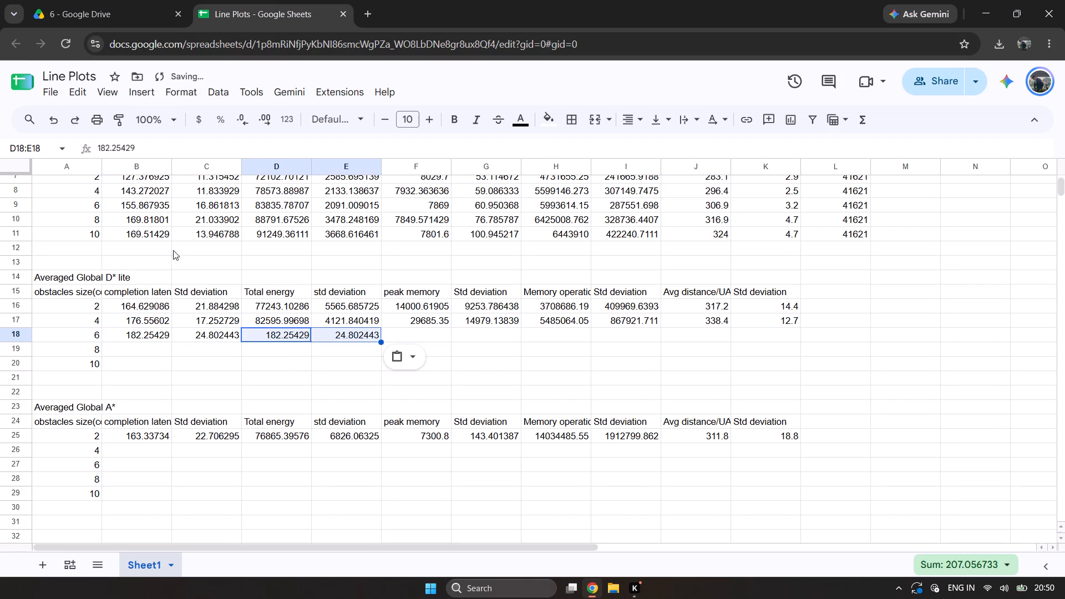
{"action": "left_click", "coordinate": [144, 0]}
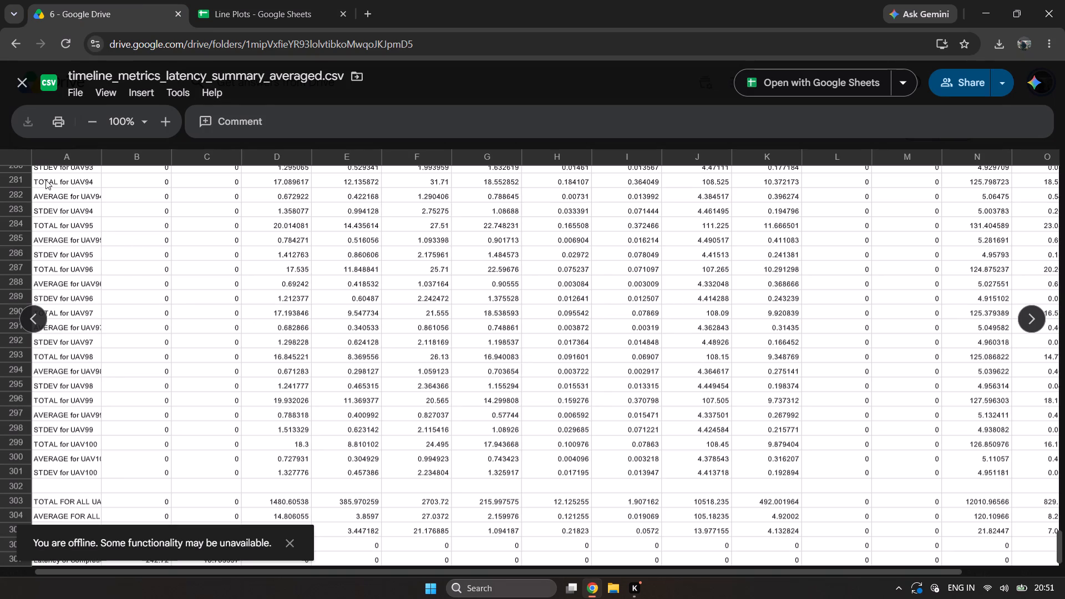
{"action": "left_click", "coordinate": [27, 90]}
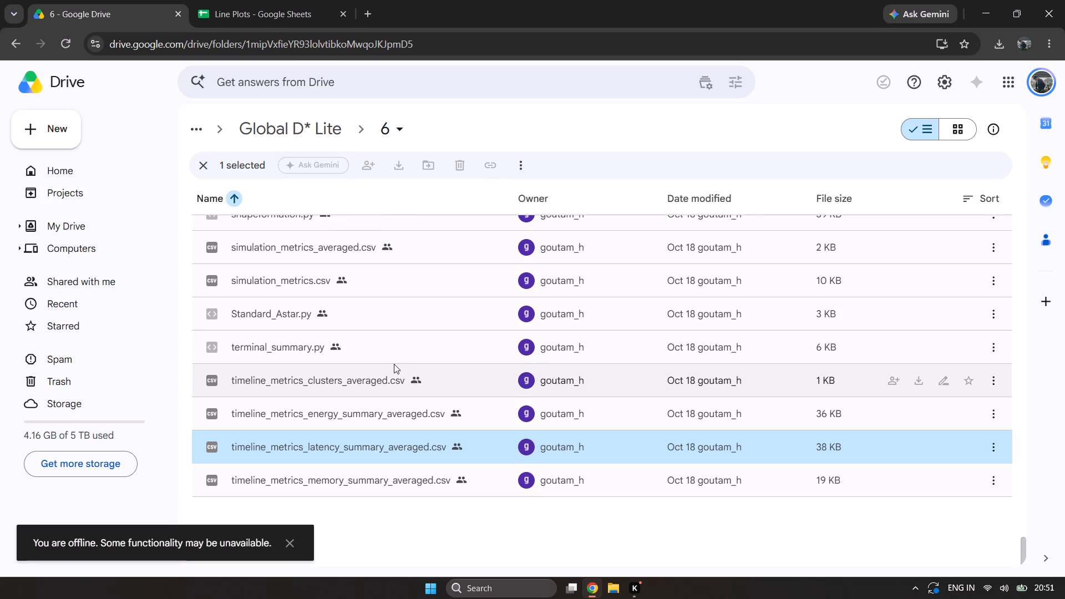
Open timeline_metrics_memory_summary_averaged.csv from folder 6 of Global D* Lite.
{"action": "double_click", "coordinate": [396, 477]}
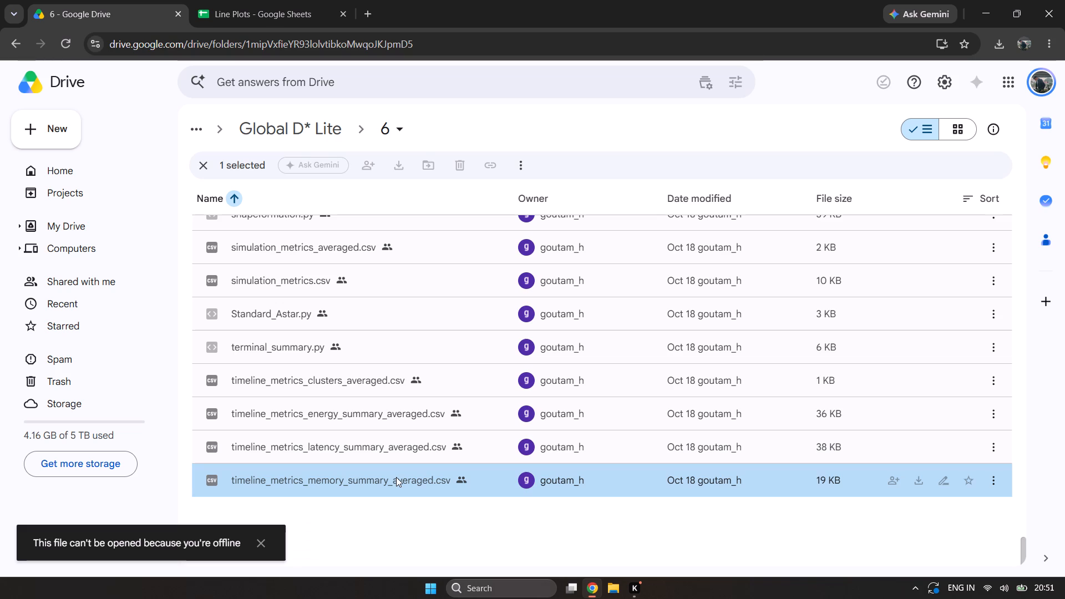
{"action": "double_click", "coordinate": [396, 477]}
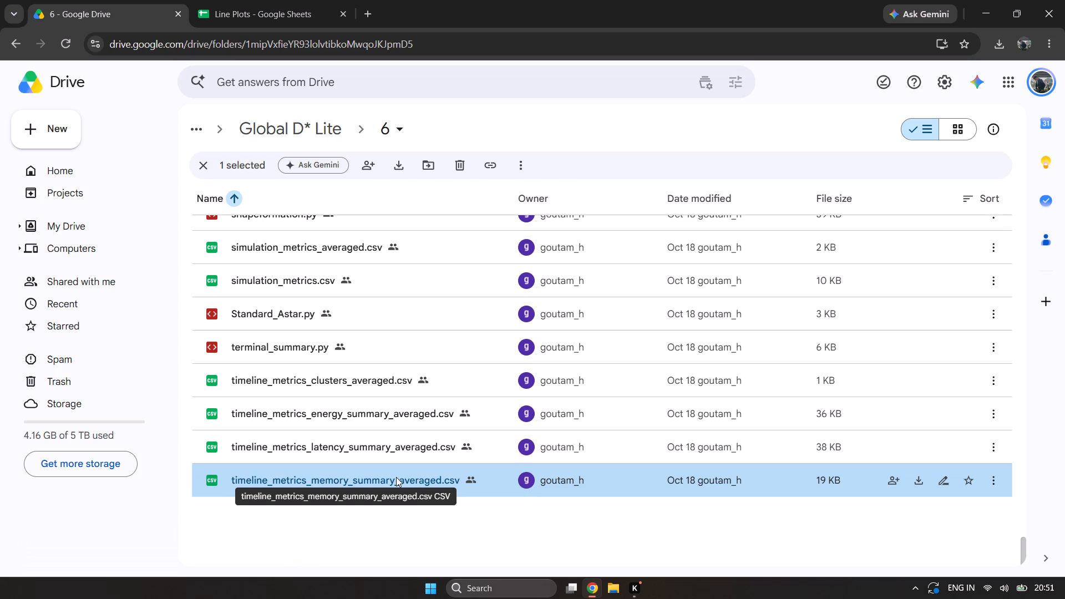
{"action": "double_click", "coordinate": [356, 479]}
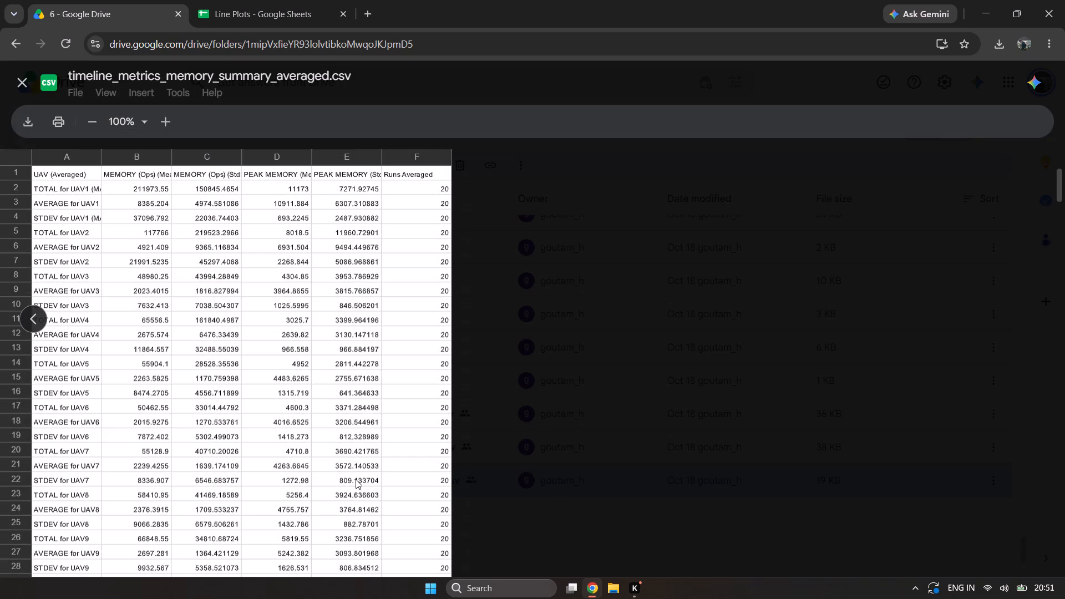
Copy the all-UAV total memory operations values (B303:C303) from the memory file into H18:I18 of Line Plots.
{"action": "scroll", "coordinate": [141, 383], "scroll_direction": "down", "scroll_amount": 8}
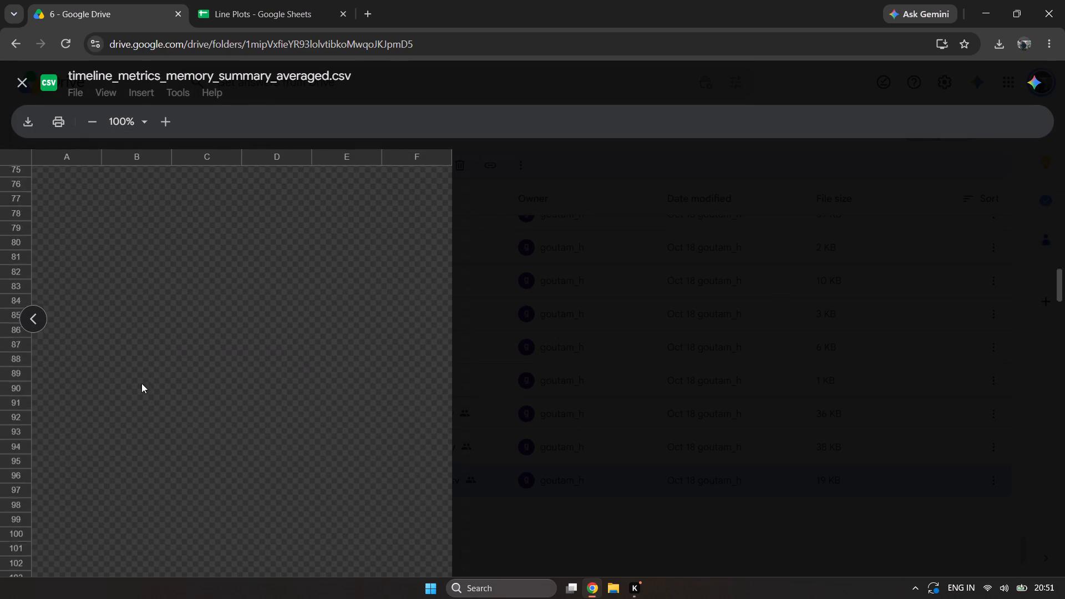
{"action": "scroll", "coordinate": [141, 383], "scroll_direction": "down", "scroll_amount": 16}
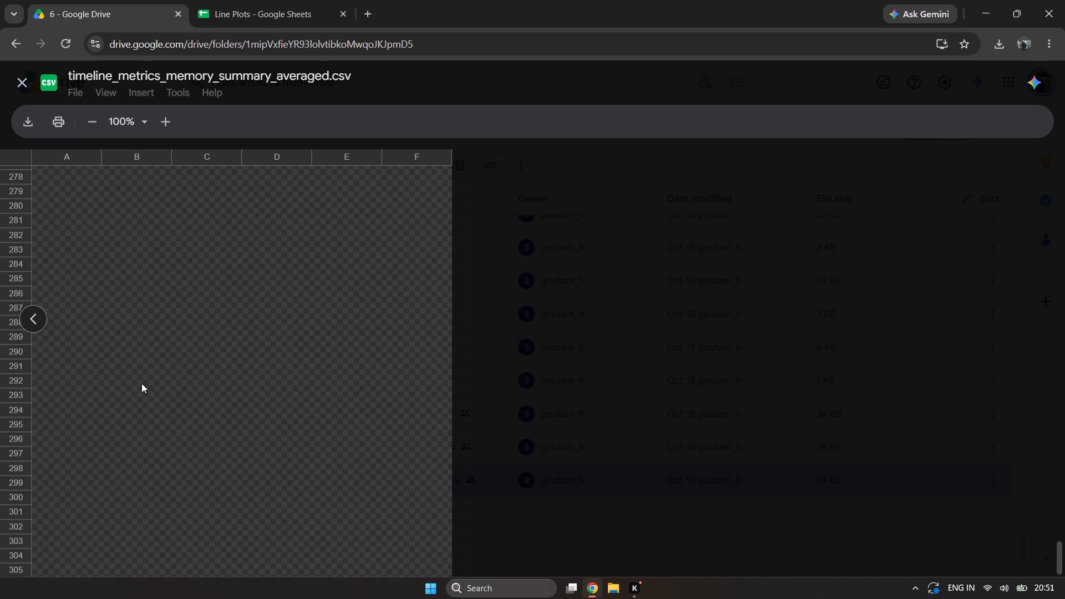
{"action": "scroll", "coordinate": [141, 383], "scroll_direction": "down", "scroll_amount": 14}
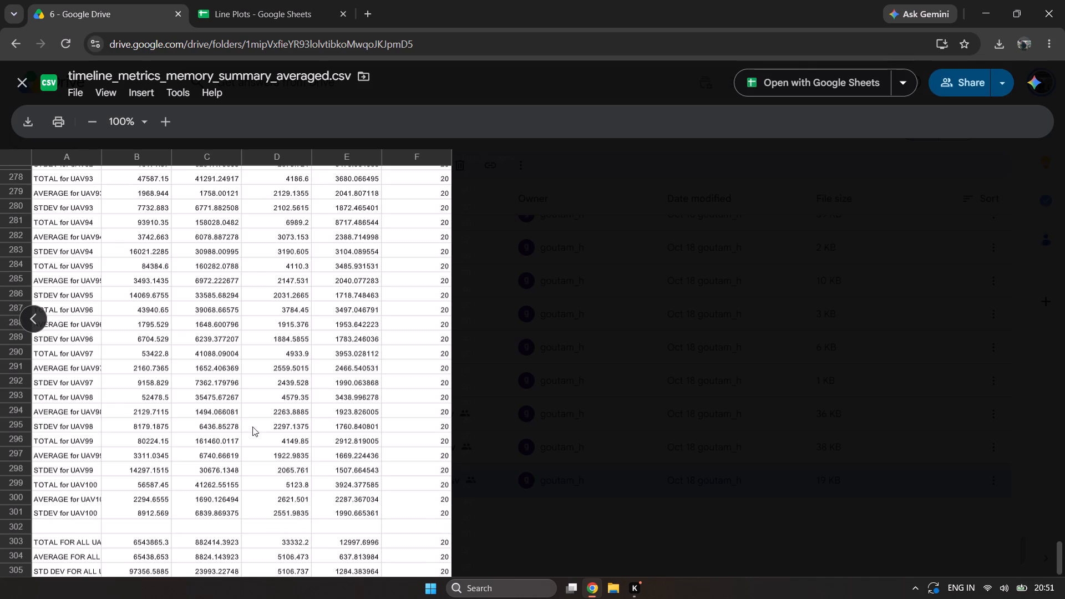
{"action": "left_click_drag", "start_coordinate": [140, 540], "coordinate": [200, 543]}
{"action": "key", "text": "ctrl+c"}
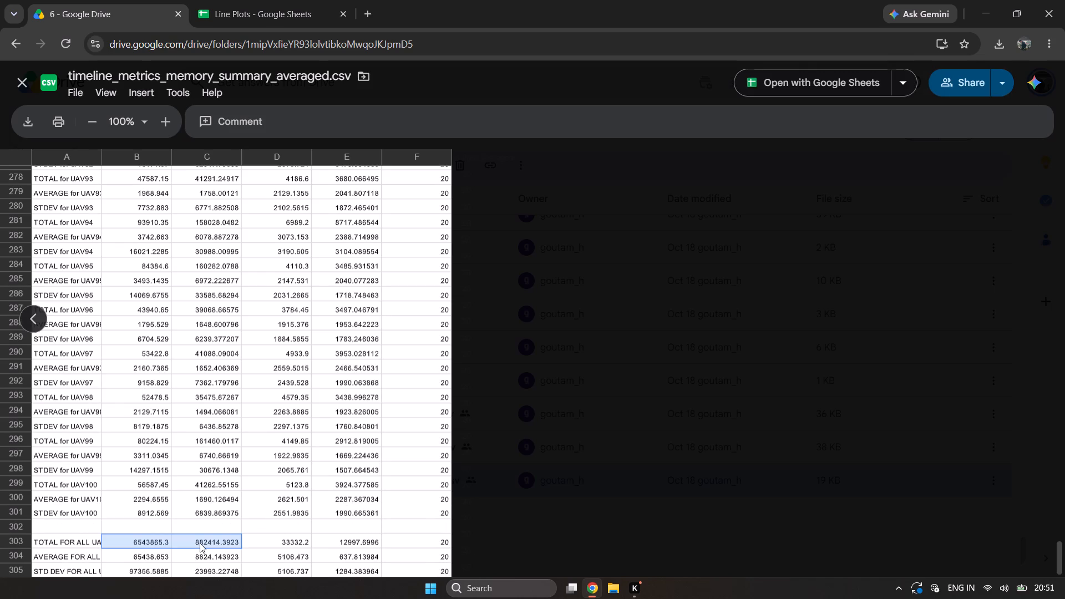
{"action": "left_click", "coordinate": [263, 0]}
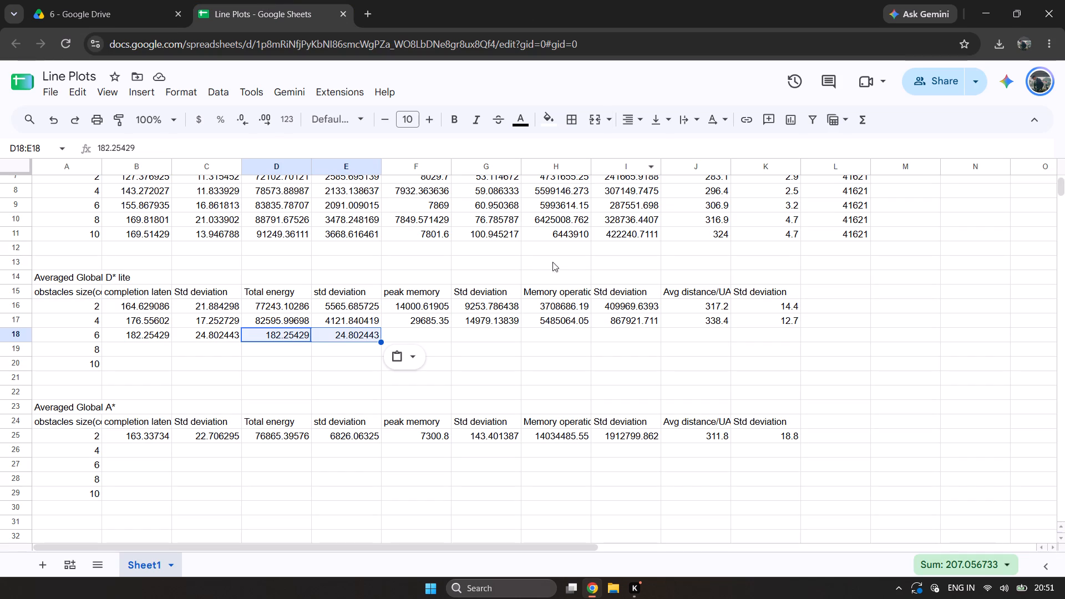
{"action": "left_click", "coordinate": [559, 332]}
{"action": "key", "text": "ctrl+v"}
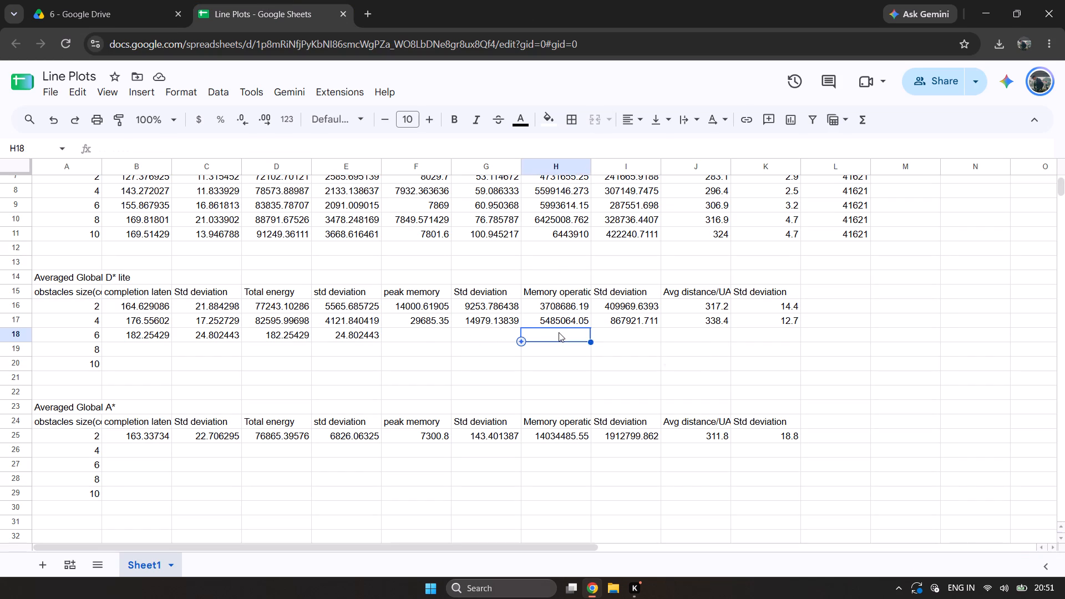
Copy the all-UAV total peak memory values (D303:E303) into F18:G18 of Line Plots, and return to the memory file.
{"action": "left_click", "coordinate": [117, 1]}
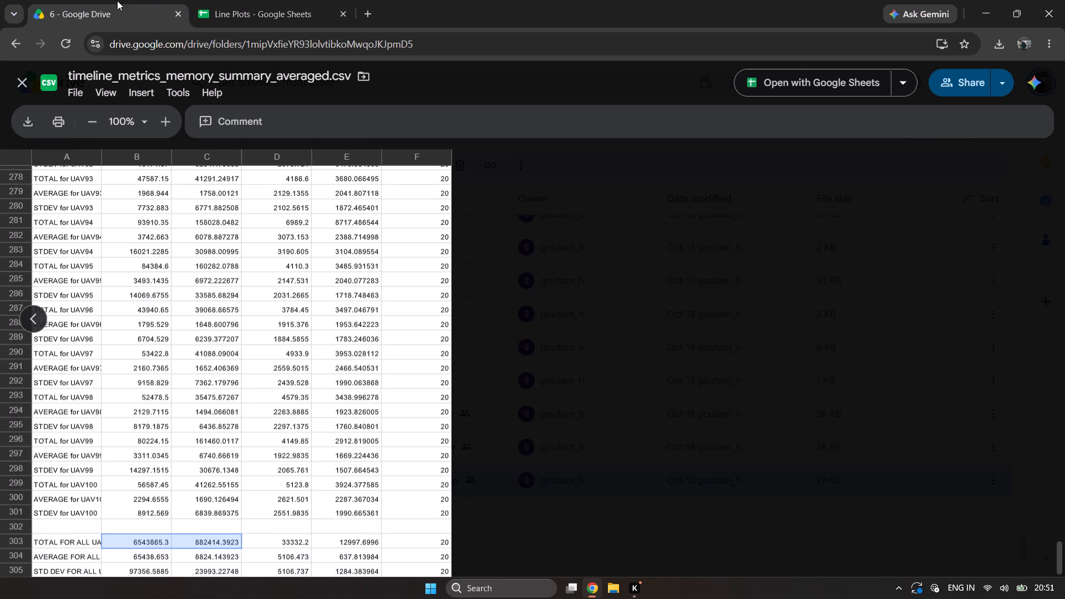
{"action": "left_click_drag", "start_coordinate": [288, 542], "coordinate": [326, 541]}
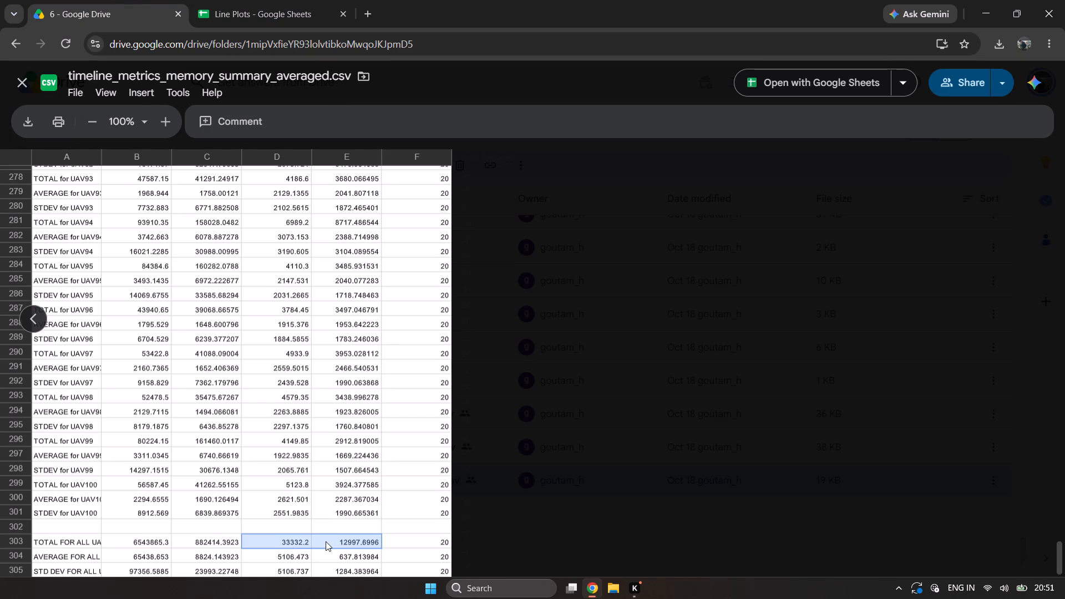
{"action": "key", "text": "ctrl+c"}
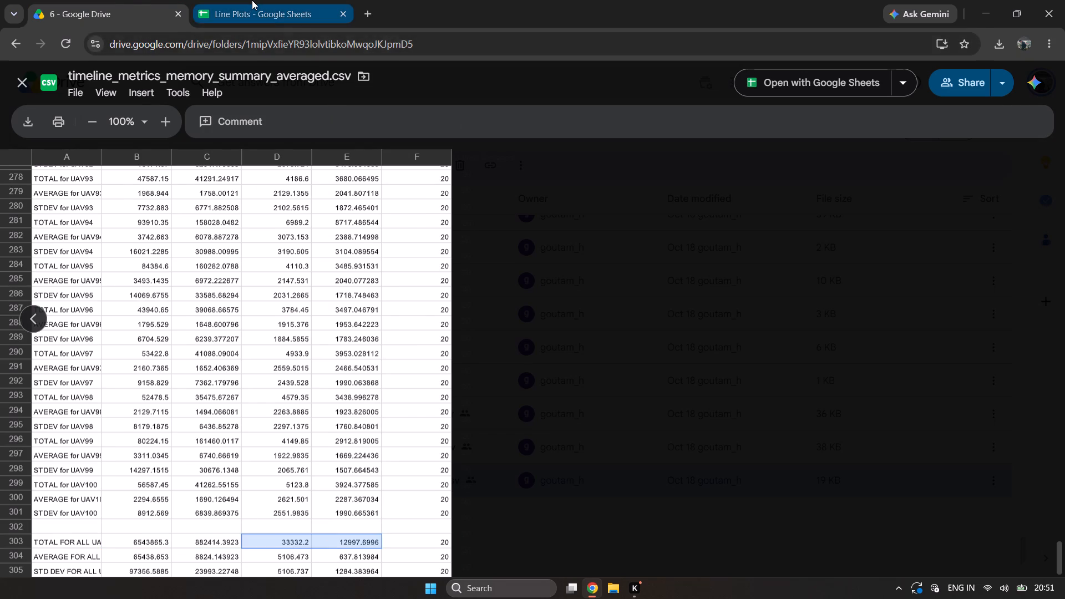
{"action": "left_click", "coordinate": [252, 0]}
{"action": "left_click", "coordinate": [415, 332]}
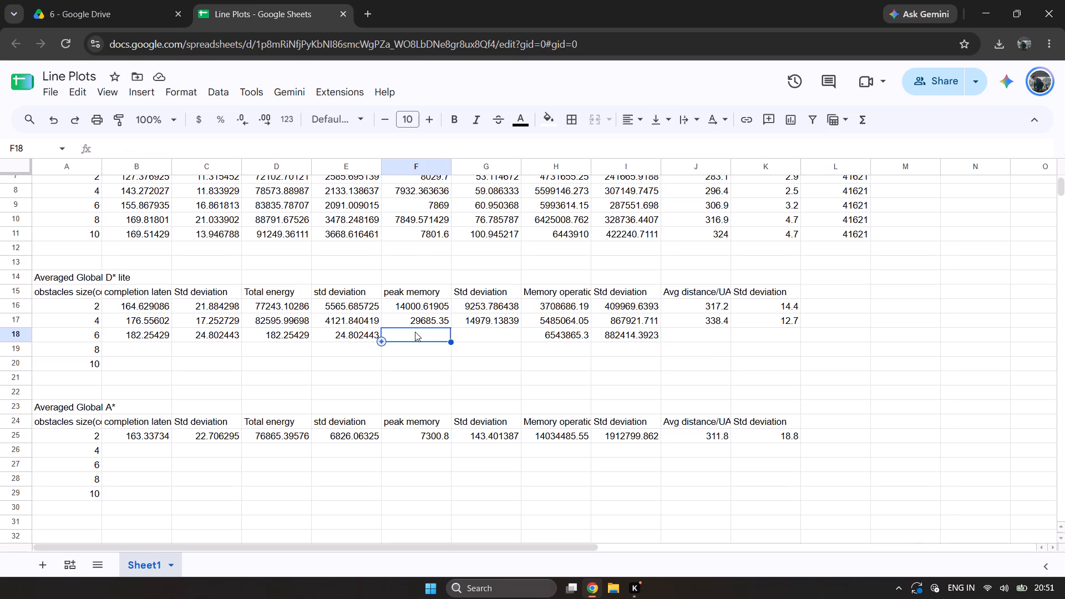
{"action": "key", "text": "ctrl+v"}
{"action": "left_click", "coordinate": [143, 0]}
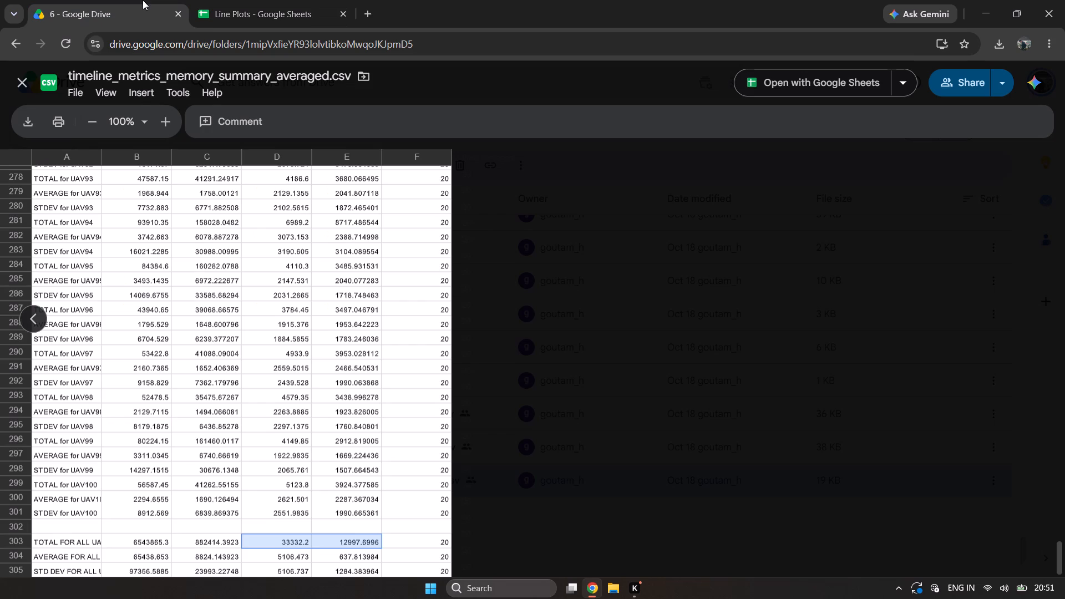
Close the memory file and open simulation_metrics_averaged.csv from folder 6 of Global D* Lite.
{"action": "left_click", "coordinate": [24, 74]}
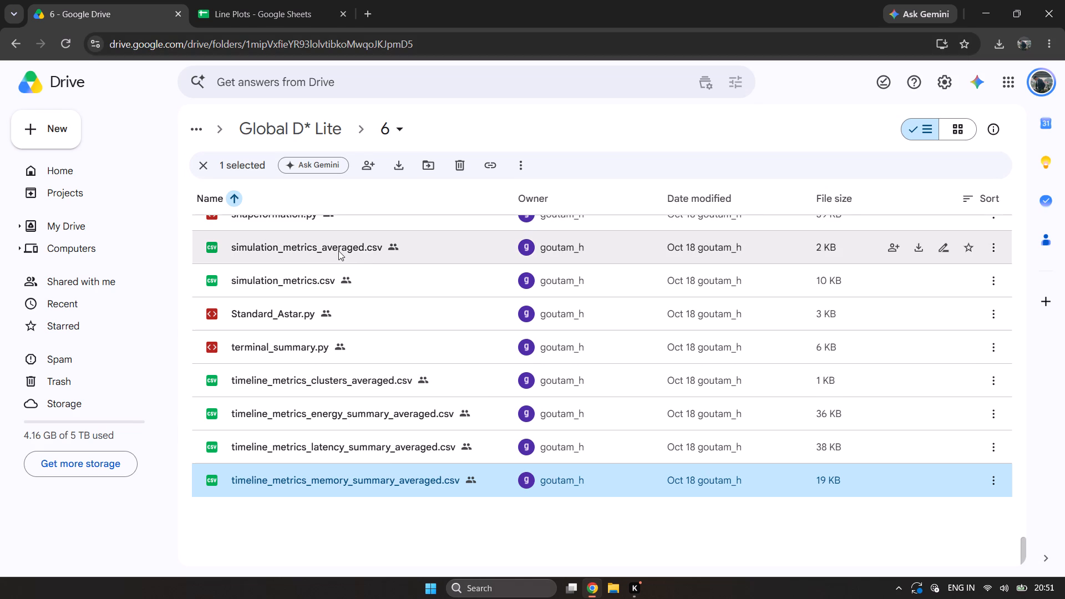
{"action": "double_click", "coordinate": [338, 251]}
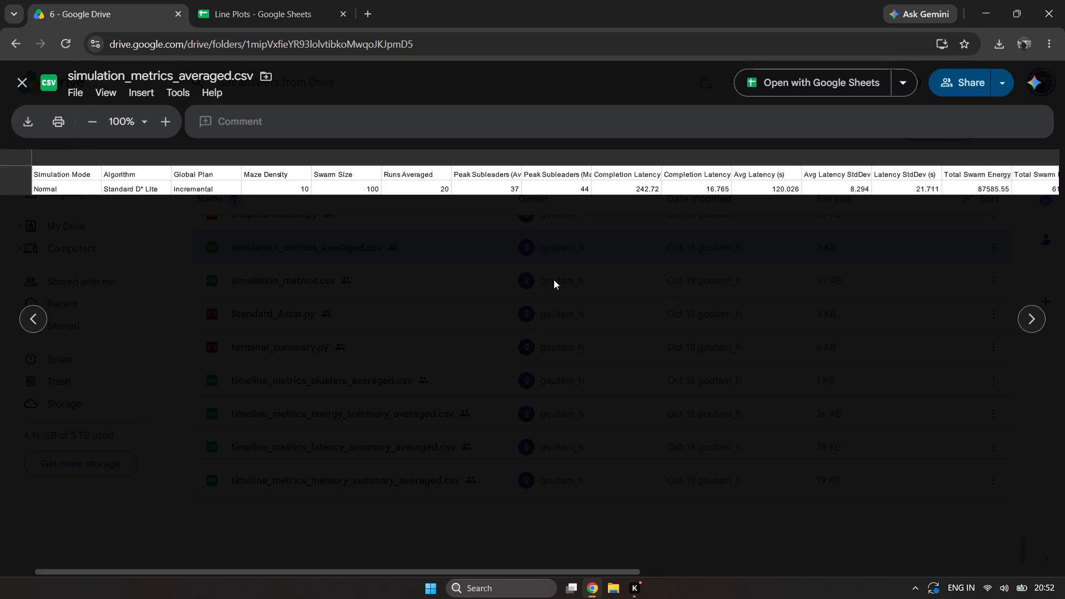
Copy the Avg Distance/UAV value and its standard deviation (AX2:AY2) into J18:K18 of the Averaged Global D* lite table in Line Plots.
{"action": "scroll", "coordinate": [914, 214], "scroll_direction": "left", "scroll_amount": 10}
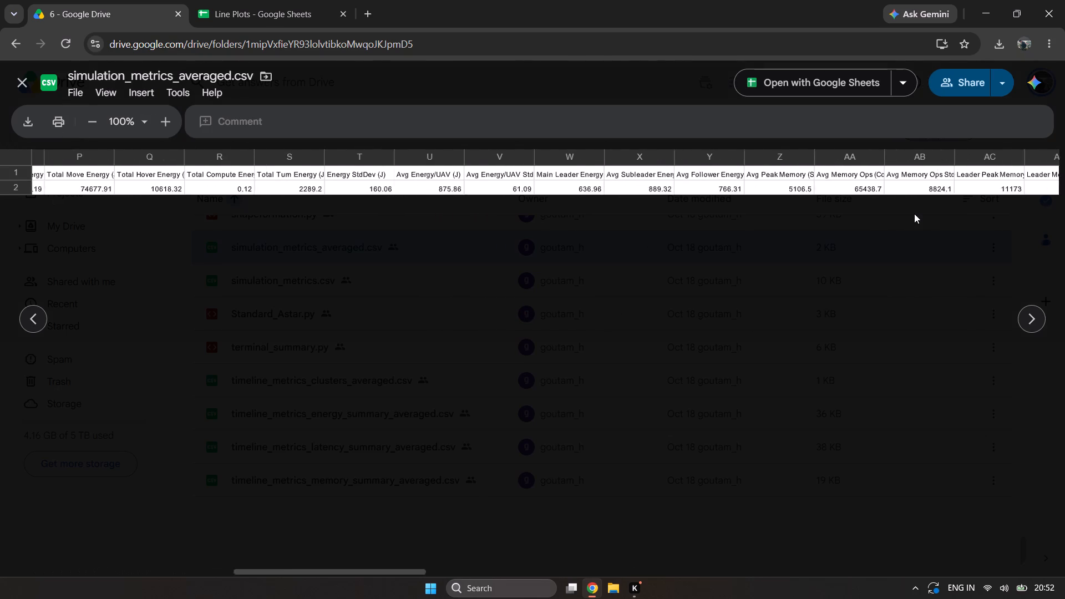
{"action": "scroll", "coordinate": [914, 214], "scroll_direction": "left", "scroll_amount": 4}
{"action": "scroll", "coordinate": [914, 214], "scroll_direction": "right", "scroll_amount": 1}
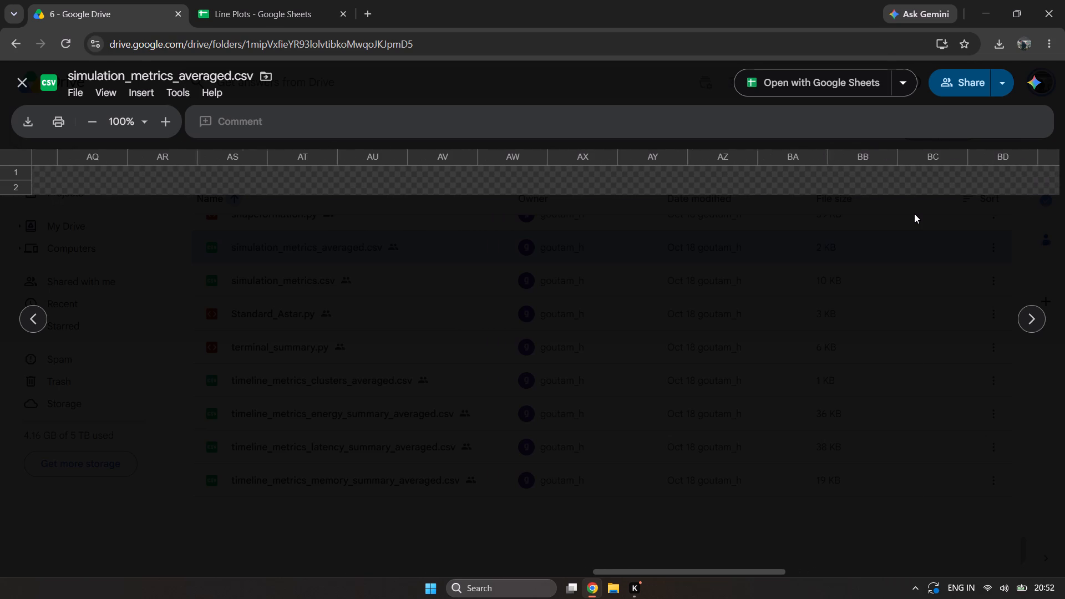
{"action": "scroll", "coordinate": [914, 214], "scroll_direction": "right", "scroll_amount": 1}
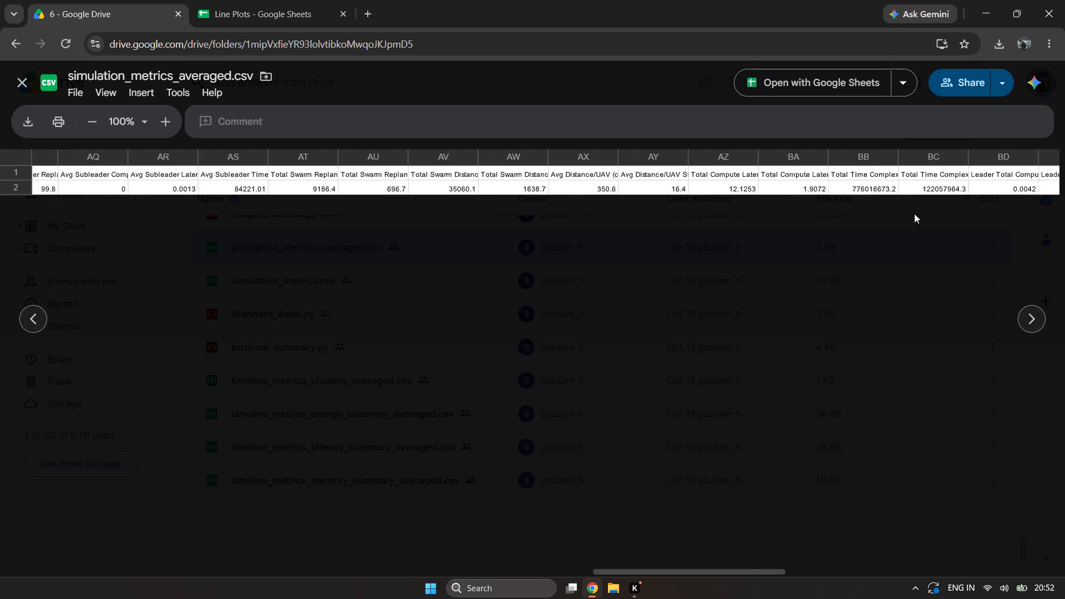
{"action": "left_click_drag", "start_coordinate": [601, 182], "coordinate": [638, 187]}
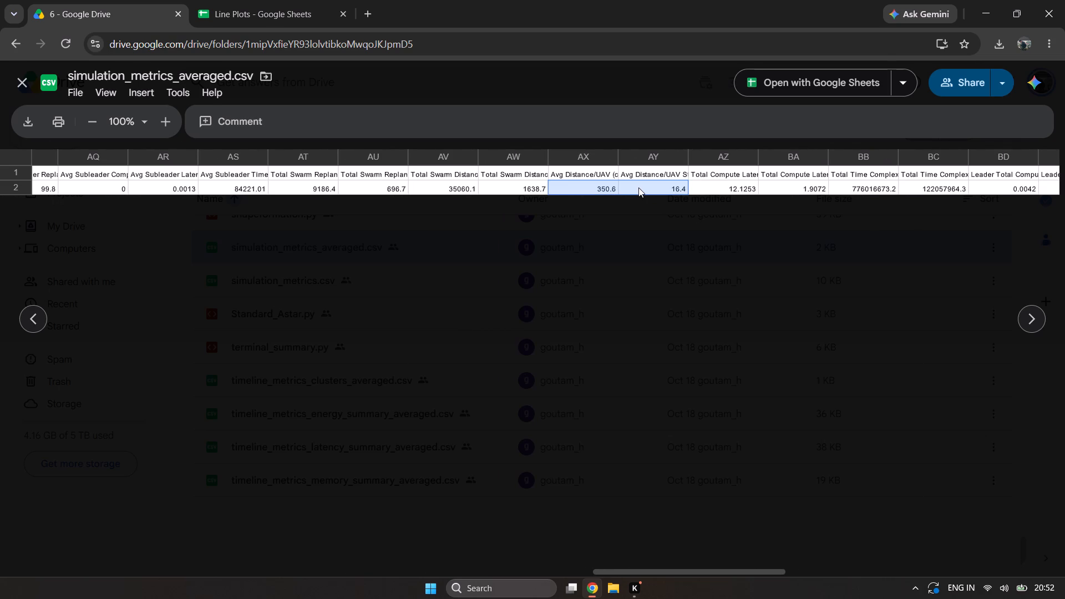
{"action": "key", "text": "ctrl+c"}
{"action": "left_click", "coordinate": [280, 0]}
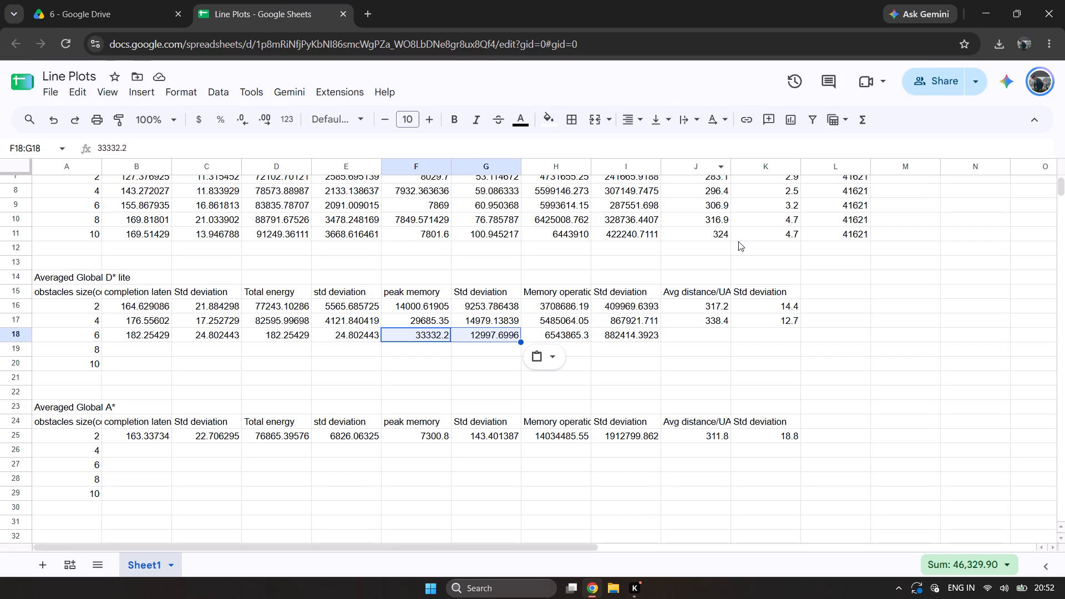
{"action": "left_click", "coordinate": [701, 328]}
{"action": "left_click", "coordinate": [701, 337]}
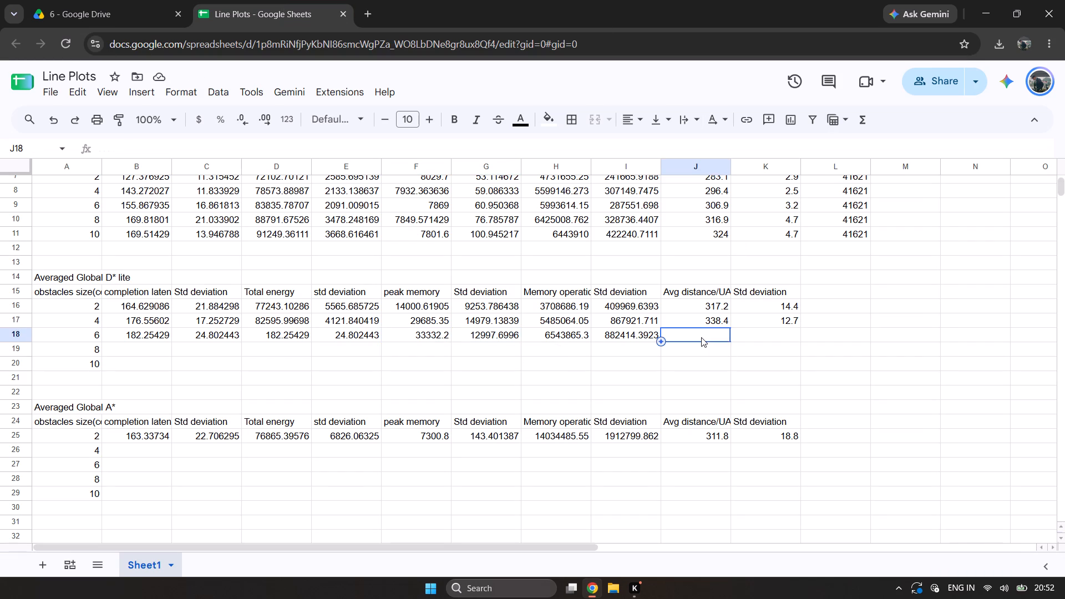
{"action": "key", "text": "ctrl+v"}
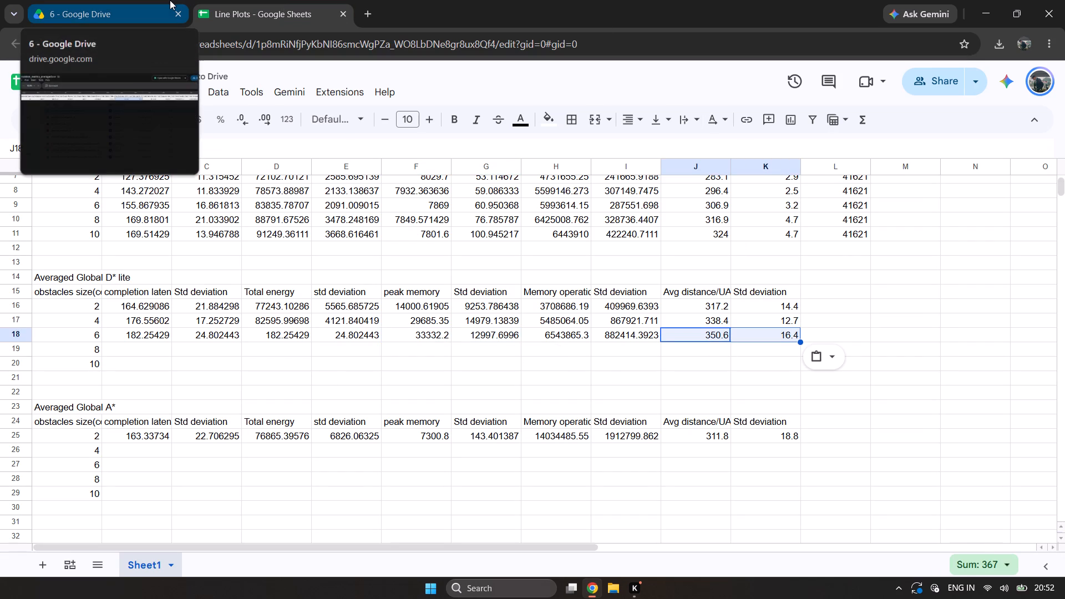
Close the simulation metrics file in Drive and open folder 8 of Global D* Lite.
{"action": "left_click", "coordinate": [154, 2]}
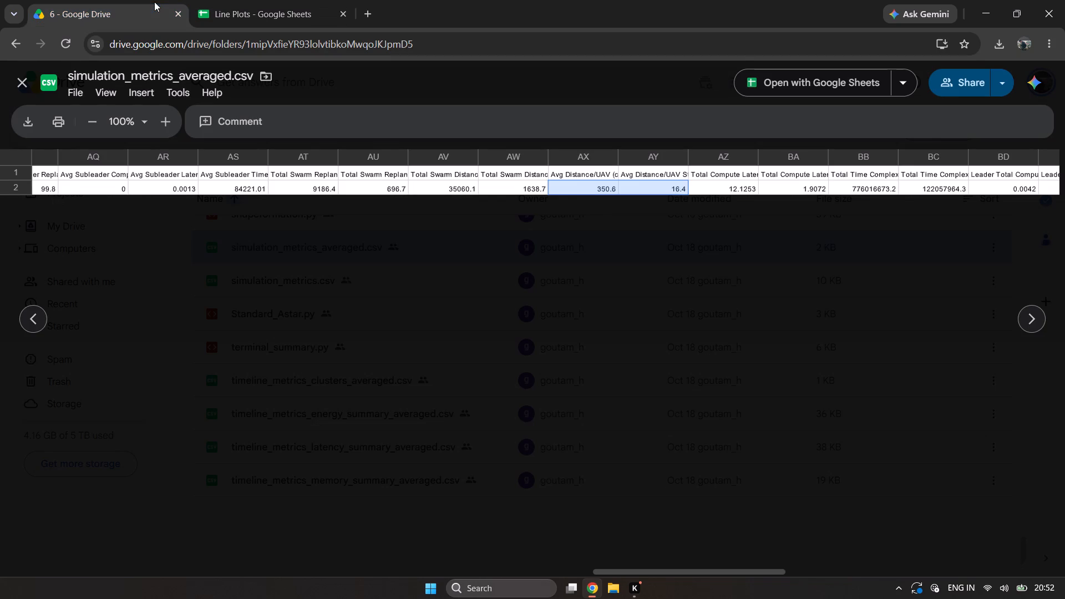
{"action": "left_click", "coordinate": [24, 77]}
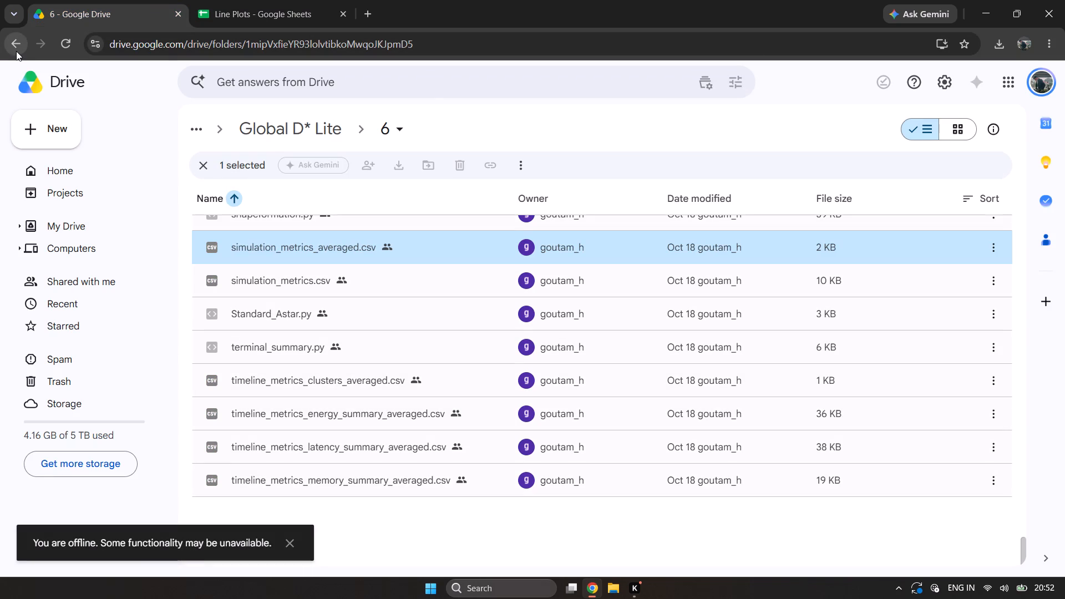
{"action": "left_click", "coordinate": [16, 51]}
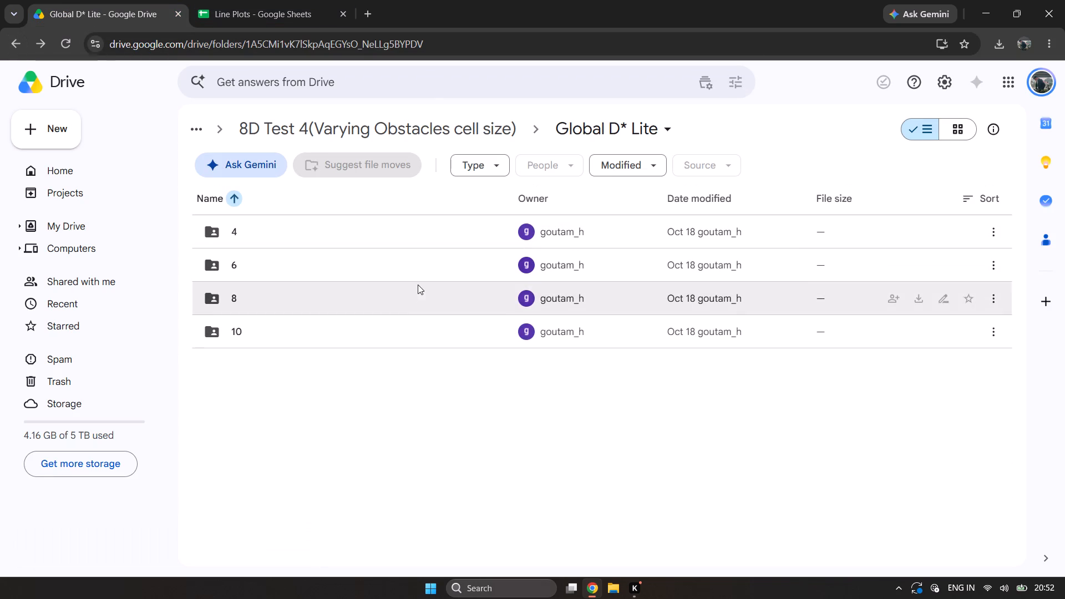
{"action": "double_click", "coordinate": [359, 307]}
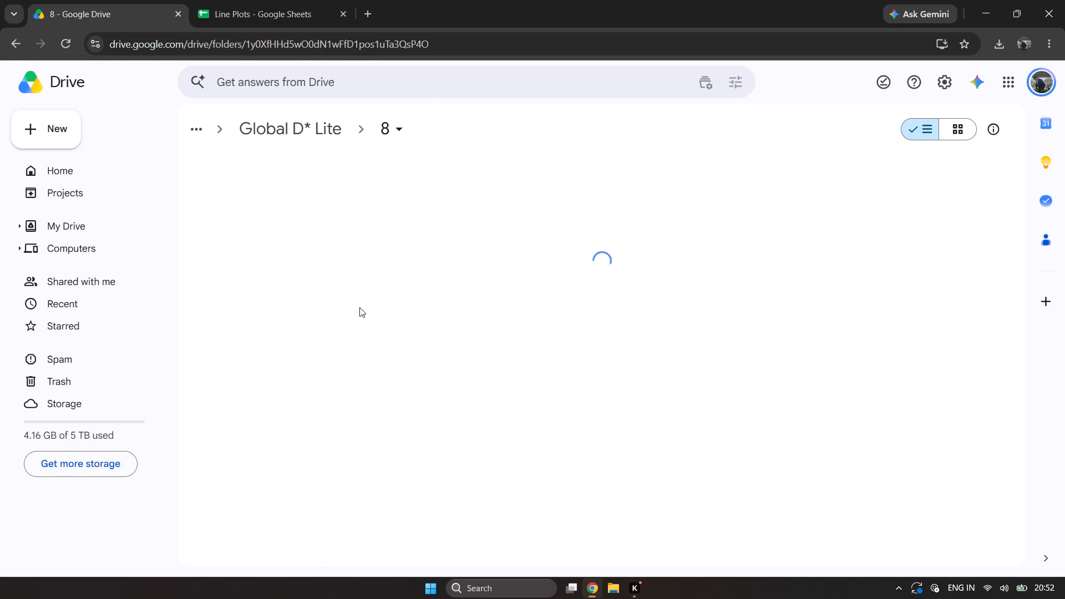
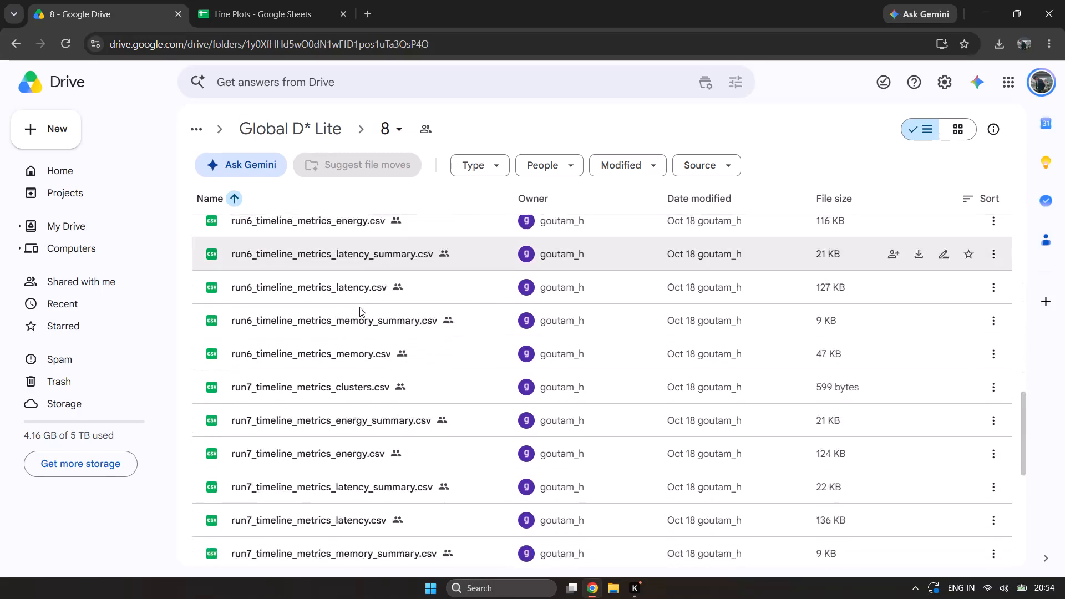
Open timeline_metrics_latency_summary_averaged.csv from folder 8 of Global D* Lite.
{"action": "scroll", "coordinate": [359, 307], "scroll_direction": "down", "scroll_amount": 3}
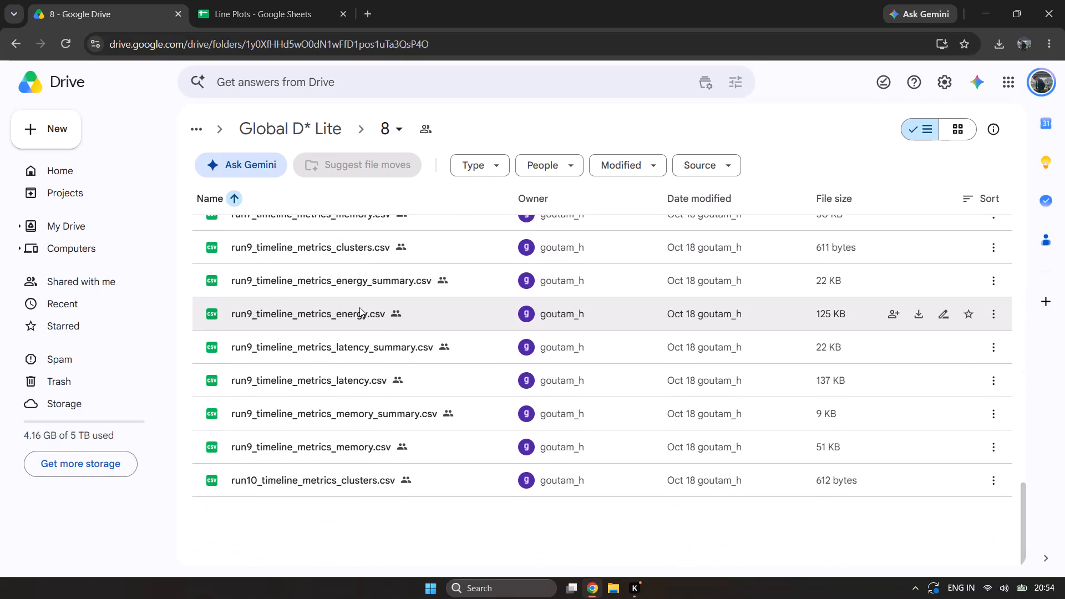
{"action": "left_click", "coordinate": [276, 0]}
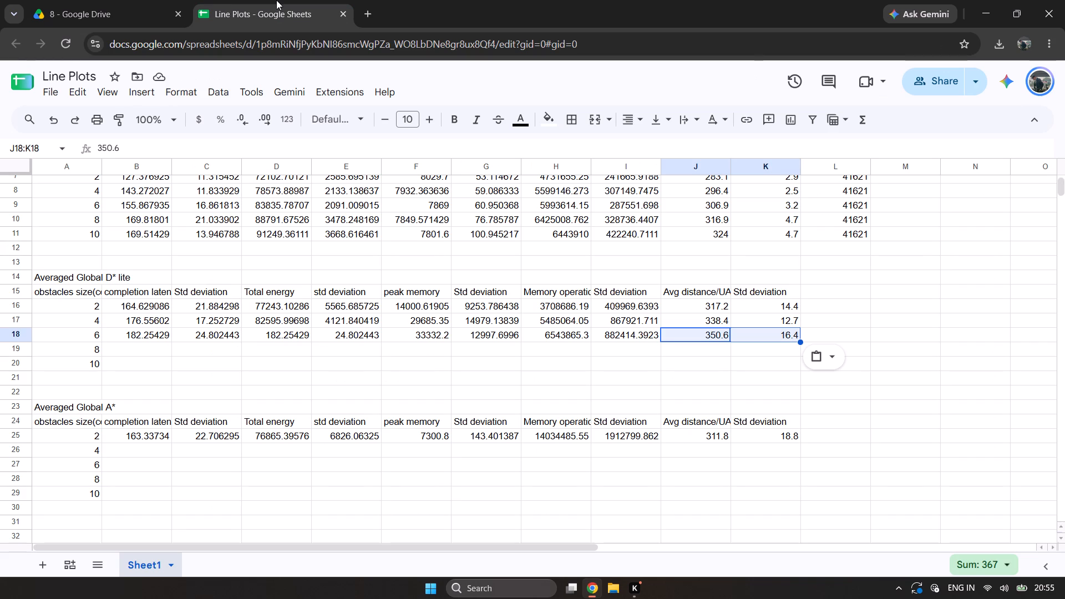
{"action": "left_click", "coordinate": [113, 7]}
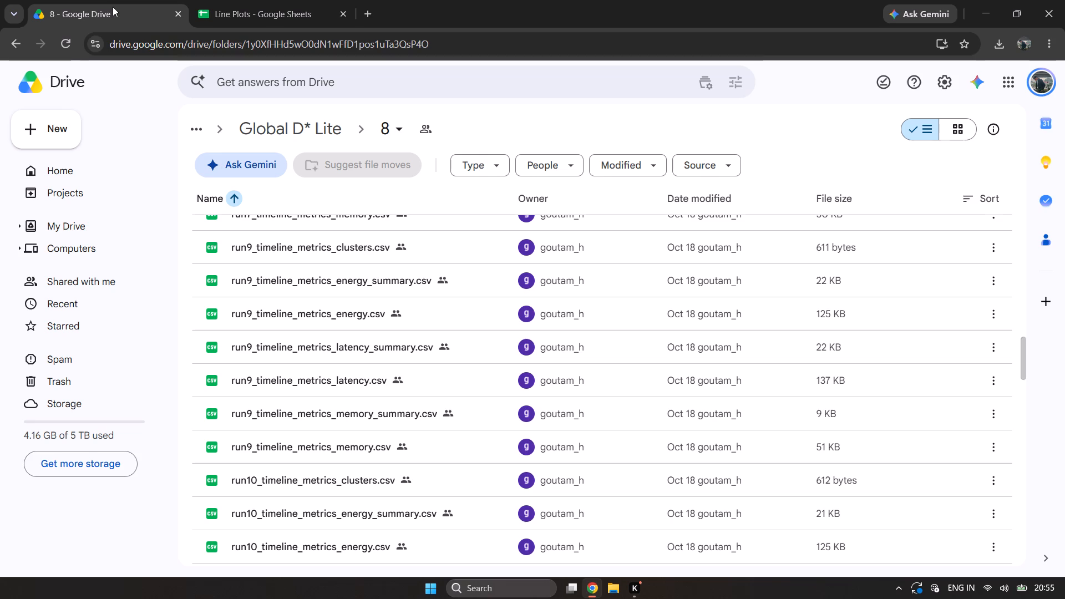
{"action": "scroll", "coordinate": [321, 378], "scroll_direction": "down", "scroll_amount": 18}
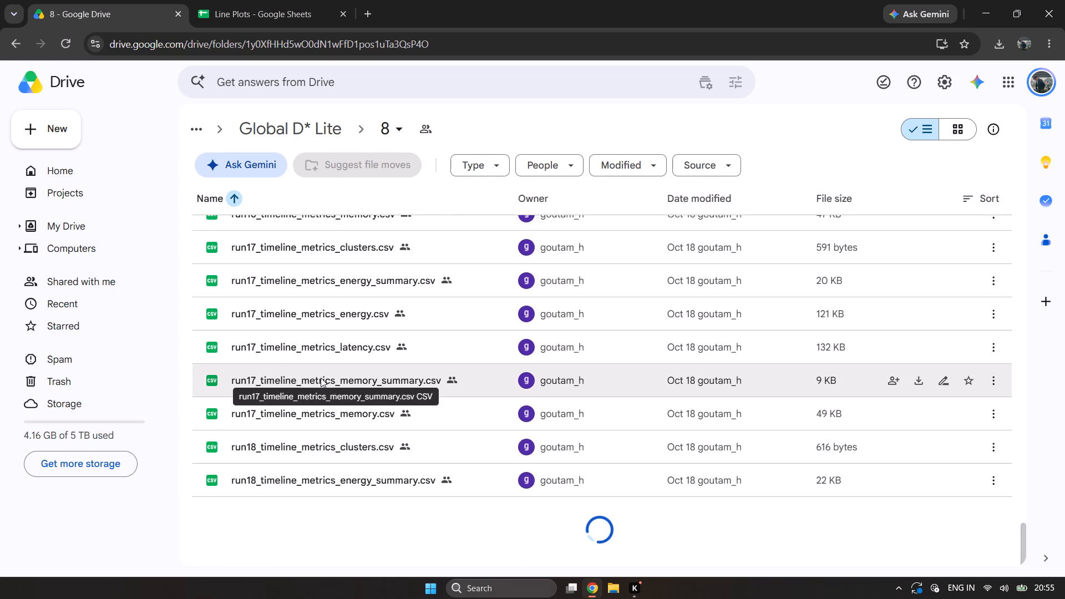
{"action": "scroll", "coordinate": [321, 378], "scroll_direction": "down", "scroll_amount": 16}
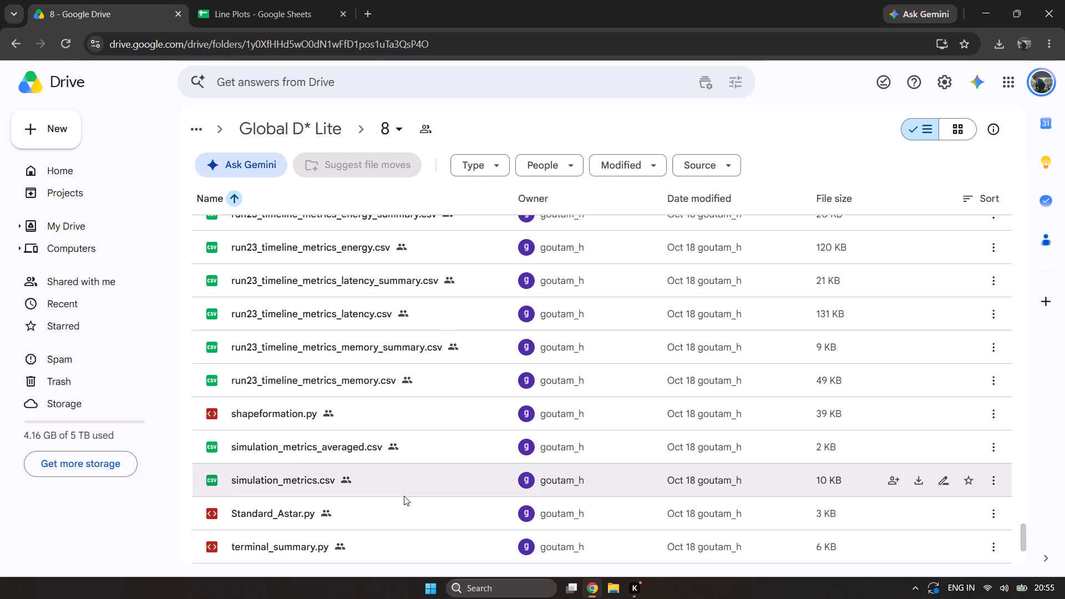
{"action": "scroll", "coordinate": [404, 496], "scroll_direction": "down", "scroll_amount": 8}
{"action": "double_click", "coordinate": [362, 451]}
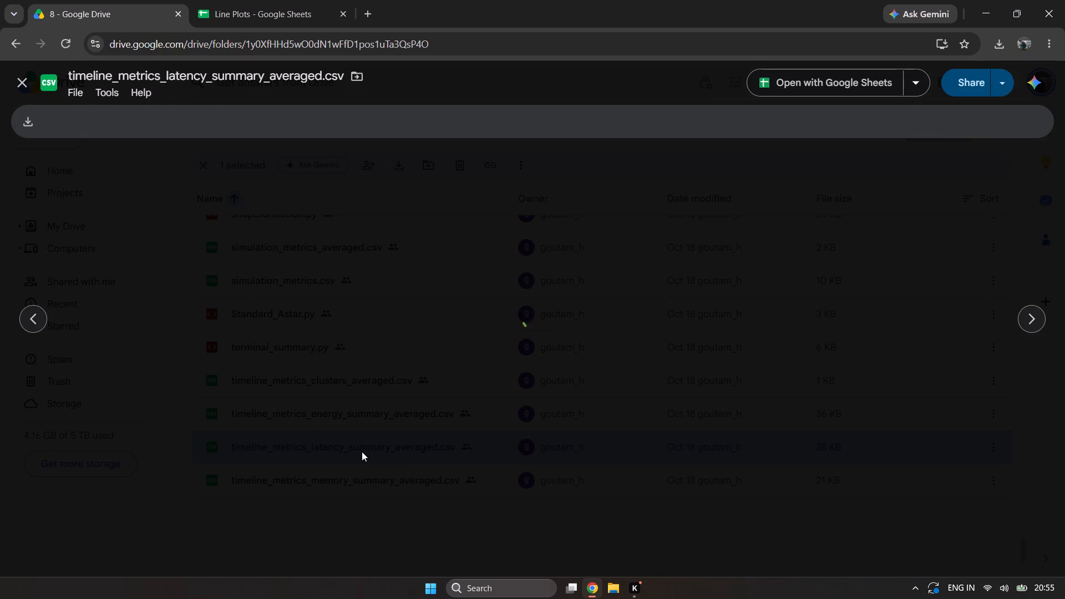
Copy the Max Individual Latency value and its deviation (B306:C306) into B19:C19 of the Averaged Global D* lite table in Line Plots.
{"action": "scroll", "coordinate": [362, 451], "scroll_direction": "down", "scroll_amount": 6}
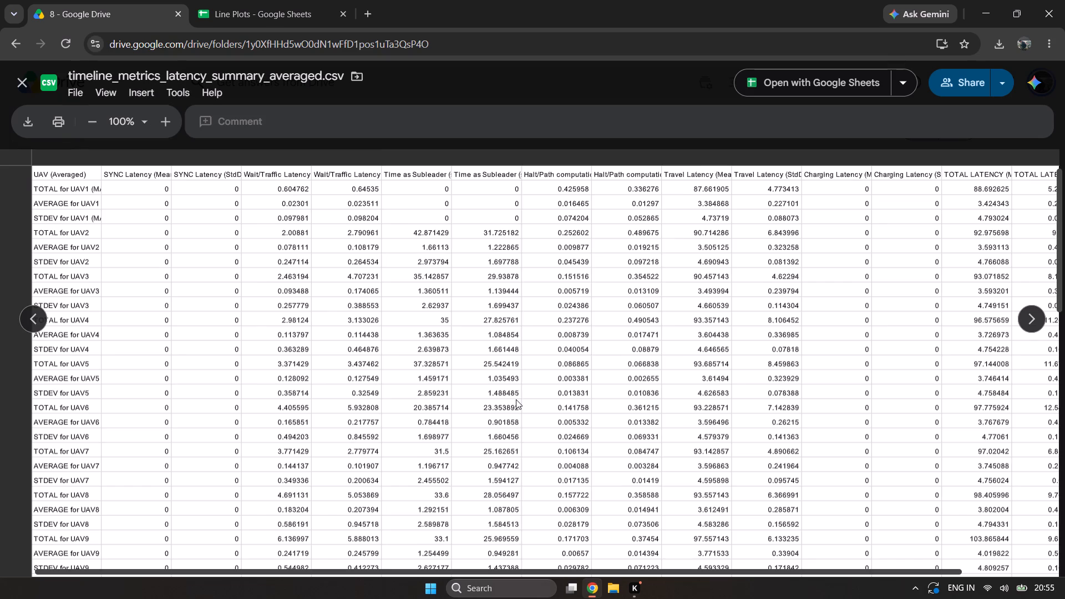
{"action": "scroll", "coordinate": [516, 399], "scroll_direction": "down", "scroll_amount": 20}
{"action": "scroll", "coordinate": [516, 399], "scroll_direction": "right", "scroll_amount": 9}
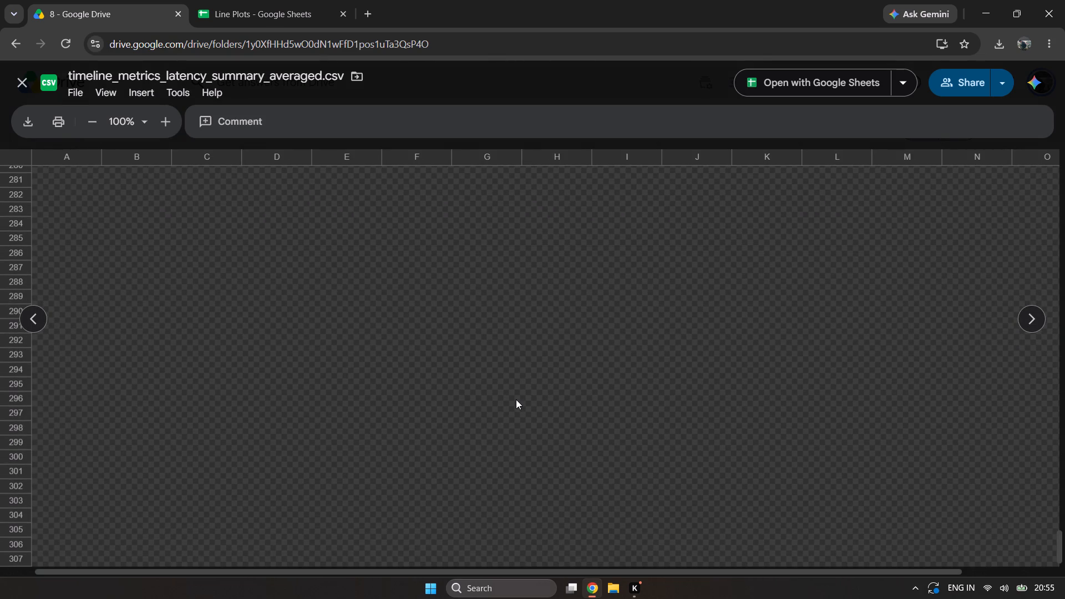
{"action": "scroll", "coordinate": [516, 399], "scroll_direction": "right", "scroll_amount": 6}
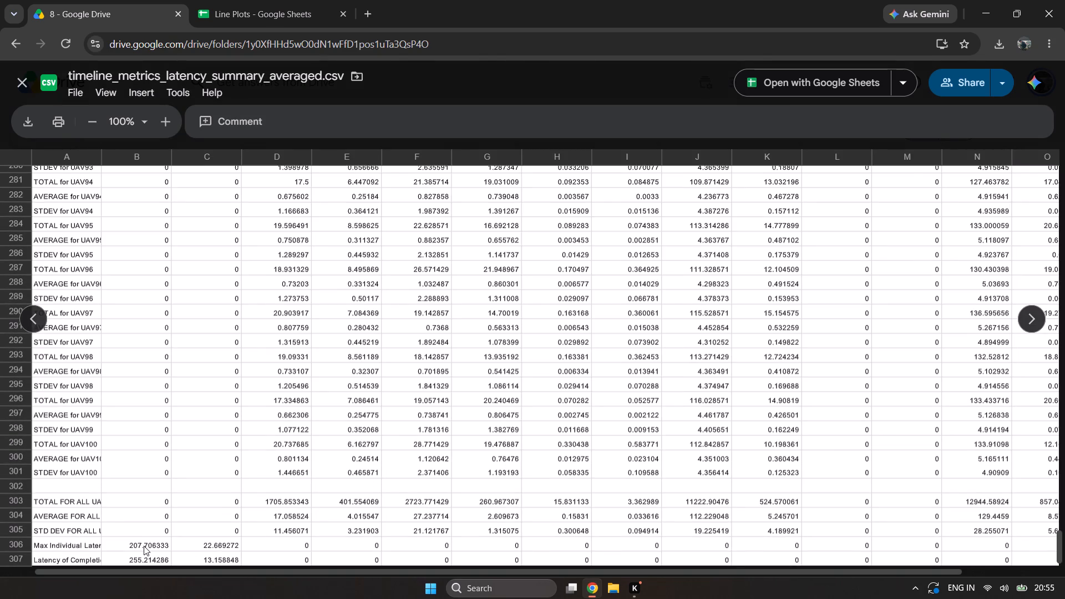
{"action": "left_click_drag", "start_coordinate": [144, 546], "coordinate": [201, 540]}
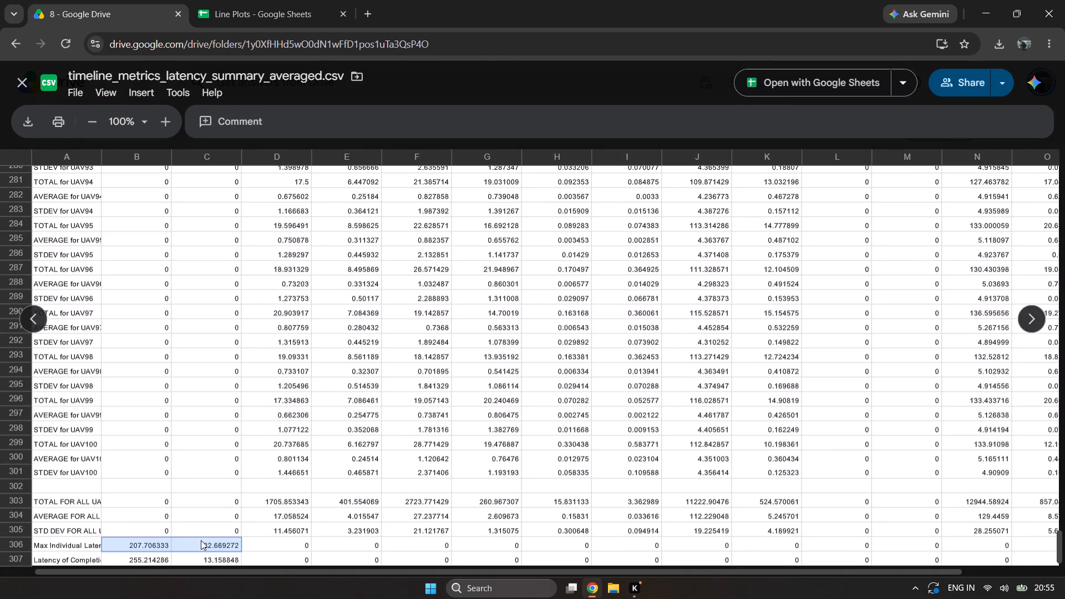
{"action": "key", "text": "ctrl+c"}
{"action": "left_click", "coordinate": [250, 0]}
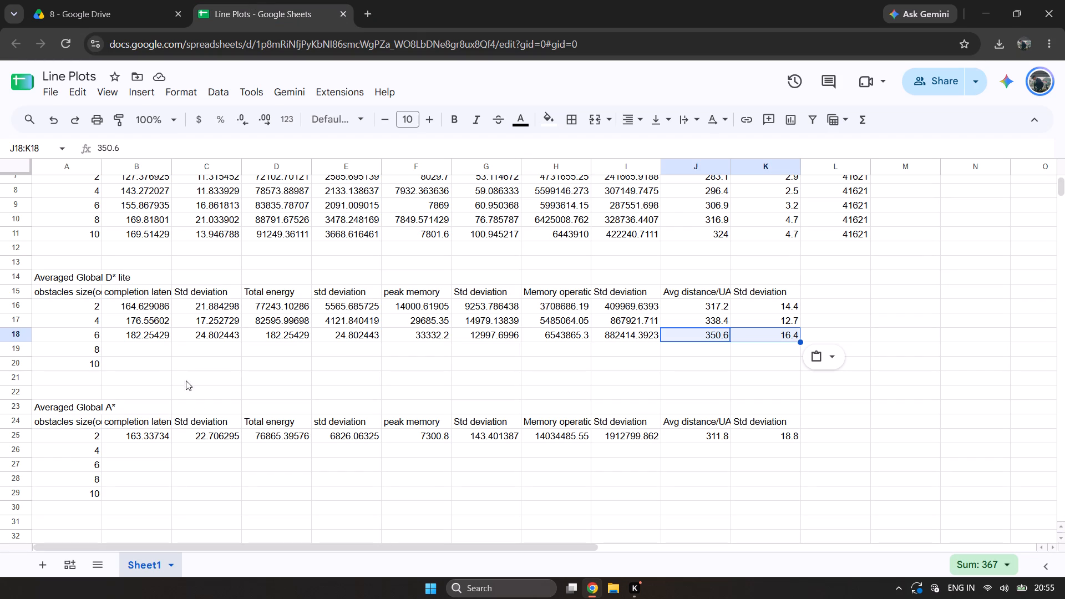
{"action": "left_click", "coordinate": [154, 348]}
{"action": "key", "text": "ctrl+v"}
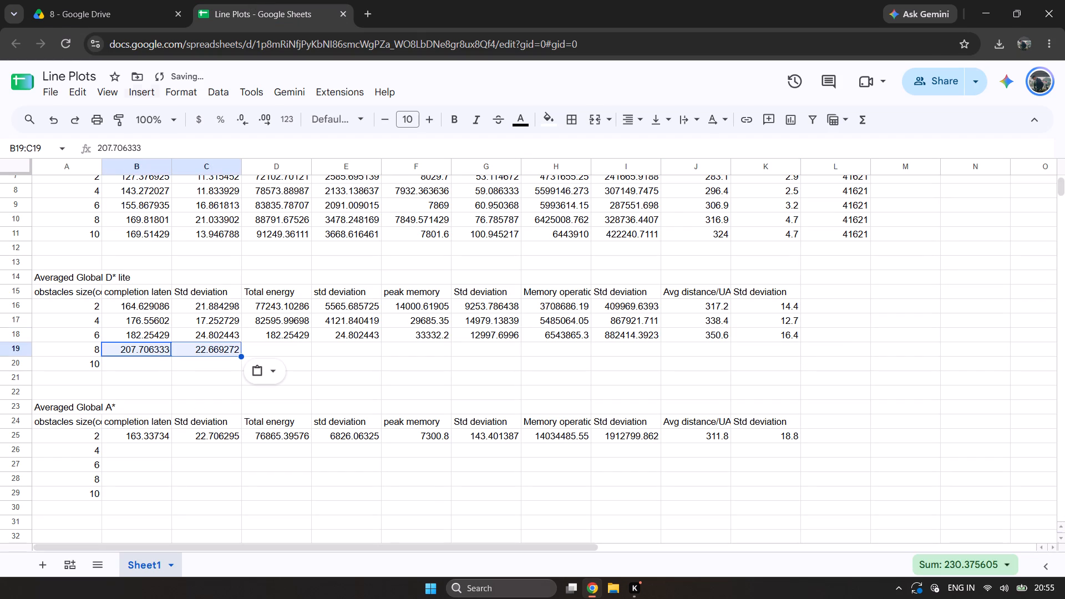
Close the latency file in Drive and open timeline_metrics_energy_summary_averaged.csv from the same folder 8.
{"action": "left_click", "coordinate": [153, 1]}
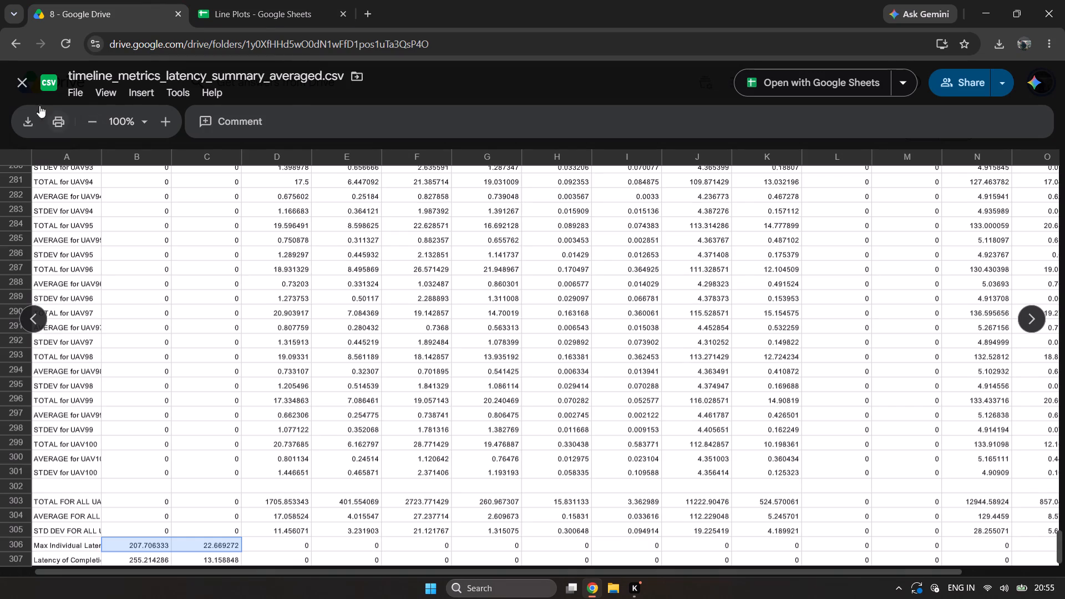
{"action": "left_click", "coordinate": [26, 84]}
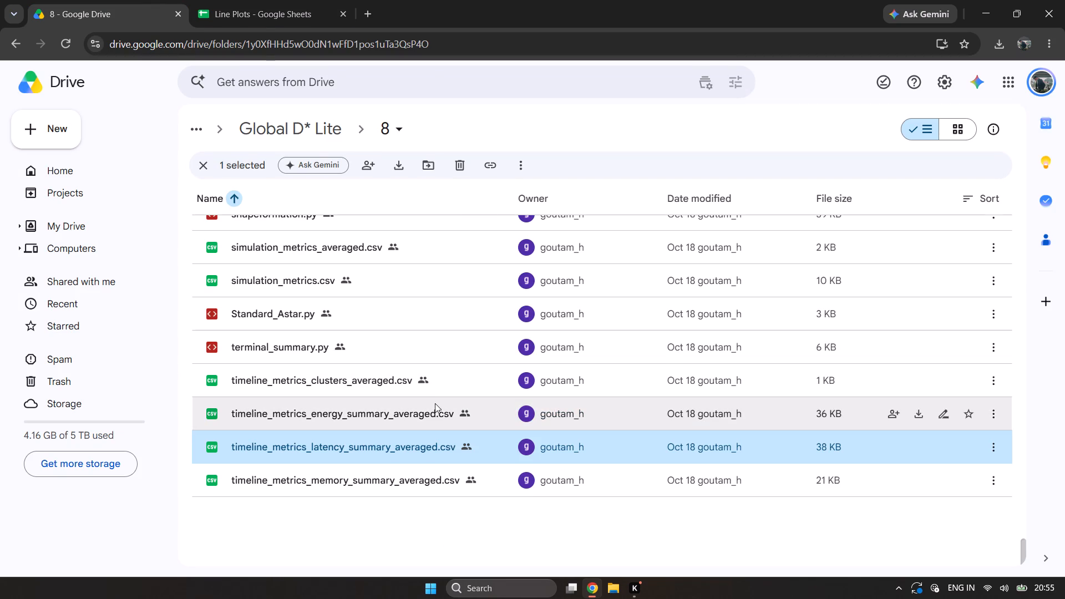
{"action": "double_click", "coordinate": [435, 403]}
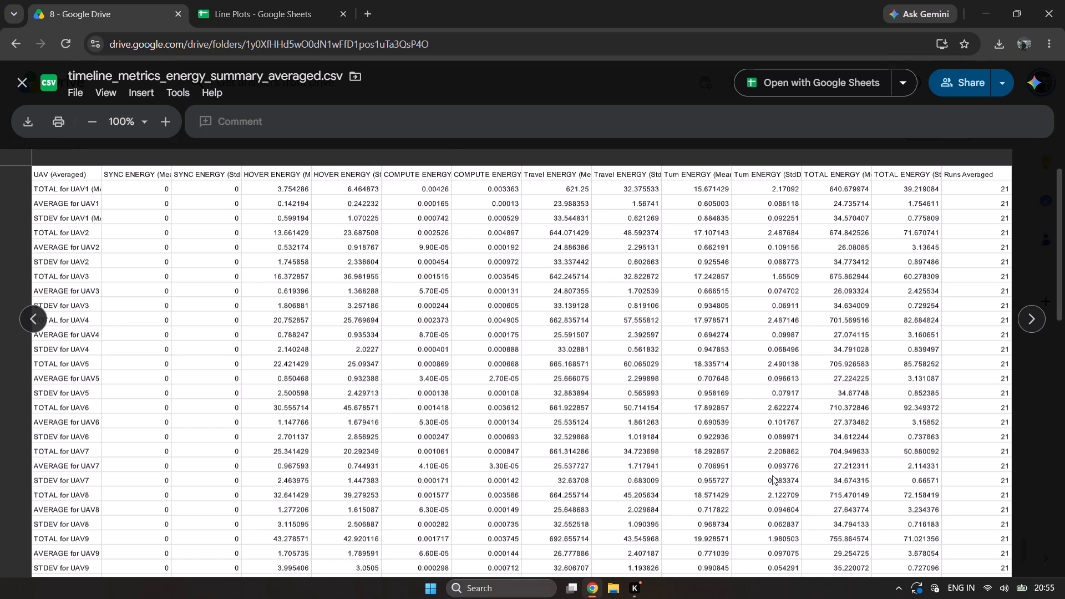
Copy the all-UAV total energy value and its deviation (L303:M303) into D19:E19 of the Averaged Global D* lite table in Line Plots.
{"action": "scroll", "coordinate": [613, 440], "scroll_direction": "down", "scroll_amount": 8}
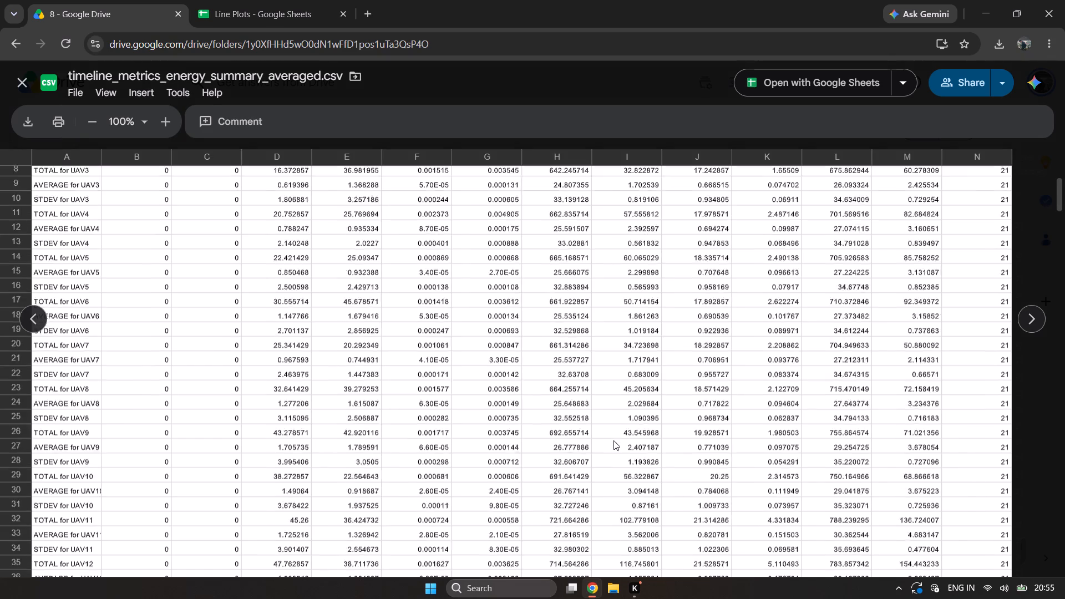
{"action": "scroll", "coordinate": [613, 440], "scroll_direction": "down", "scroll_amount": 5}
{"action": "scroll", "coordinate": [613, 440], "scroll_direction": "right", "scroll_amount": 11}
{"action": "scroll", "coordinate": [613, 440], "scroll_direction": "down", "scroll_amount": 11}
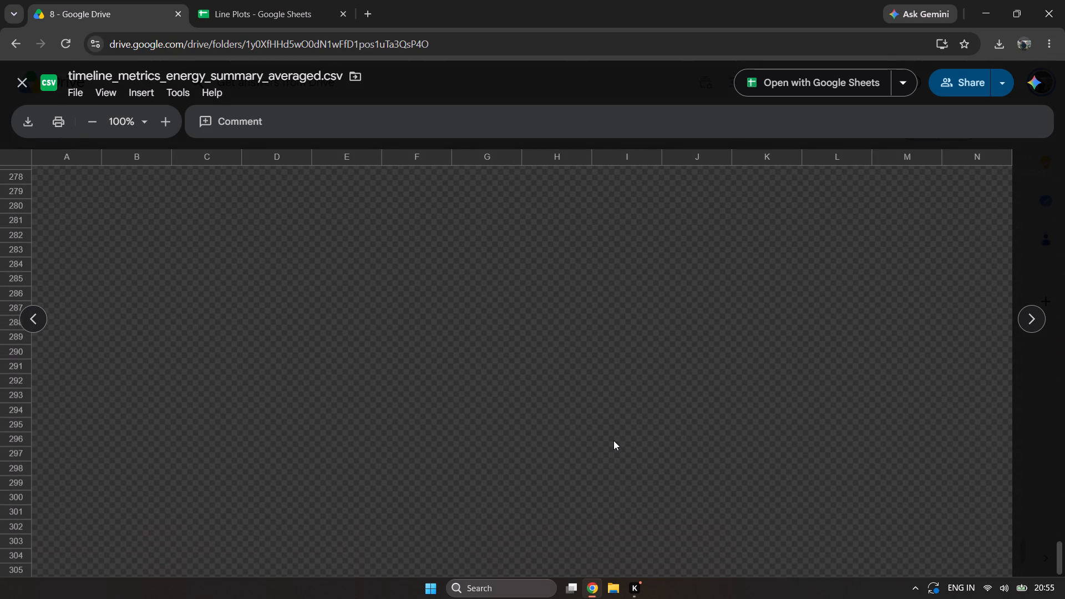
{"action": "scroll", "coordinate": [613, 440], "scroll_direction": "down", "scroll_amount": 7}
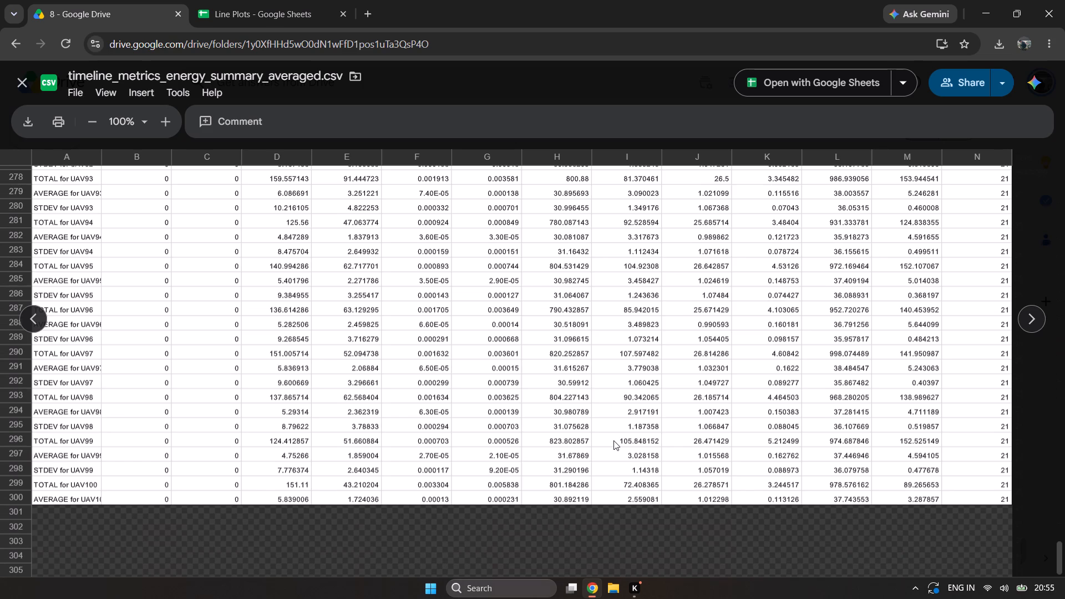
{"action": "scroll", "coordinate": [613, 440], "scroll_direction": "down", "scroll_amount": 11}
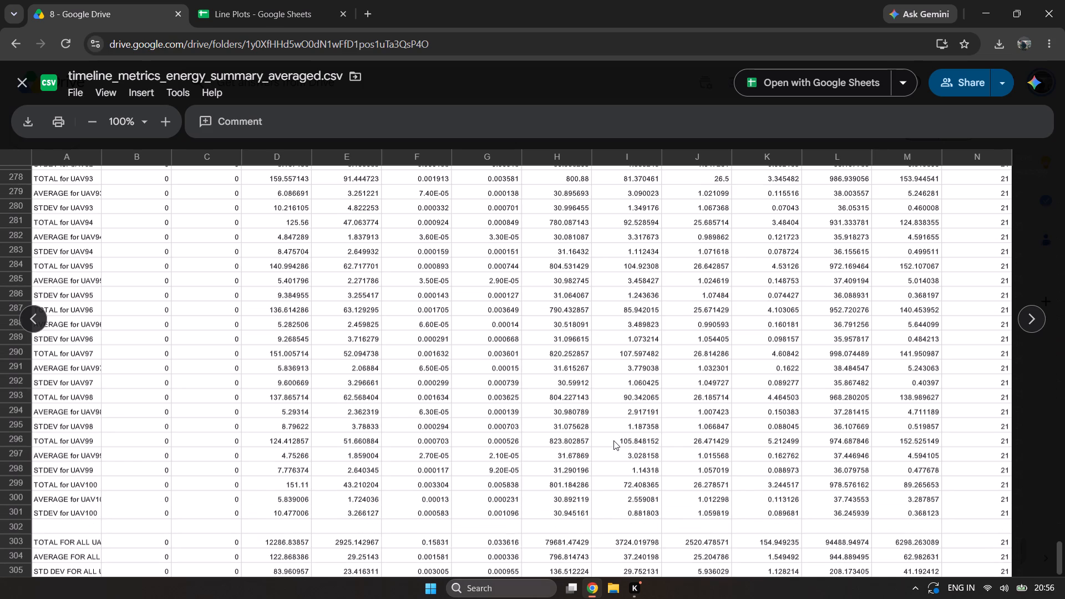
{"action": "scroll", "coordinate": [613, 440], "scroll_direction": "down", "scroll_amount": 8}
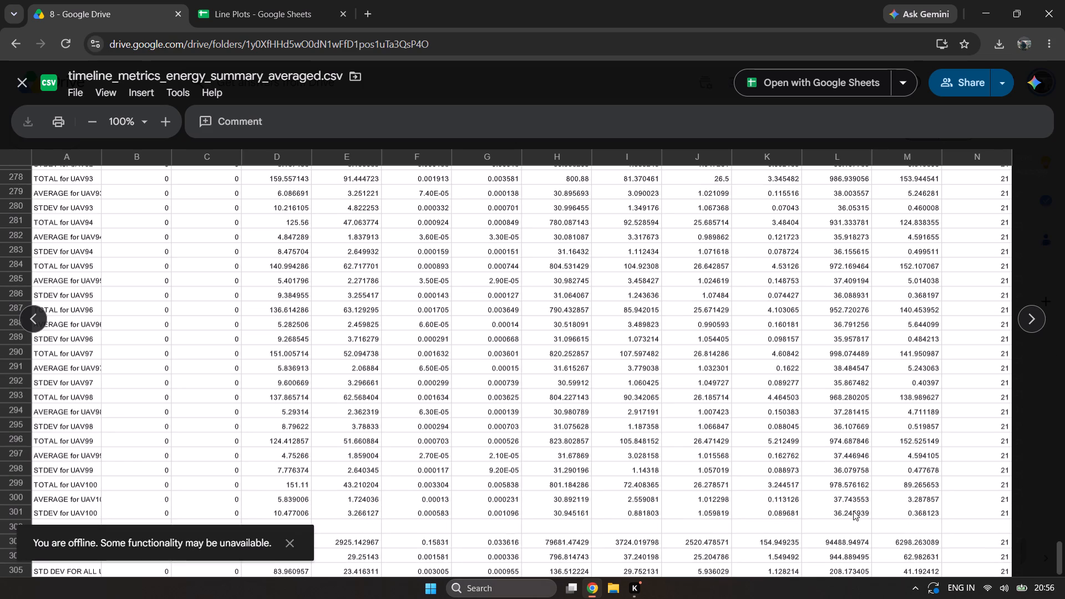
{"action": "left_click_drag", "start_coordinate": [833, 540], "coordinate": [896, 539]}
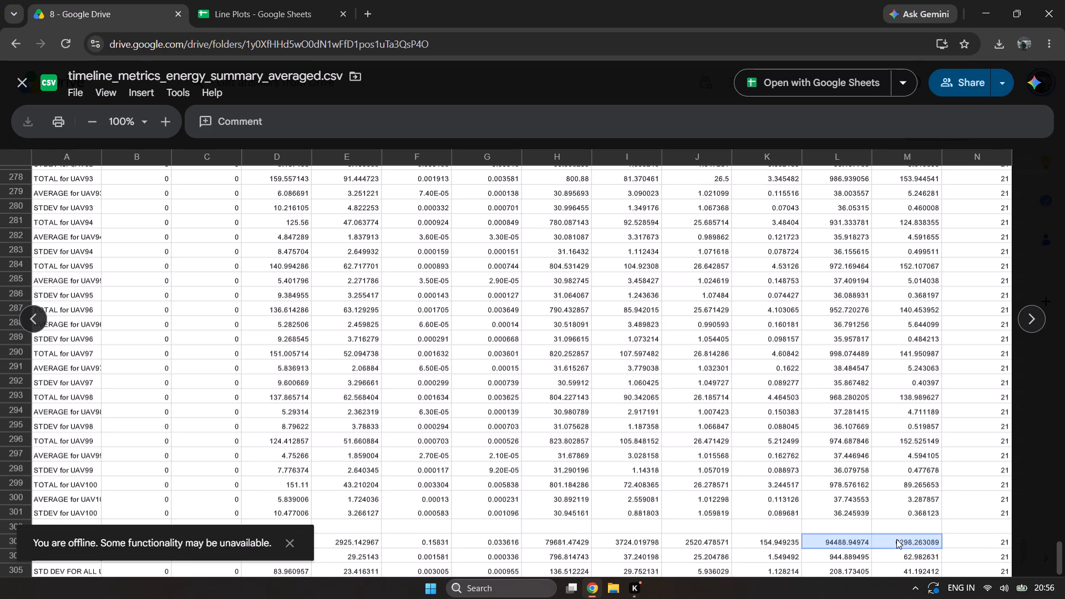
{"action": "key", "text": "ctrl+c"}
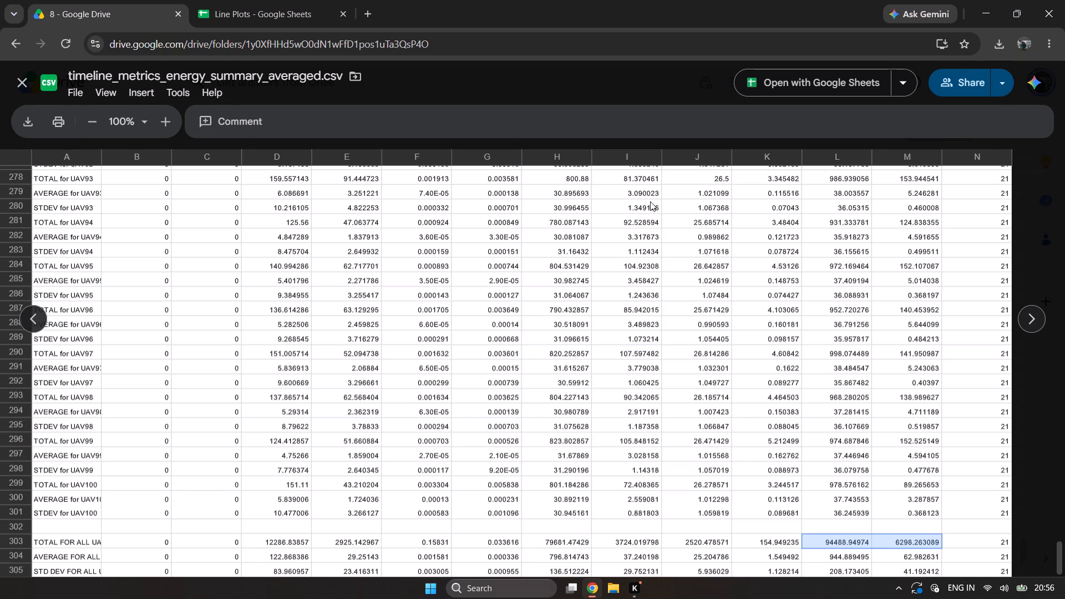
{"action": "left_click", "coordinate": [278, 24]}
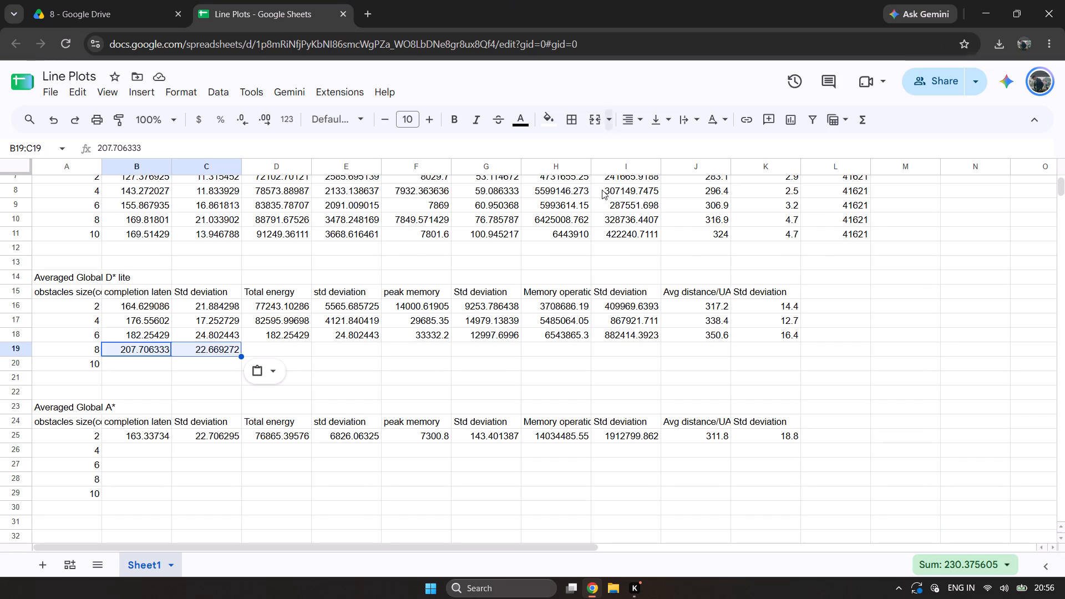
{"action": "left_click", "coordinate": [300, 353]}
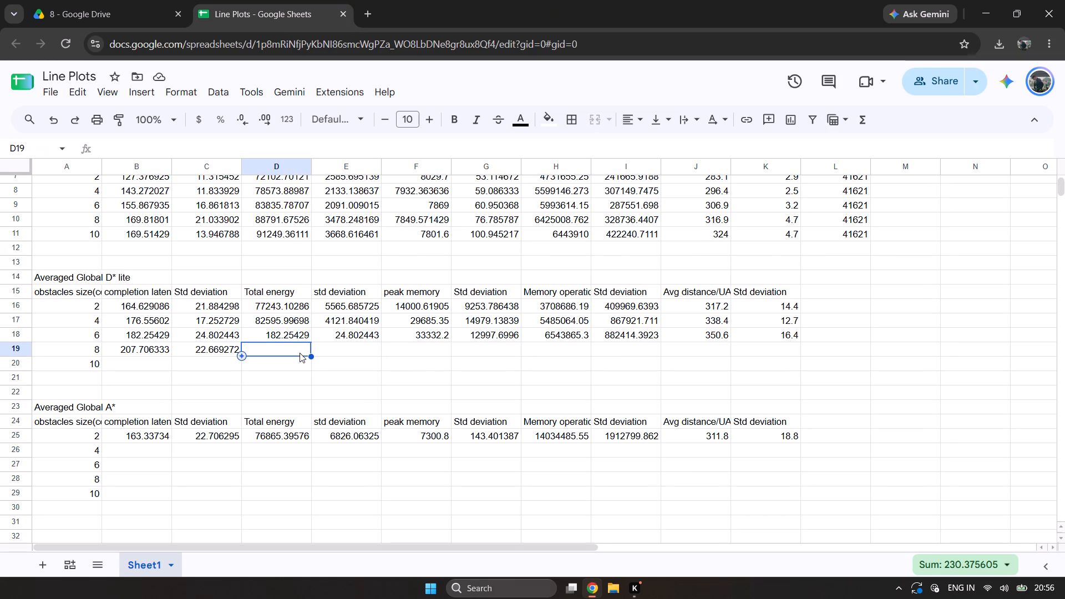
{"action": "key", "text": "ctrl+v"}
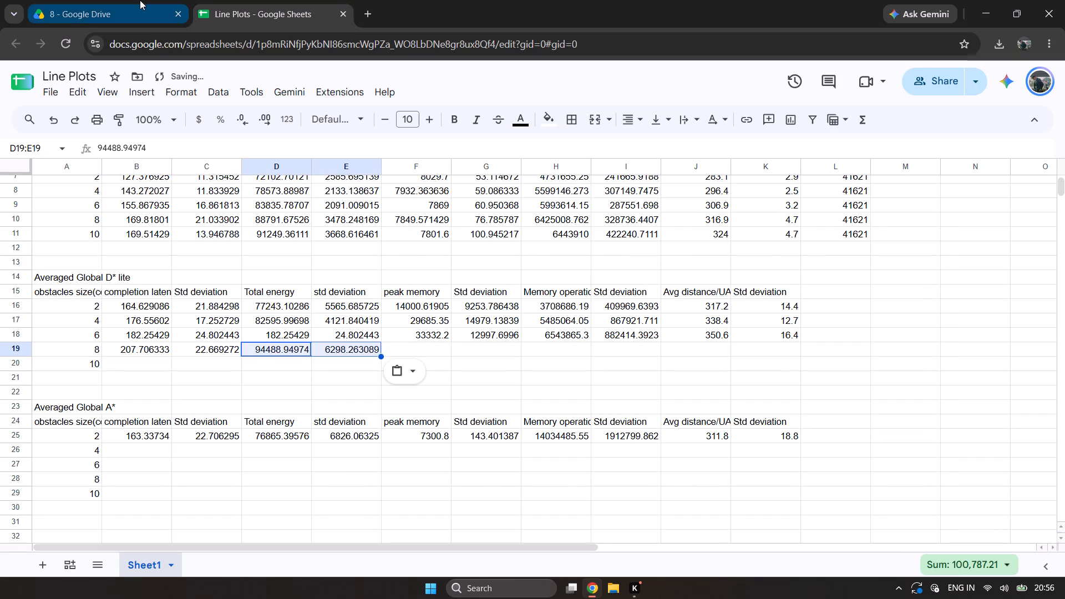
Close the energy file in Drive and open timeline_metrics_memory_summary_averaged.csv from folder 8.
{"action": "left_click", "coordinate": [140, 0]}
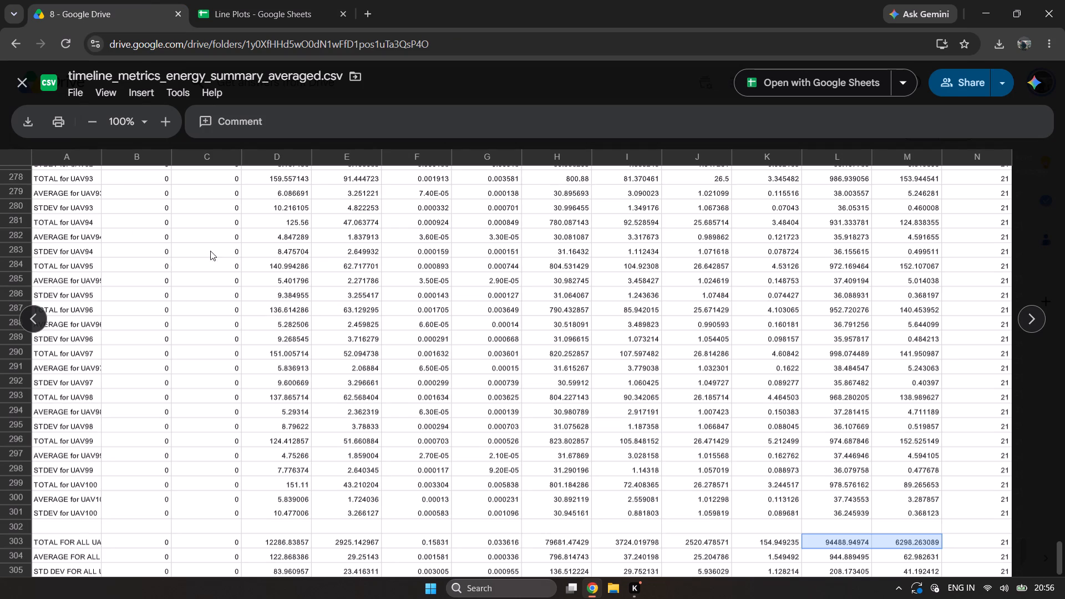
{"action": "left_click", "coordinate": [246, 34]}
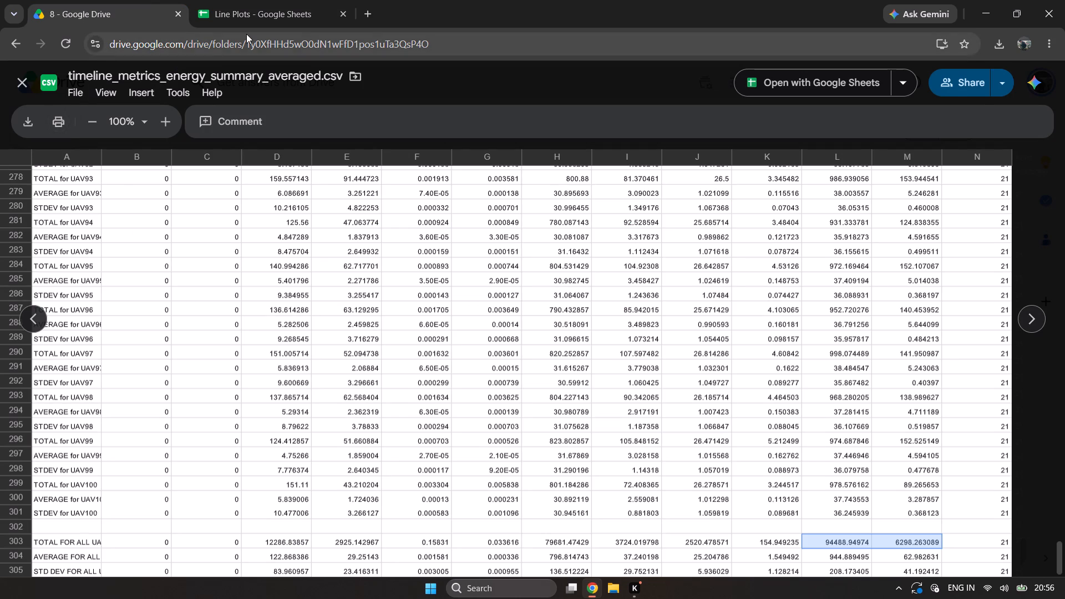
{"action": "left_click", "coordinate": [257, 11]}
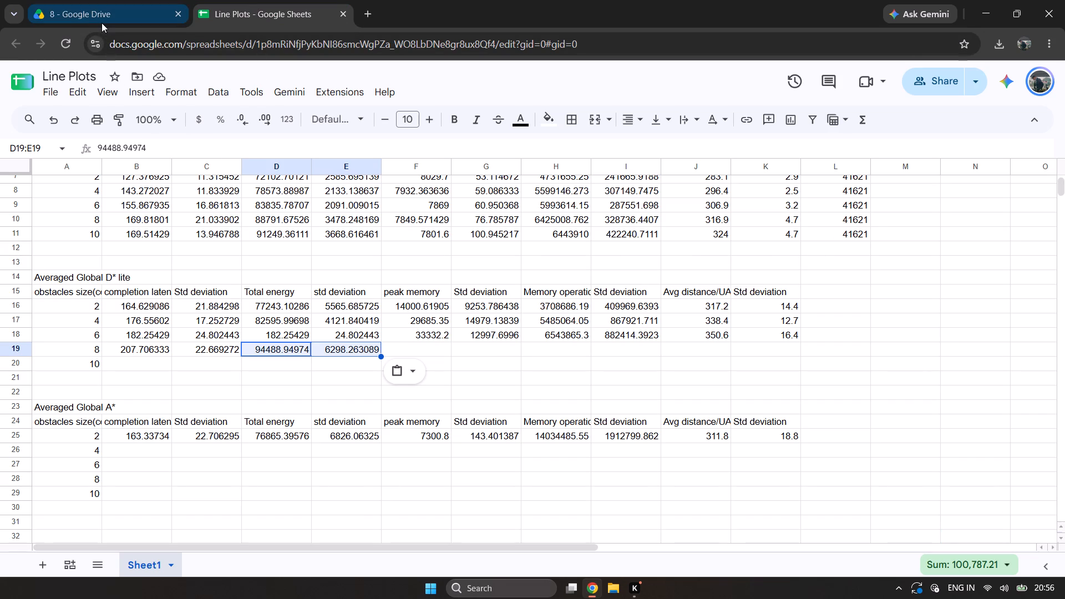
{"action": "left_click", "coordinate": [106, 19]}
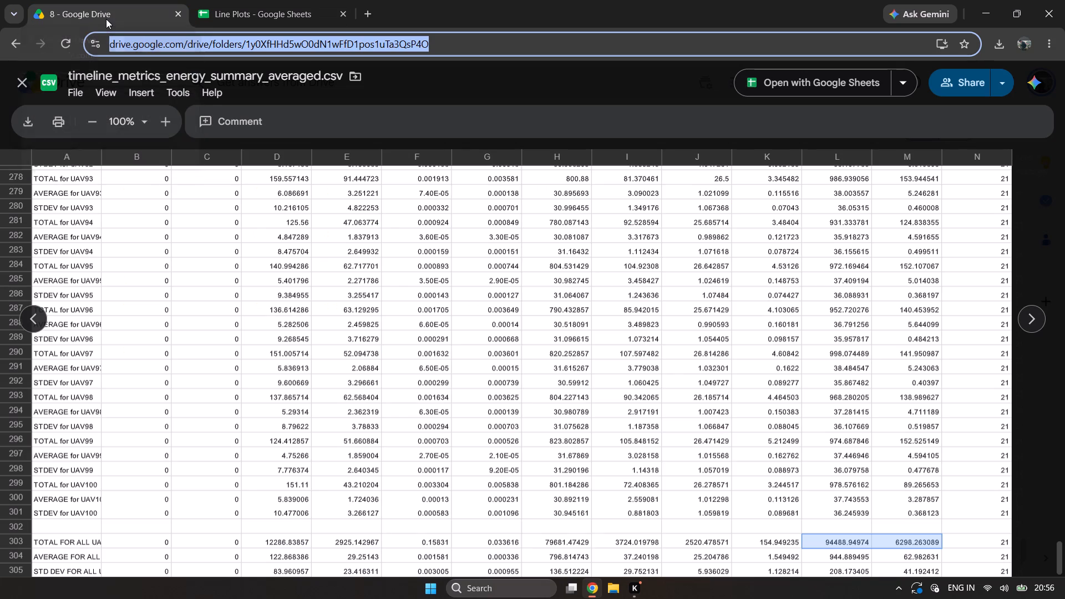
{"action": "left_click", "coordinate": [21, 91]}
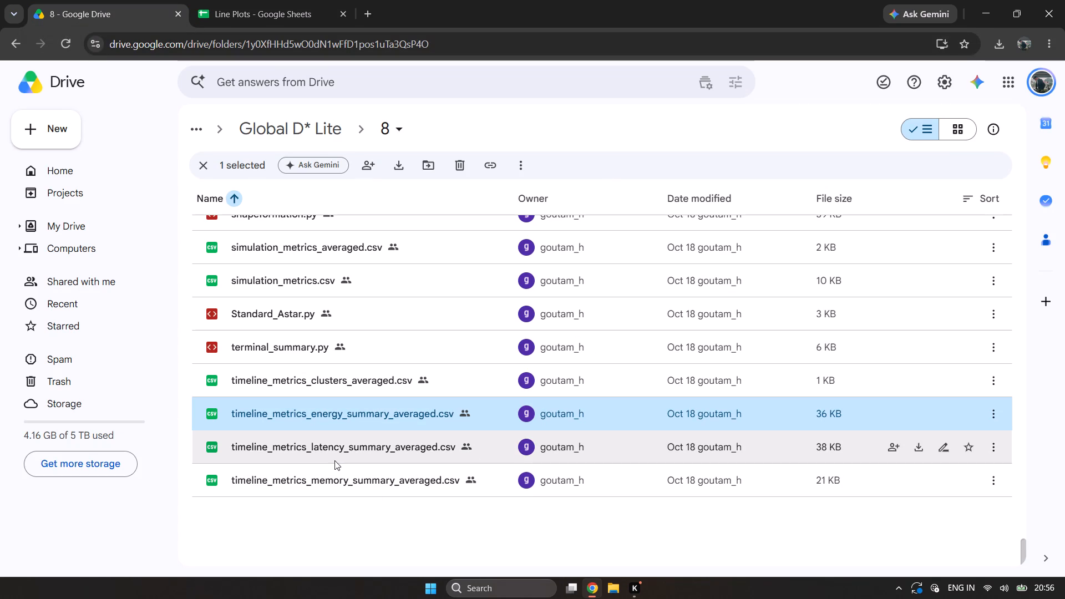
{"action": "double_click", "coordinate": [324, 470]}
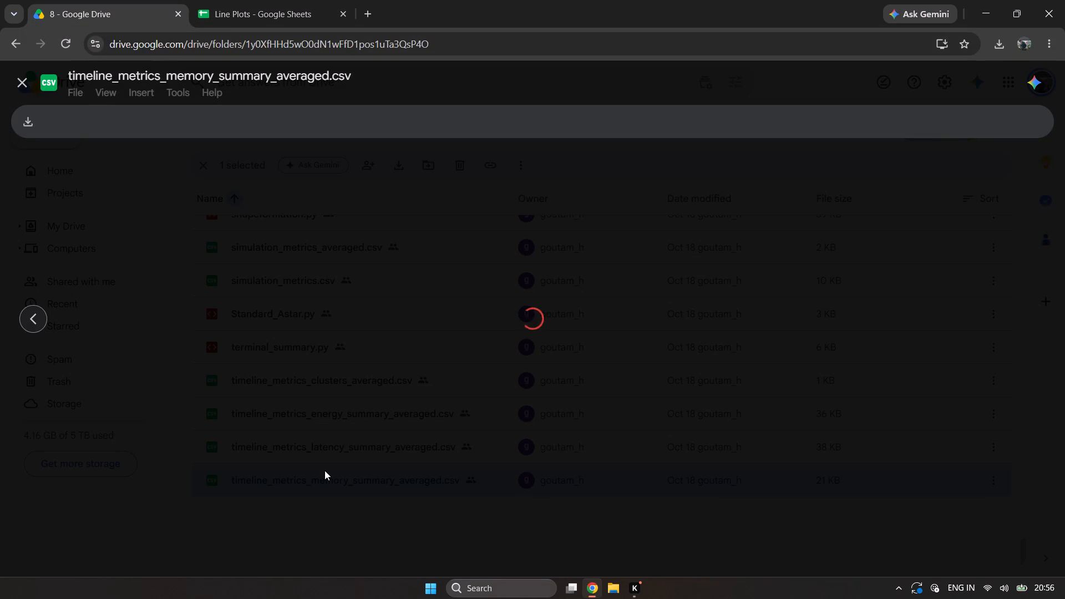
Copy the all-UAV total memory operations and deviation (B303:C303) into H19:I19 of the Averaged Global D* lite table in Line Plots.
{"action": "scroll", "coordinate": [331, 393], "scroll_direction": "down", "scroll_amount": 7}
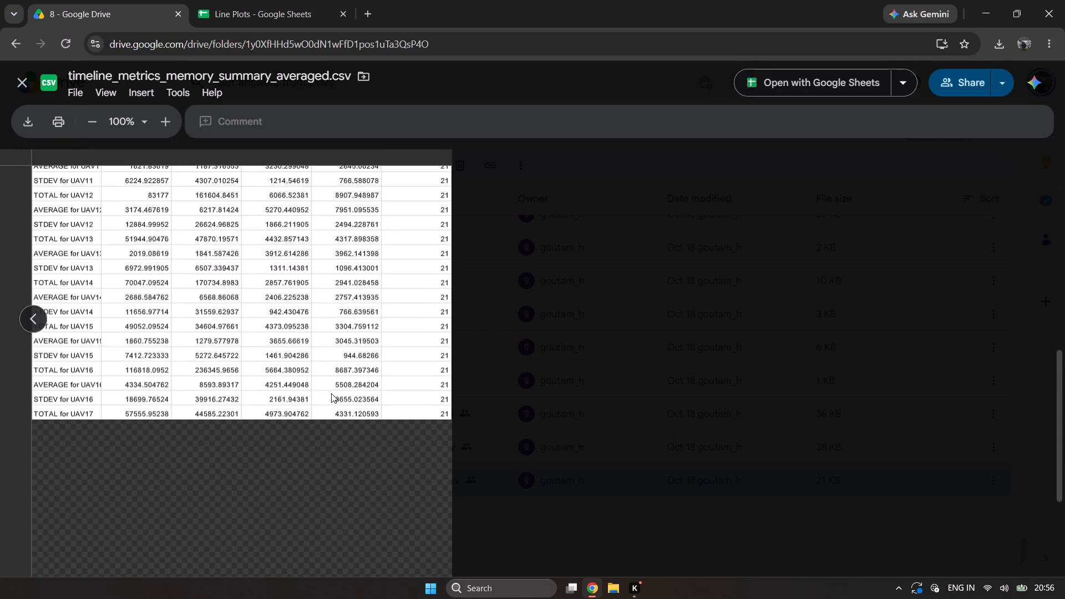
{"action": "scroll", "coordinate": [331, 393], "scroll_direction": "down", "scroll_amount": 18}
{"action": "scroll", "coordinate": [331, 393], "scroll_direction": "down", "scroll_amount": 16}
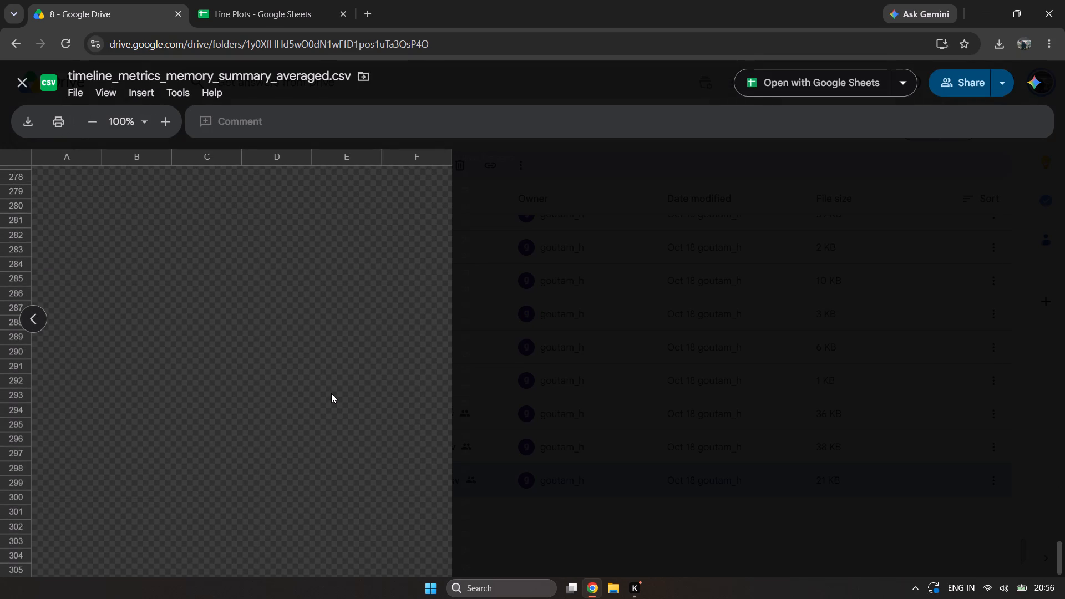
{"action": "scroll", "coordinate": [331, 393], "scroll_direction": "down", "scroll_amount": 11}
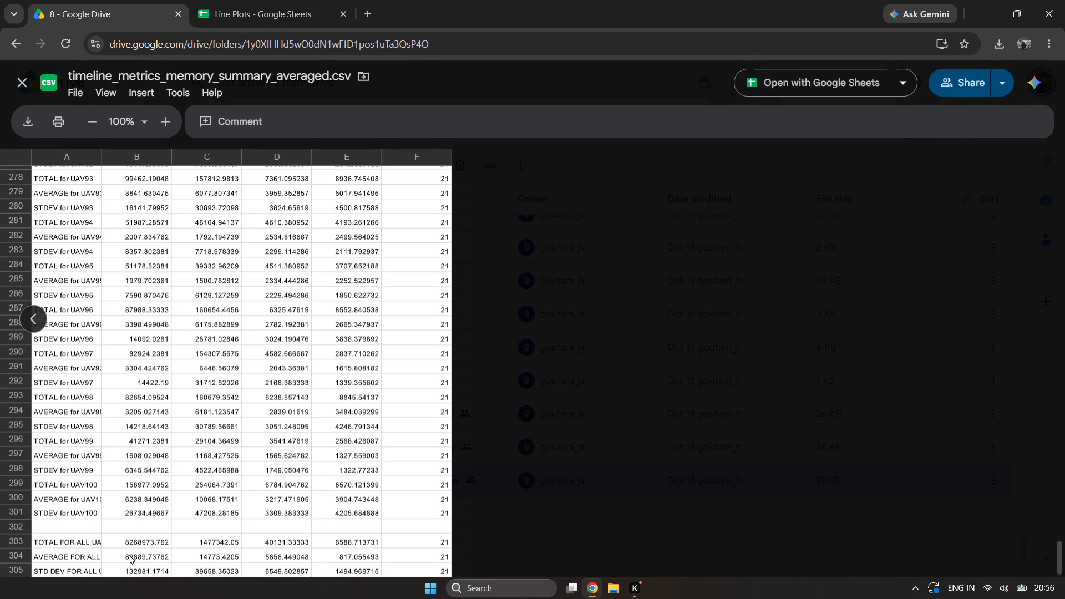
{"action": "left_click_drag", "start_coordinate": [125, 540], "coordinate": [174, 539]}
{"action": "key", "text": "ctrl+c"}
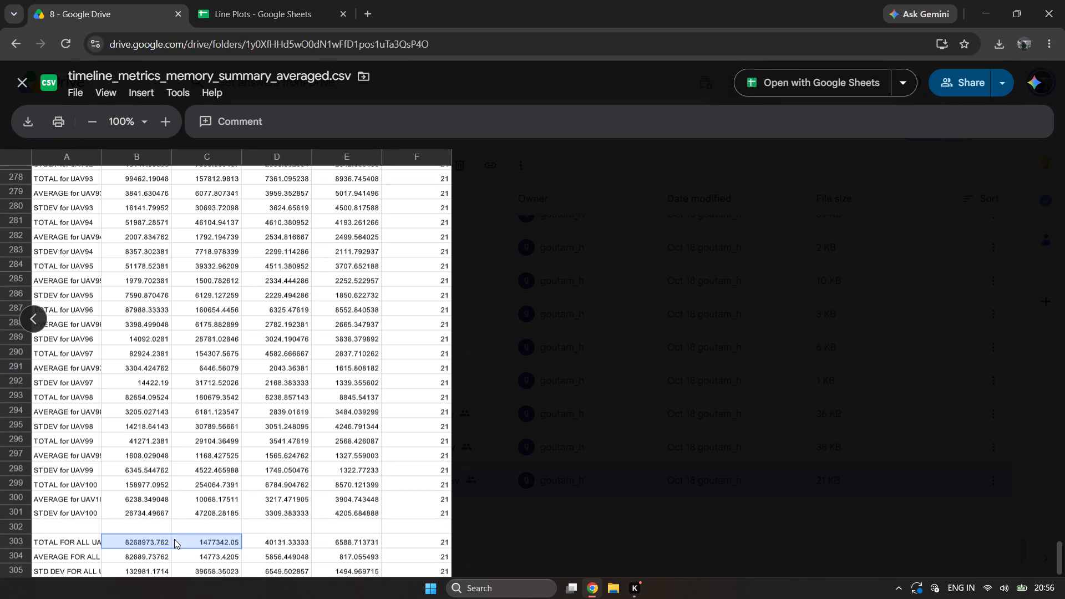
{"action": "left_click", "coordinate": [271, 0]}
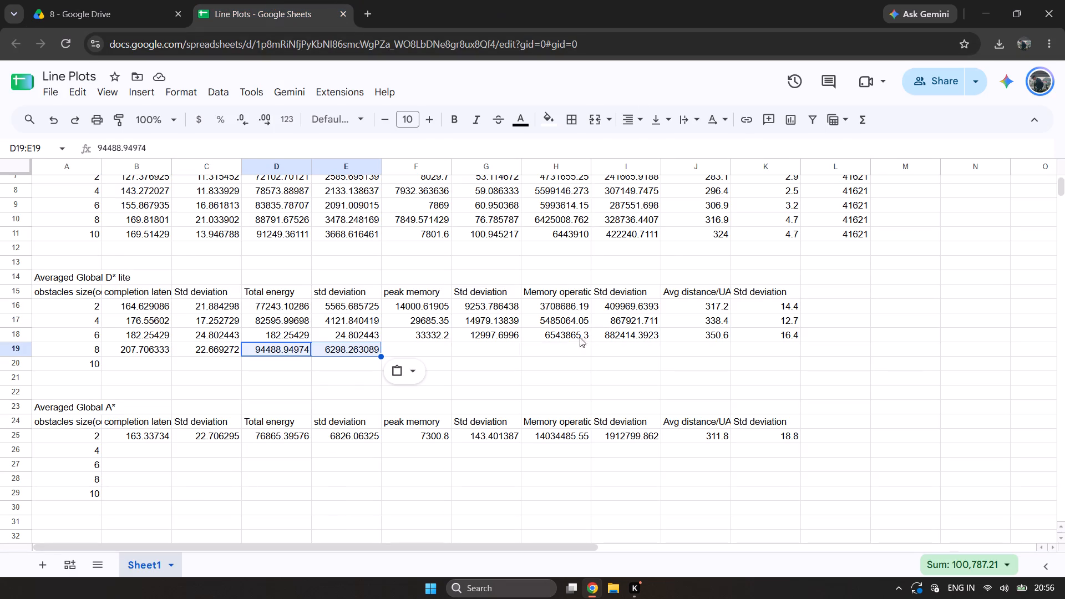
{"action": "left_click", "coordinate": [572, 344]}
{"action": "key", "text": "ctrl+v"}
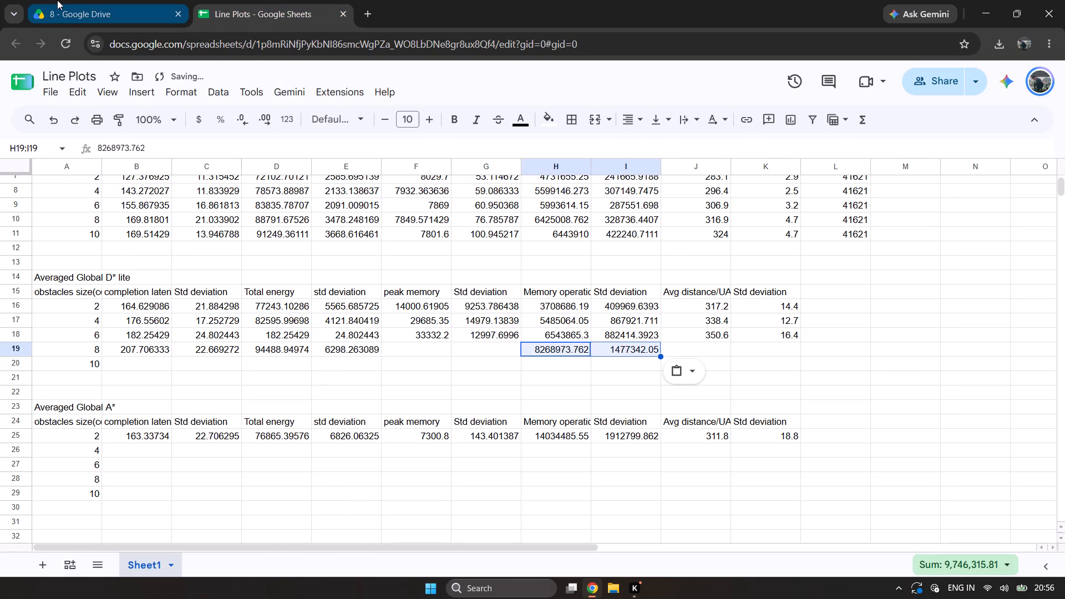
Copy the all-UAV total peak memory and deviation (D303:E303) from the memory file into F19:G19 of the Averaged Global D* lite table.
{"action": "left_click", "coordinate": [57, 0]}
{"action": "left_click_drag", "start_coordinate": [300, 536], "coordinate": [357, 535]}
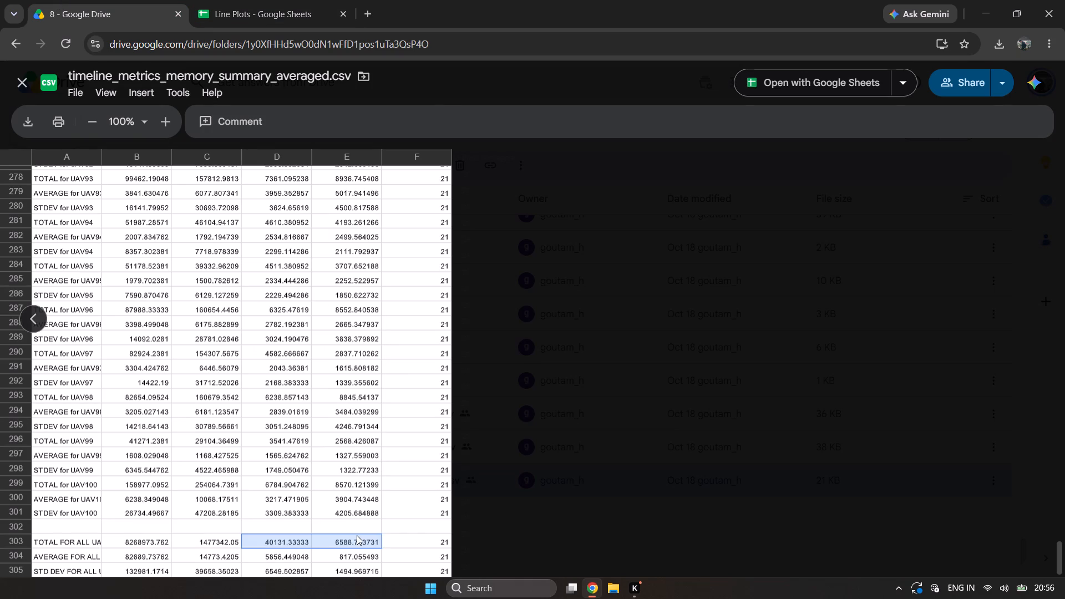
{"action": "left_click_drag", "start_coordinate": [357, 535], "coordinate": [356, 536]}
{"action": "key", "text": "ctrl+c"}
{"action": "left_click", "coordinate": [267, 9]}
{"action": "left_click", "coordinate": [402, 344]}
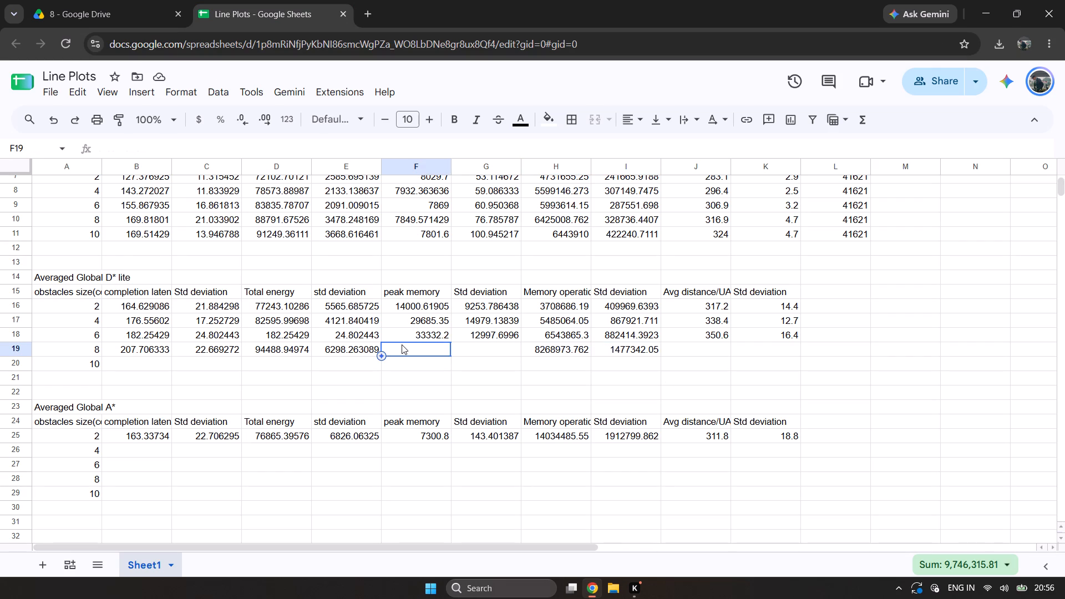
{"action": "key", "text": "ctrl+v"}
Close the memory file in Drive and open simulation_metrics_averaged.csv from folder 8.
{"action": "left_click_drag", "start_coordinate": [128, 0], "coordinate": [189, 67]}
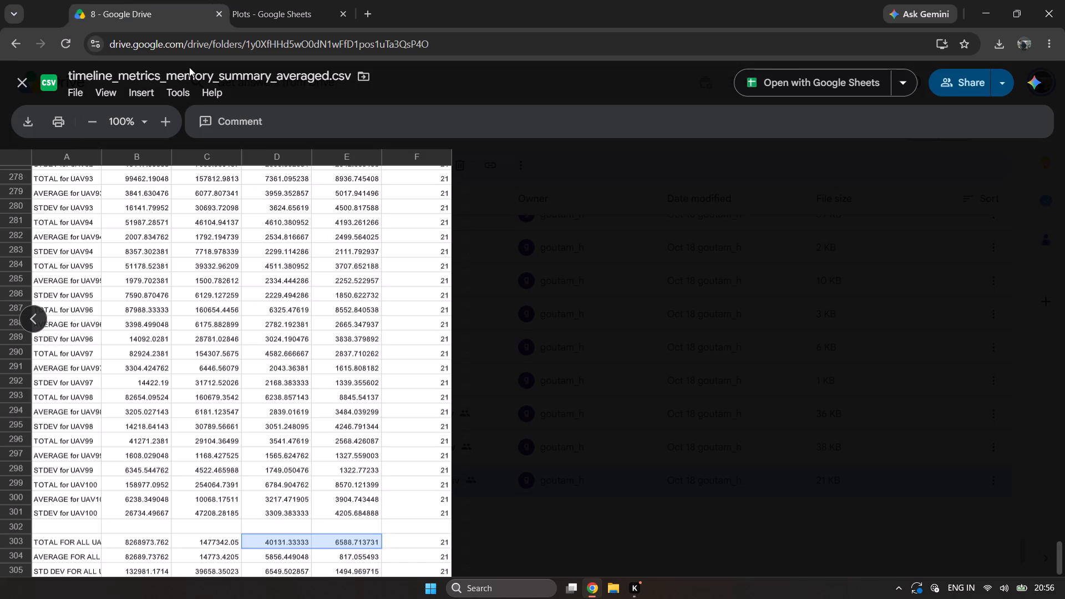
{"action": "left_click_drag", "start_coordinate": [189, 67], "coordinate": [55, 37]}
{"action": "left_click", "coordinate": [24, 70]}
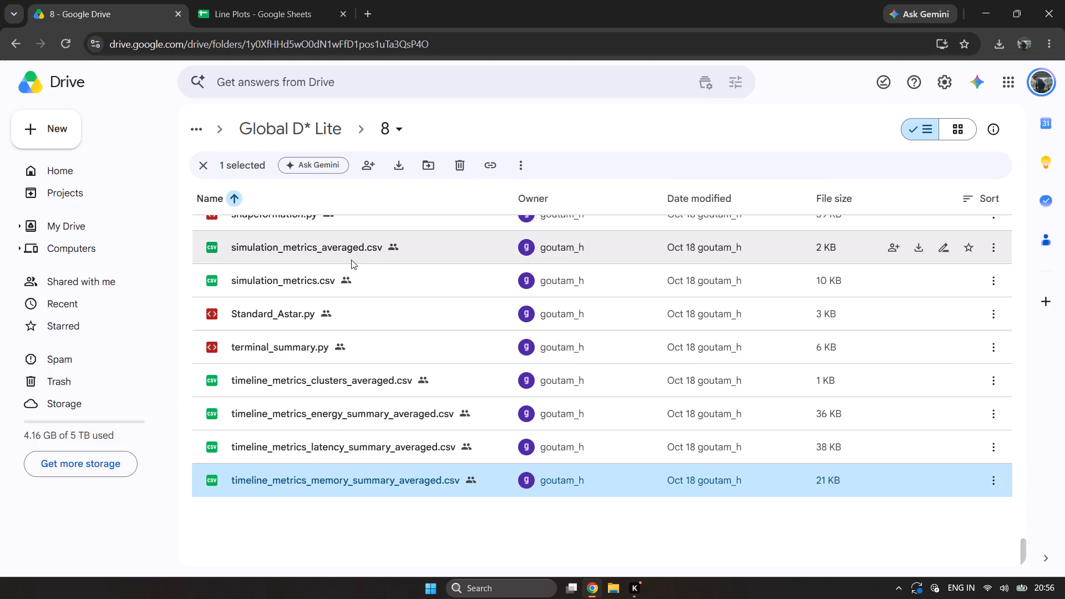
{"action": "double_click", "coordinate": [351, 260]}
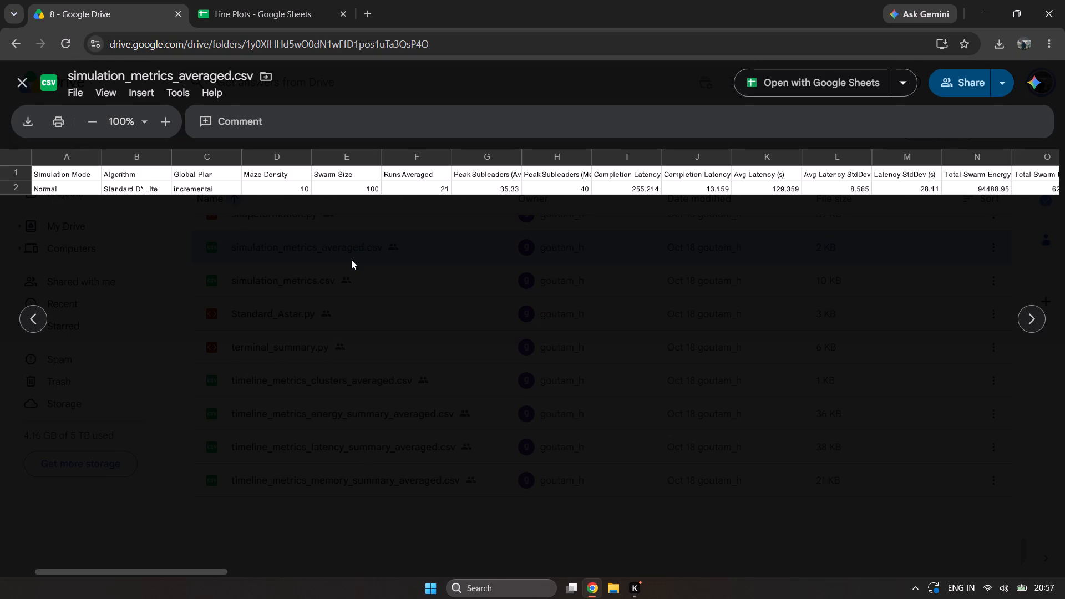
Copy the Avg Distance/UAV value and its deviation (AX2:AY2) into J19:K19 of the Averaged Global D* lite table in Line Plots.
{"action": "scroll", "coordinate": [887, 203], "scroll_direction": "left", "scroll_amount": 10}
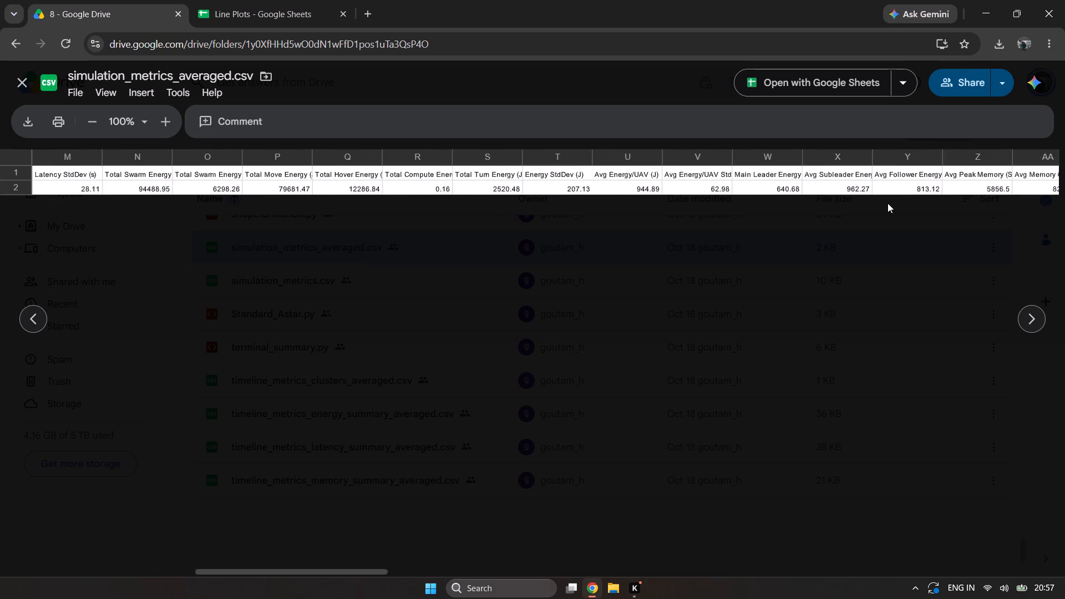
{"action": "scroll", "coordinate": [887, 203], "scroll_direction": "left", "scroll_amount": 3}
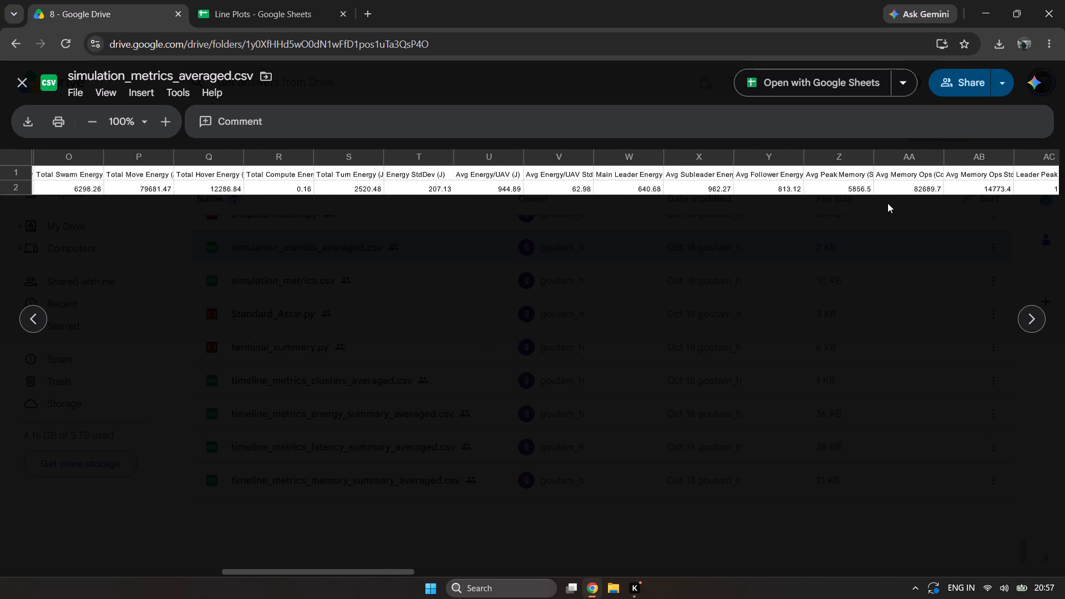
{"action": "scroll", "coordinate": [887, 203], "scroll_direction": "left", "scroll_amount": 7}
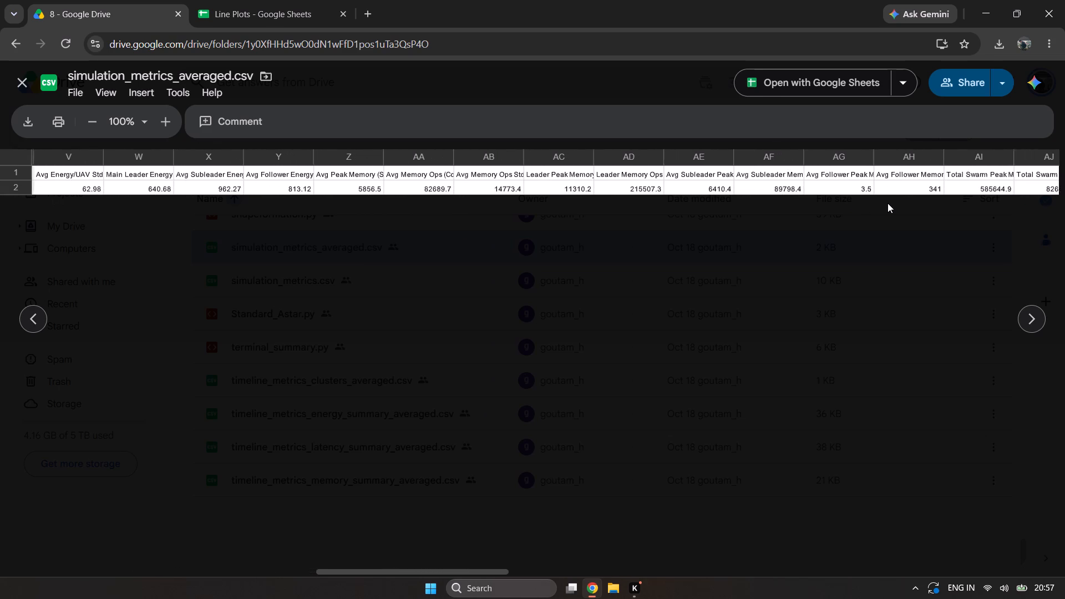
{"action": "scroll", "coordinate": [887, 203], "scroll_direction": "left", "scroll_amount": 3}
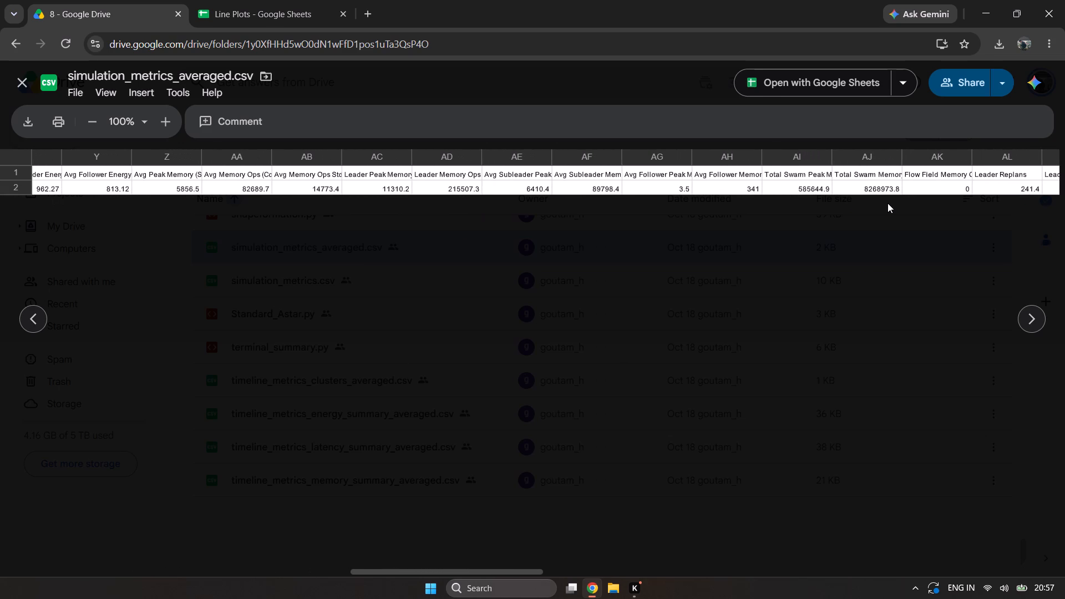
{"action": "scroll", "coordinate": [887, 203], "scroll_direction": "left", "scroll_amount": 7}
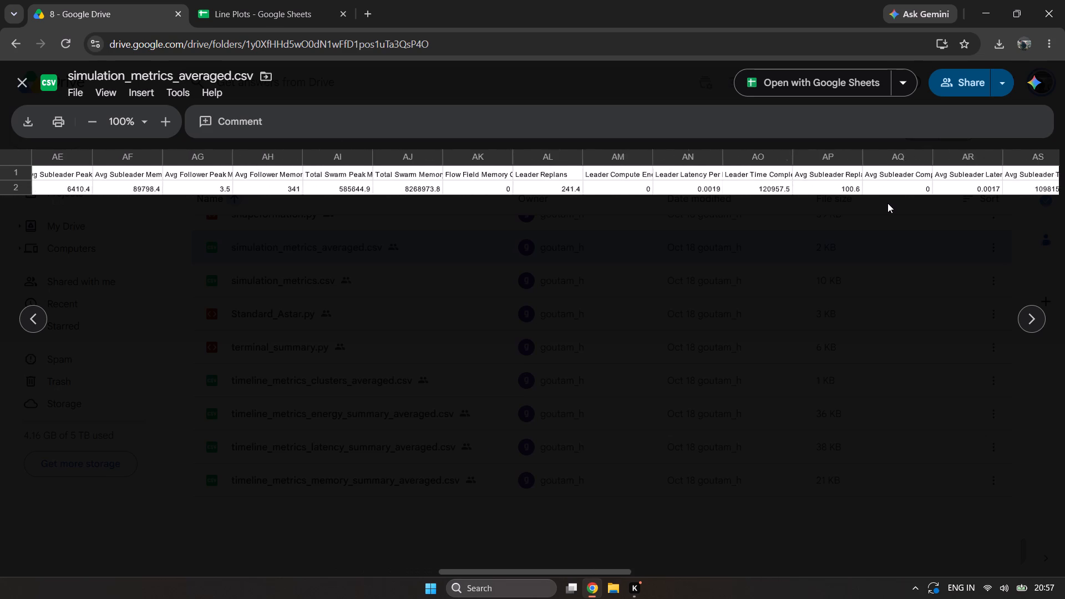
{"action": "scroll", "coordinate": [887, 203], "scroll_direction": "left", "scroll_amount": 3}
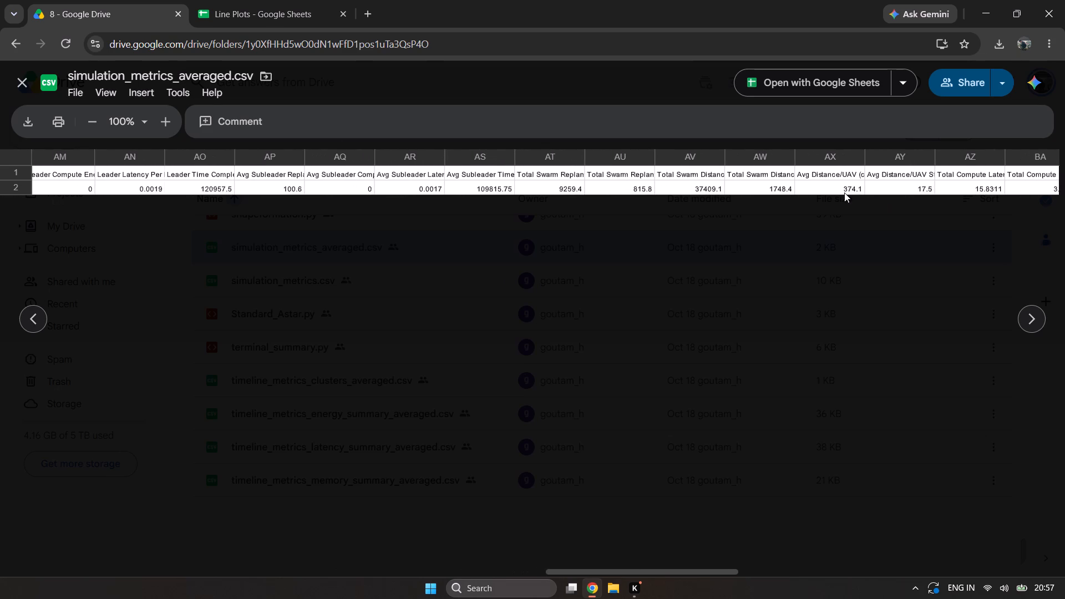
{"action": "left_click_drag", "start_coordinate": [843, 192], "coordinate": [888, 197]}
{"action": "key", "text": "ctrl+c"}
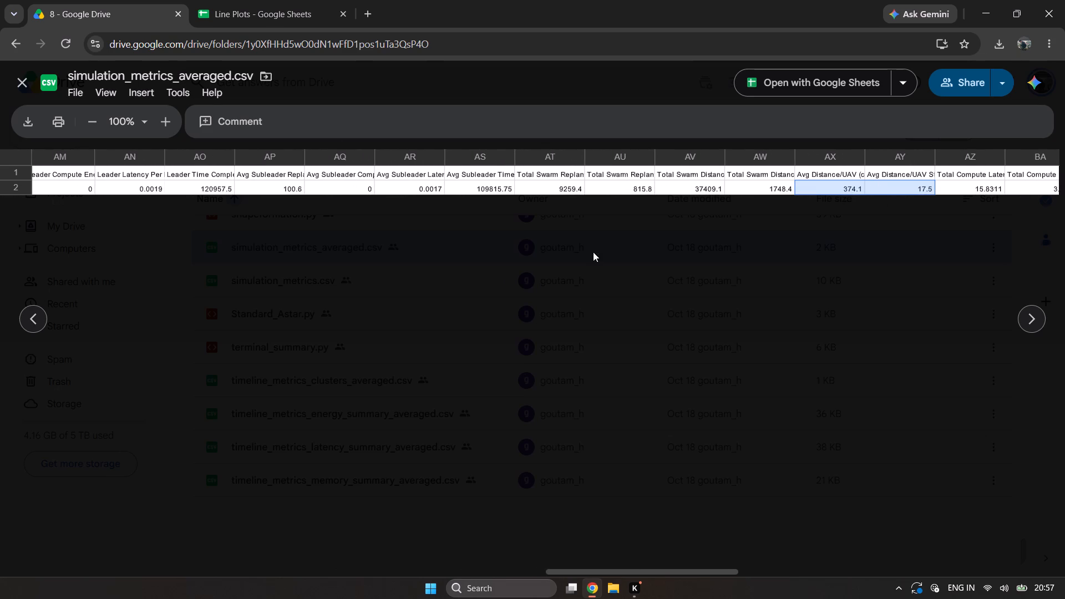
{"action": "left_click", "coordinate": [300, 0]}
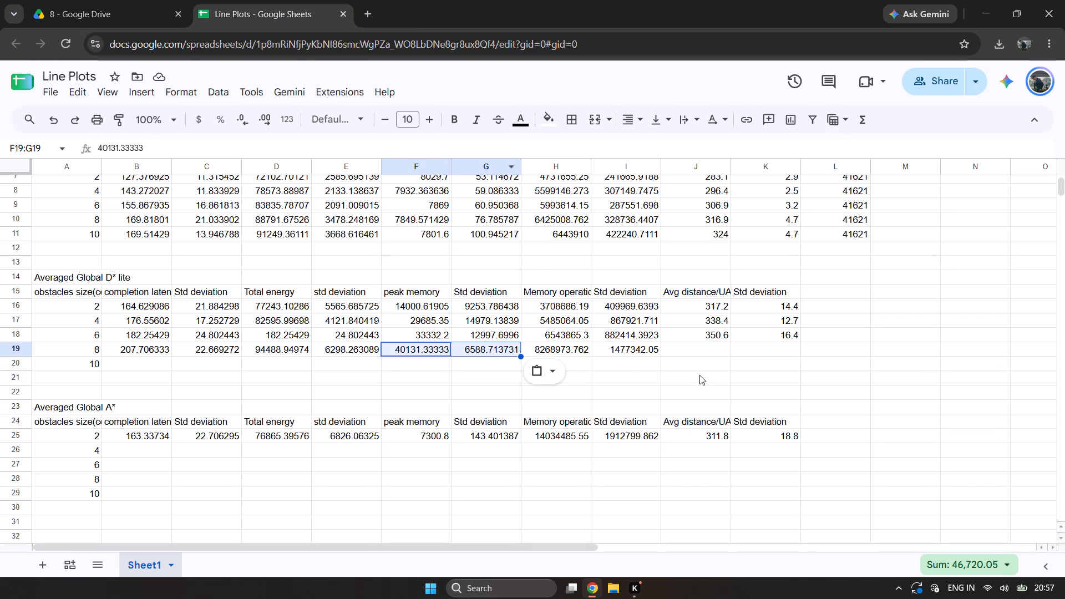
{"action": "left_click", "coordinate": [717, 351]}
{"action": "key", "text": "ctrl+v"}
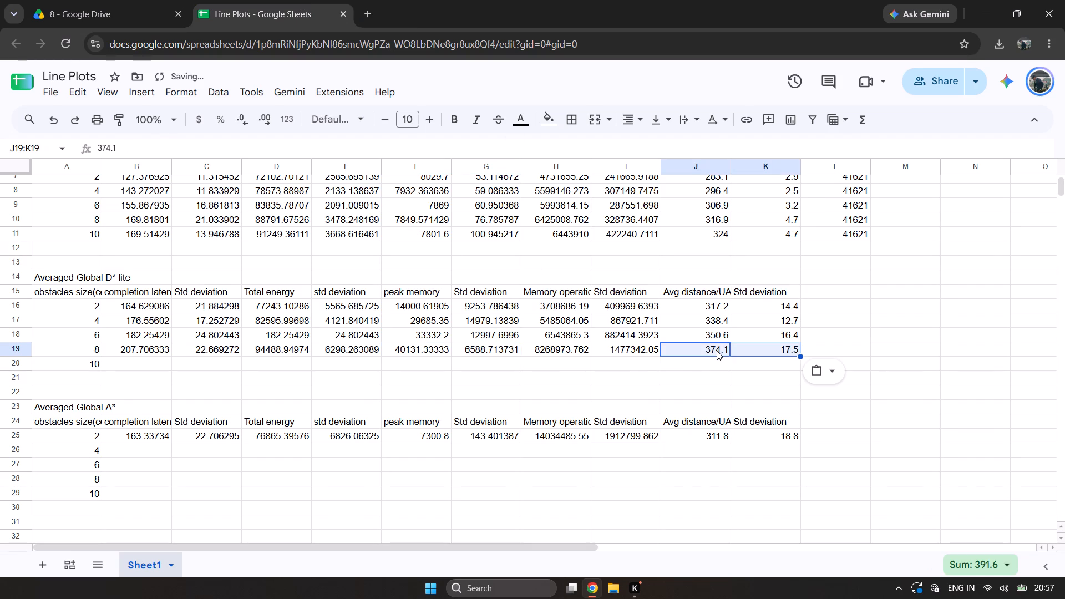
Close the simulation metrics file in Drive and open folder 10 within Global D* Lite.
{"action": "left_click", "coordinate": [100, 0]}
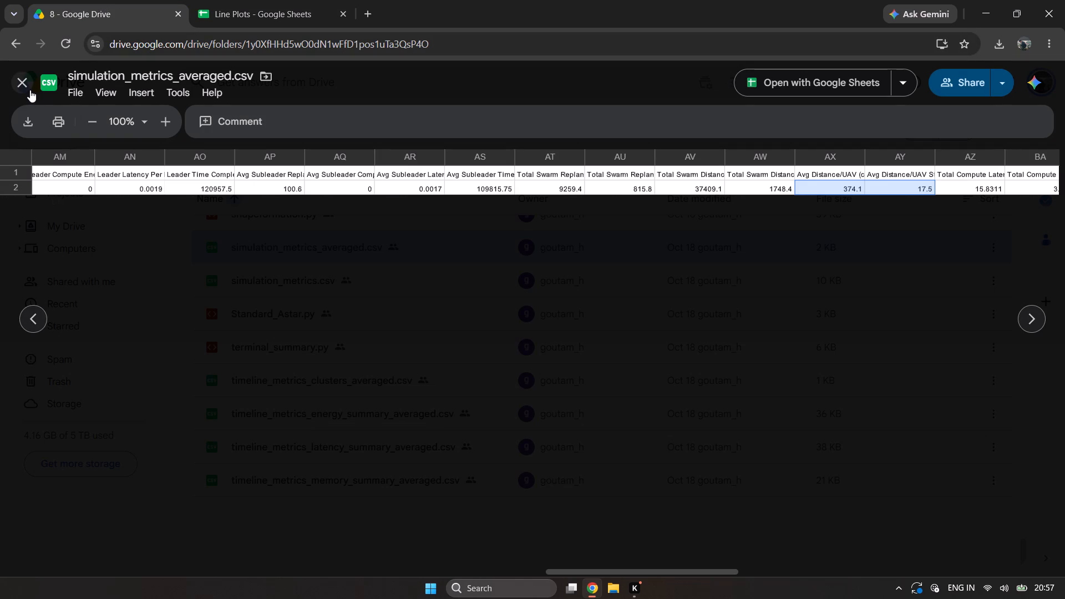
{"action": "left_click", "coordinate": [30, 90]}
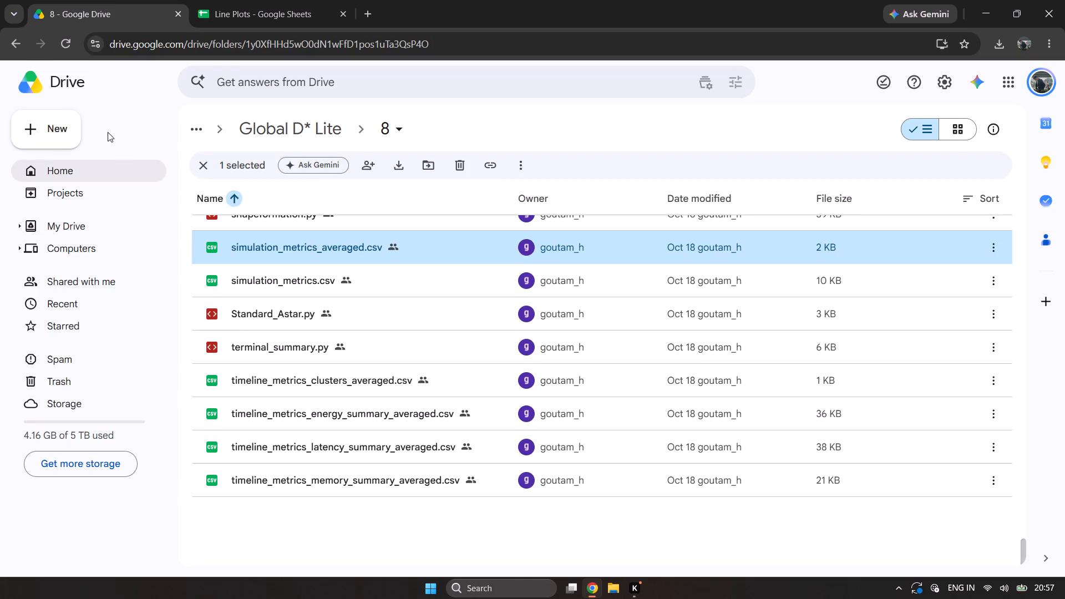
{"action": "left_click", "coordinate": [26, 50]}
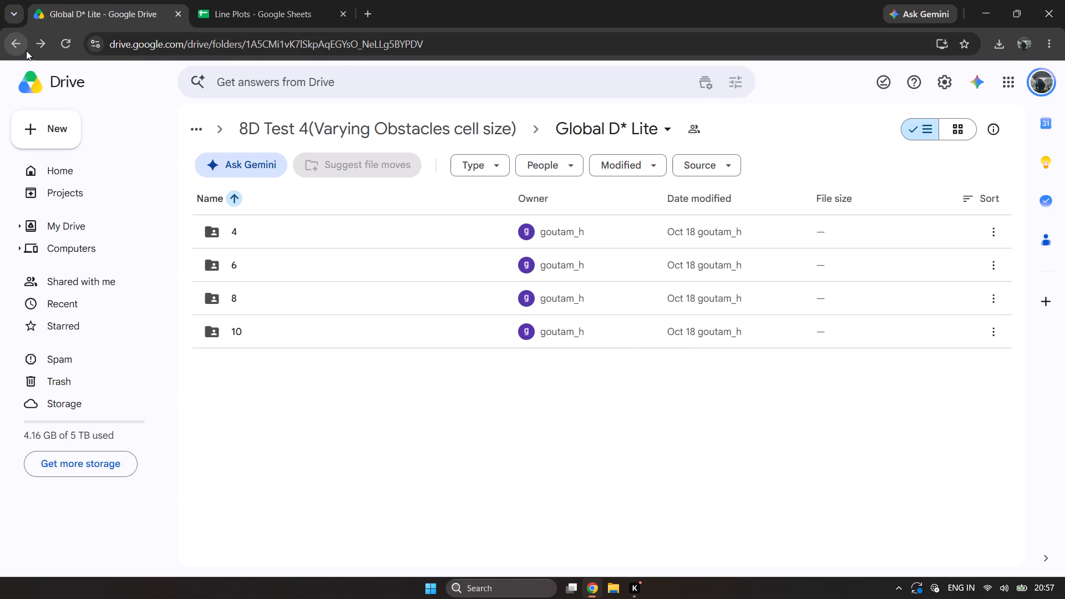
{"action": "double_click", "coordinate": [253, 321]}
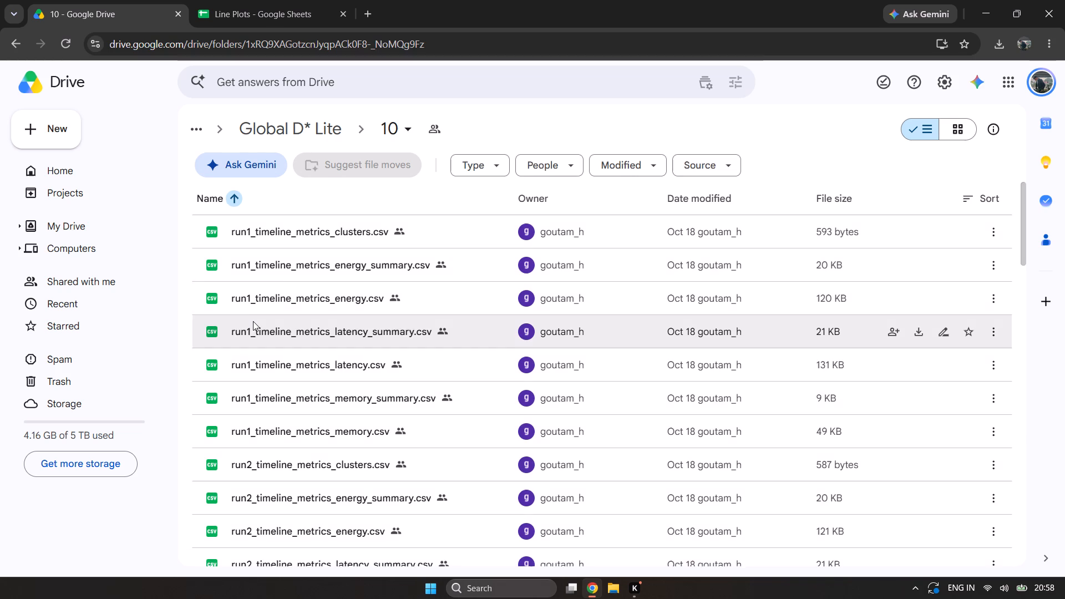
Open timeline_metrics_latency_summary_averaged.csv near the end of folder 10's file list.
{"action": "scroll", "coordinate": [253, 321], "scroll_direction": "down", "scroll_amount": 19}
{"action": "scroll", "coordinate": [253, 321], "scroll_direction": "down", "scroll_amount": 11}
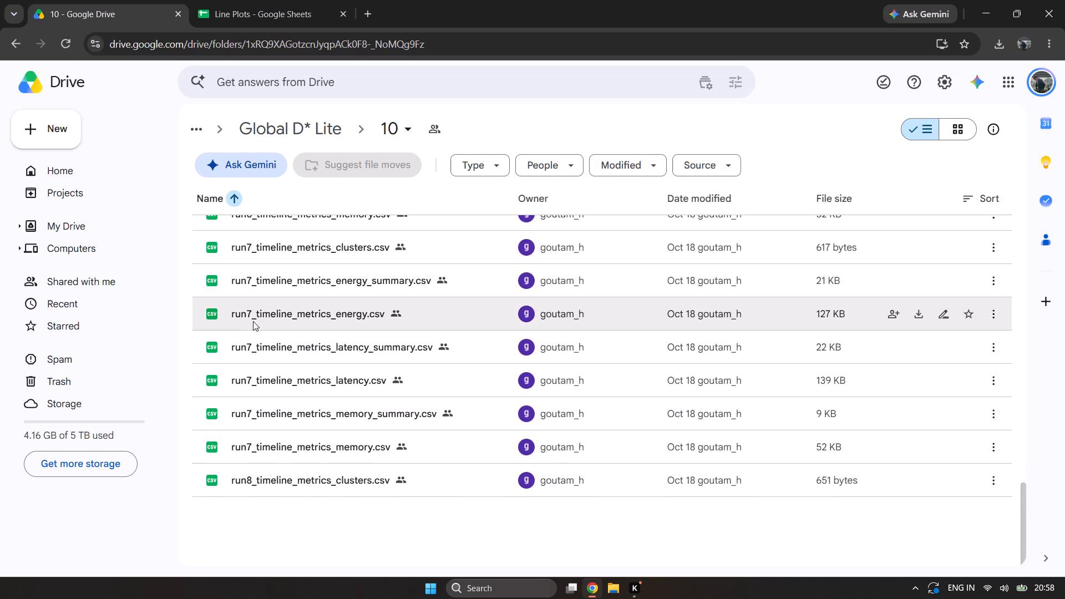
{"action": "scroll", "coordinate": [253, 321], "scroll_direction": "down", "scroll_amount": 19}
{"action": "scroll", "coordinate": [253, 321], "scroll_direction": "down", "scroll_amount": 8}
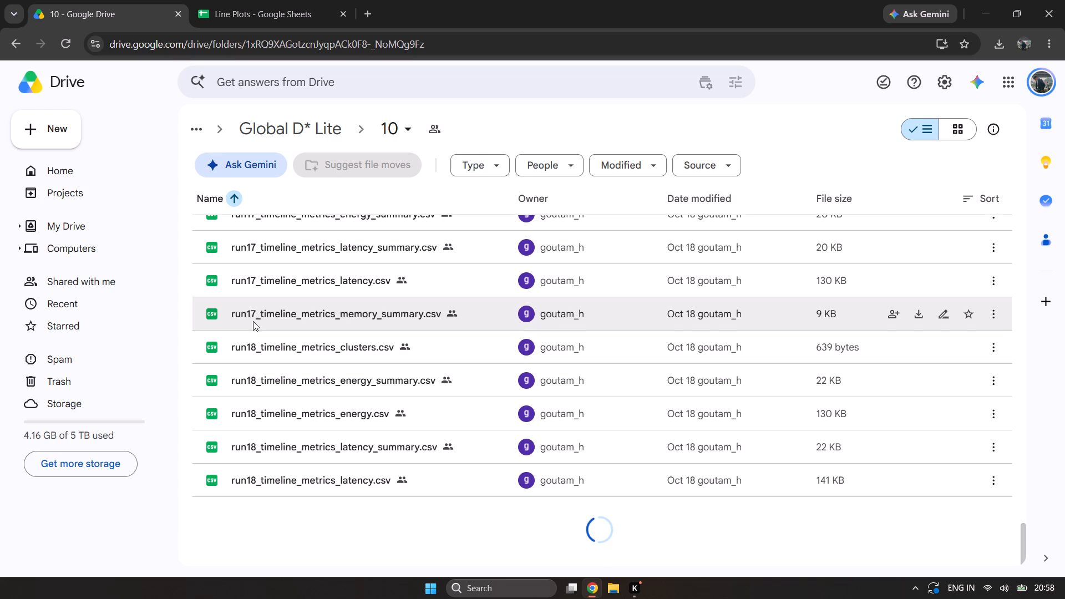
{"action": "scroll", "coordinate": [253, 321], "scroll_direction": "down", "scroll_amount": 12}
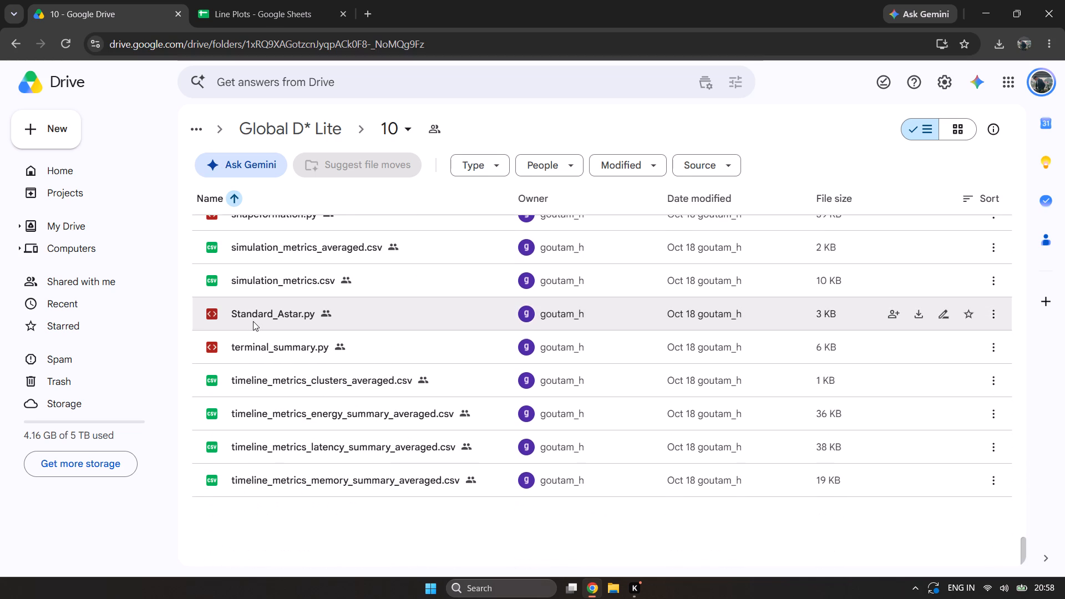
{"action": "scroll", "coordinate": [253, 321], "scroll_direction": "down", "scroll_amount": 6}
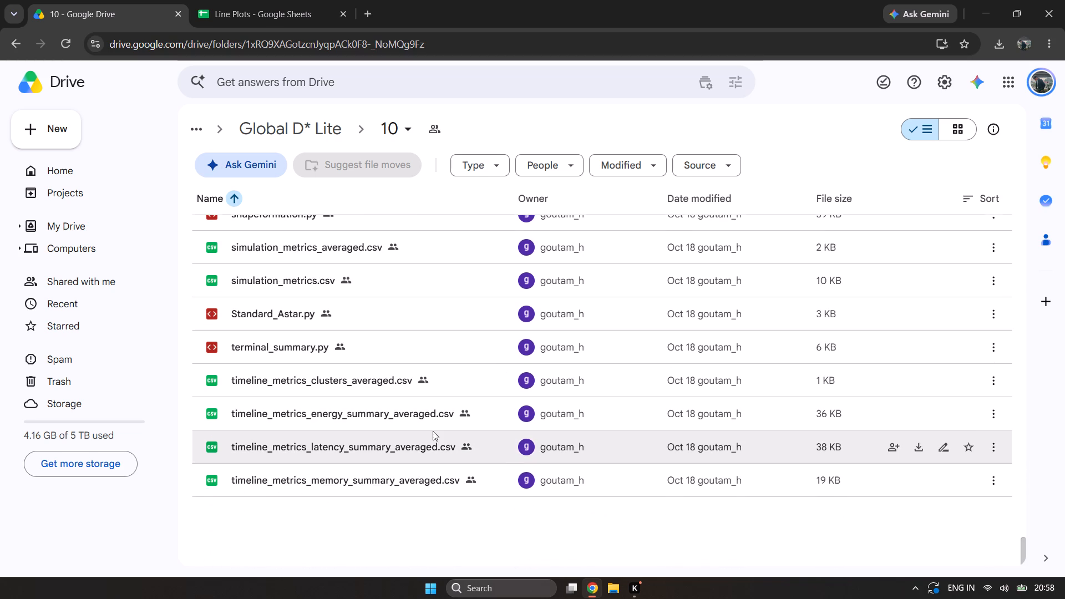
{"action": "triple_click", "coordinate": [398, 446]}
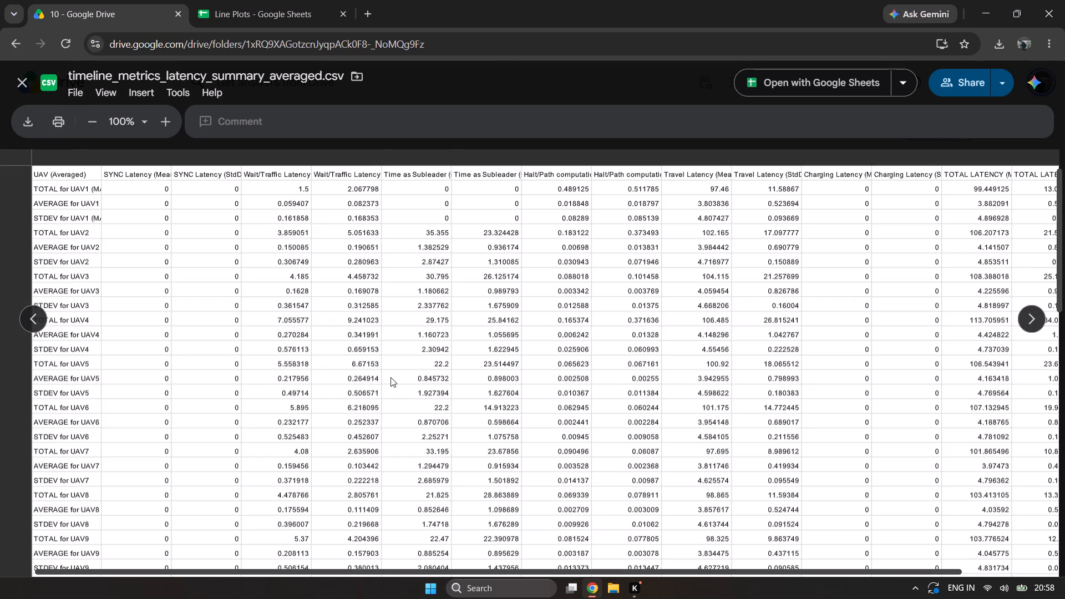
Copy the Max Individual Latency value and its deviation (B306:C306) into B20:C20 of the Averaged Global D* lite table in Line Plots.
{"action": "left_click", "coordinate": [390, 377]}
{"action": "scroll", "coordinate": [390, 377], "scroll_direction": "down", "scroll_amount": 14}
{"action": "scroll", "coordinate": [390, 377], "scroll_direction": "down", "scroll_amount": 15}
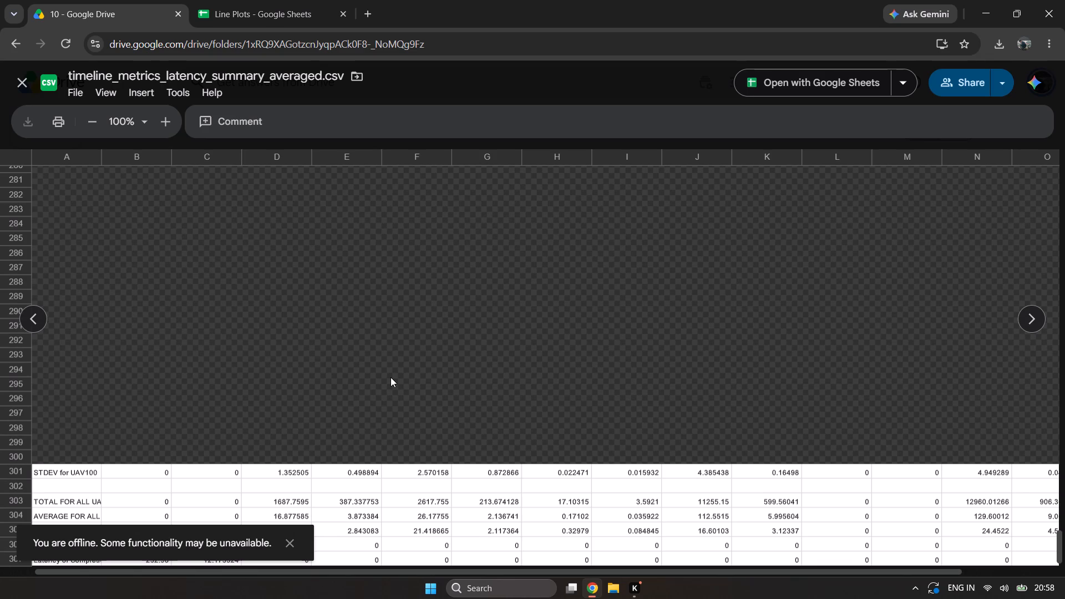
{"action": "left_click", "coordinate": [297, 540]}
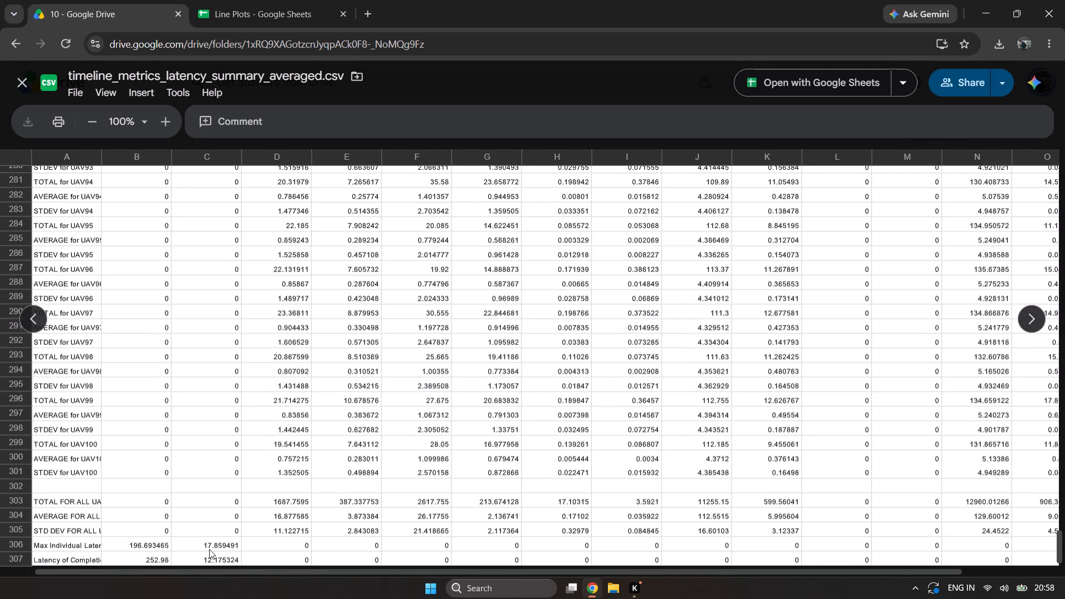
{"action": "left_click_drag", "start_coordinate": [153, 543], "coordinate": [178, 544]}
{"action": "key", "text": "ctrl+c"}
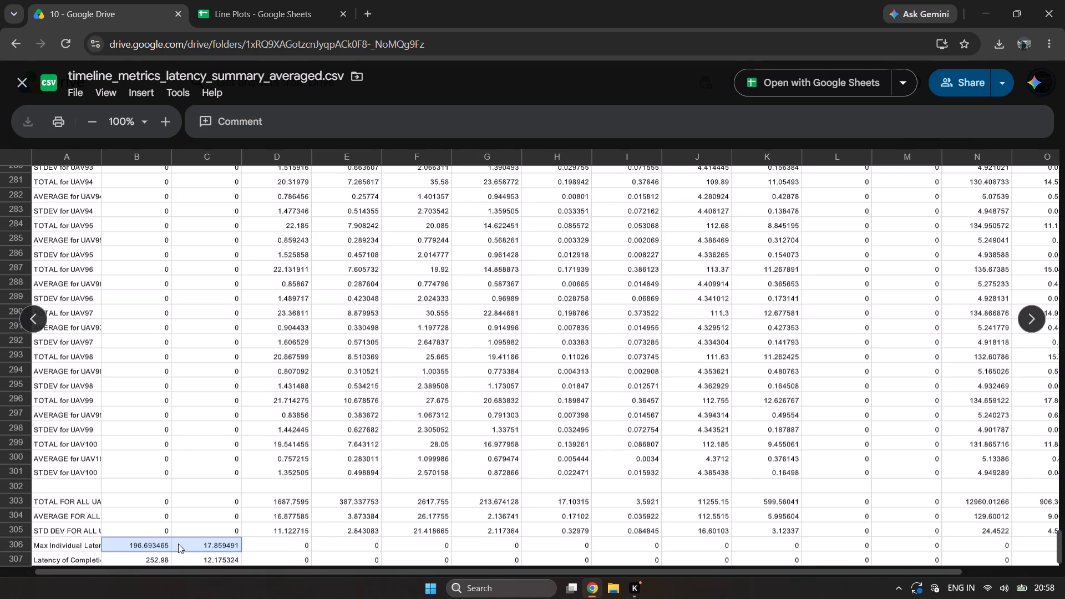
{"action": "left_click", "coordinate": [226, 0]}
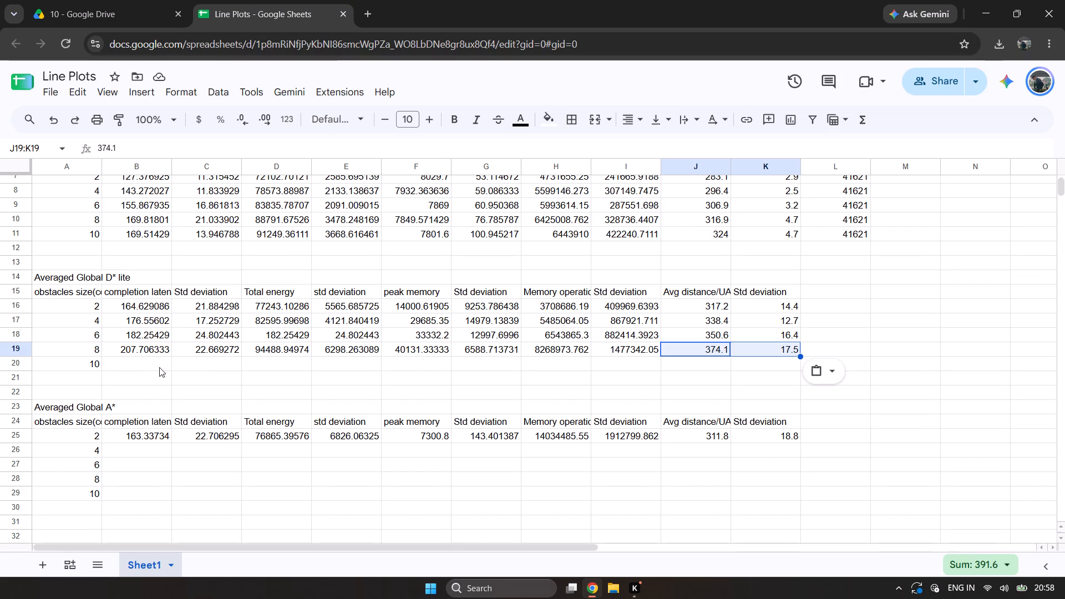
{"action": "left_click", "coordinate": [155, 368]}
{"action": "key", "text": "ctrl+v"}
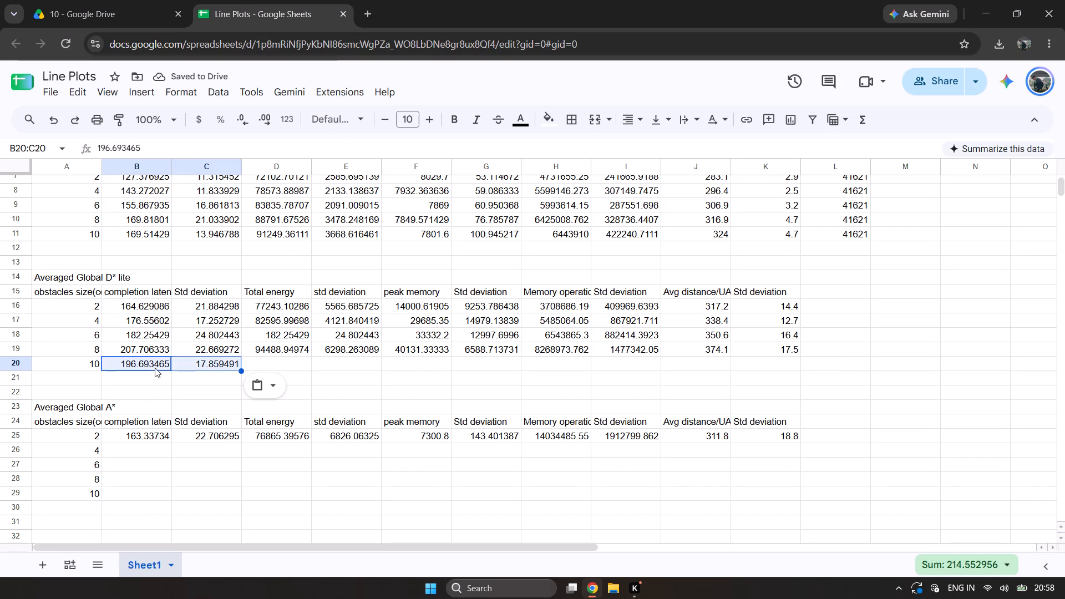
Close the latency summary in Drive and open timeline_metrics_energy_summary_averaged.csv from folder 10.
{"action": "left_click", "coordinate": [168, 0]}
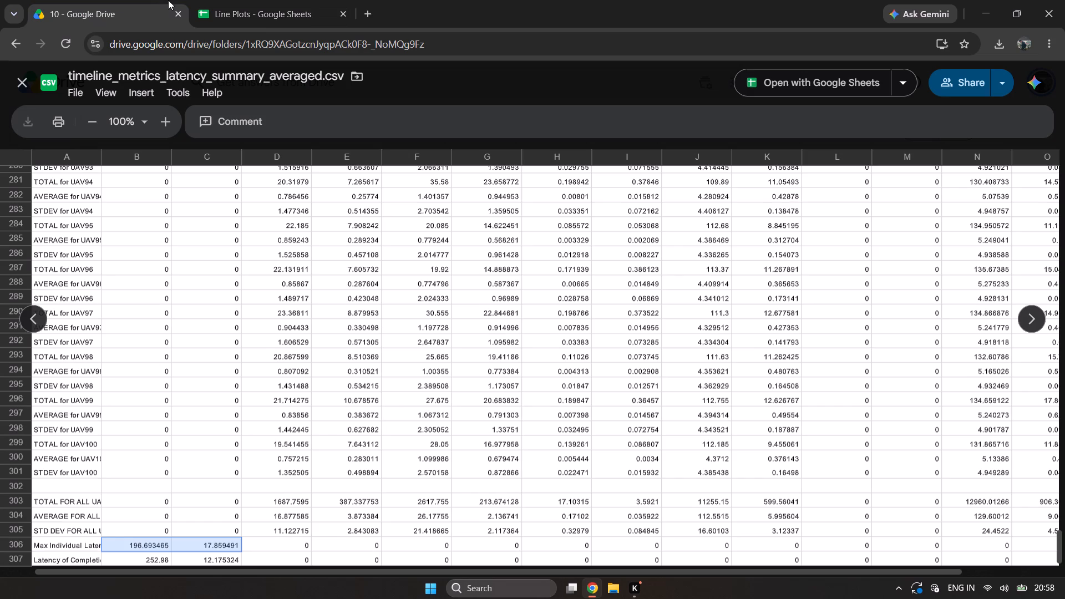
{"action": "left_click", "coordinate": [28, 79]}
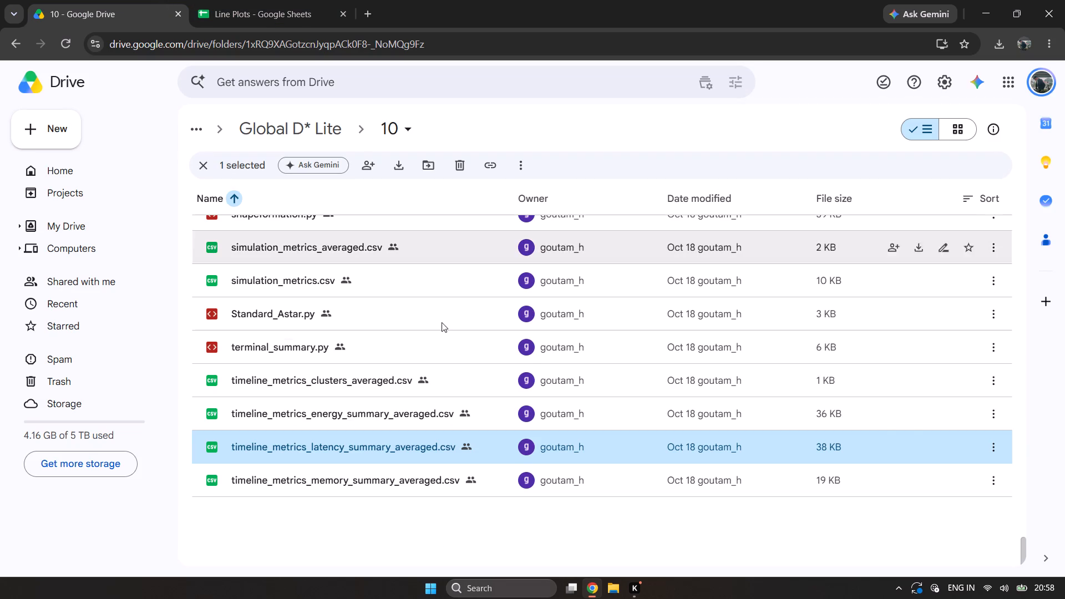
{"action": "double_click", "coordinate": [322, 427]}
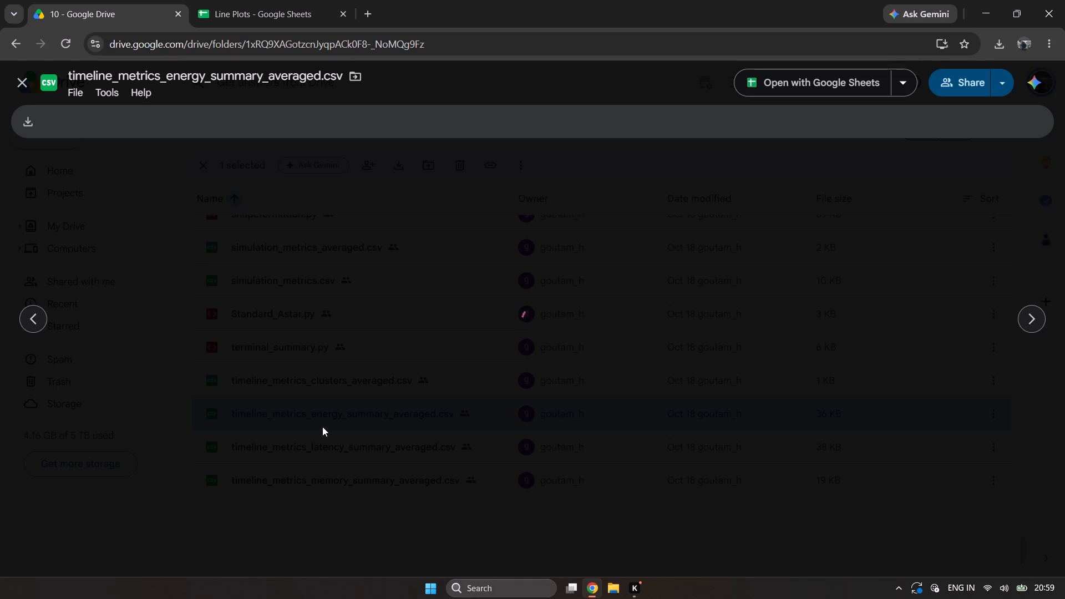
Copy the all-UAV total energy value and its deviation (L303:M303) into D20:E20 of the Averaged Global D* lite table in Line Plots.
{"action": "scroll", "coordinate": [322, 427], "scroll_direction": "down", "scroll_amount": 6}
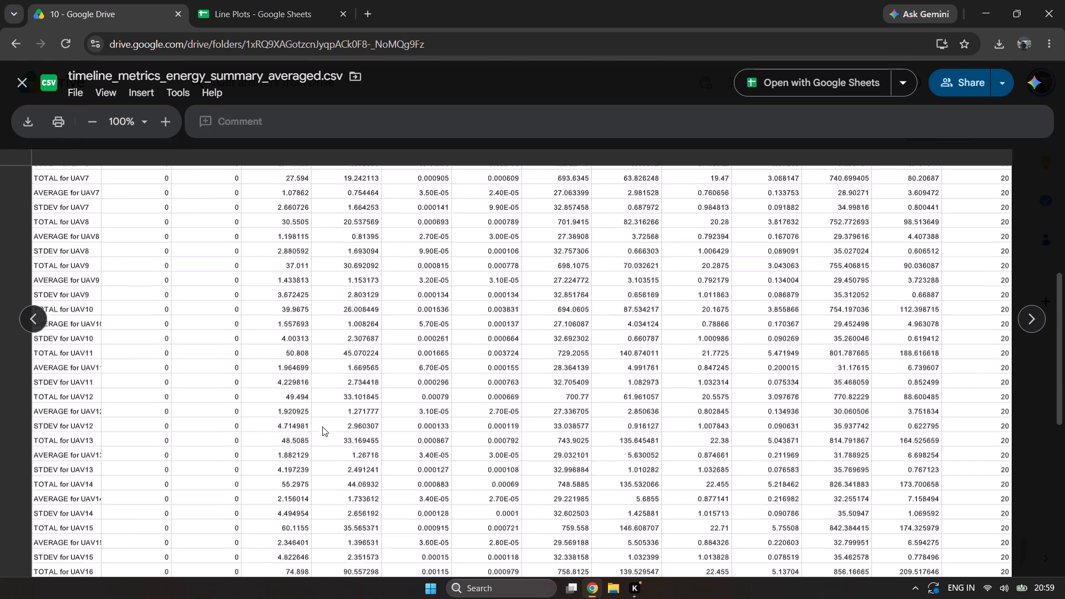
{"action": "scroll", "coordinate": [322, 427], "scroll_direction": "down", "scroll_amount": 20}
{"action": "scroll", "coordinate": [322, 427], "scroll_direction": "down", "scroll_amount": 6}
{"action": "scroll", "coordinate": [322, 427], "scroll_direction": "down", "scroll_amount": 18}
{"action": "scroll", "coordinate": [322, 427], "scroll_direction": "down", "scroll_amount": 11}
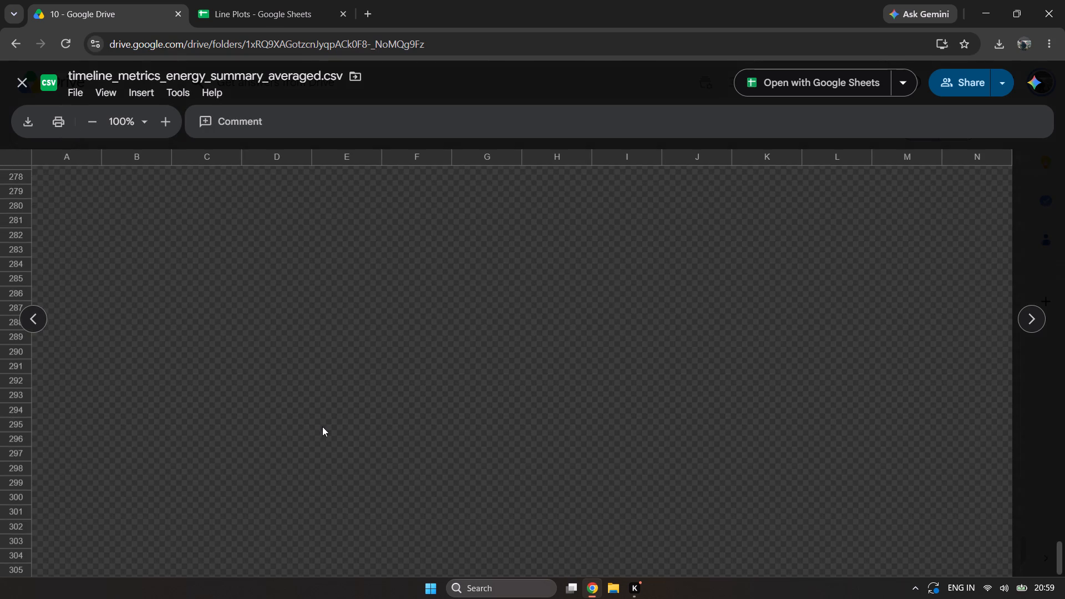
{"action": "scroll", "coordinate": [322, 427], "scroll_direction": "down", "scroll_amount": 9}
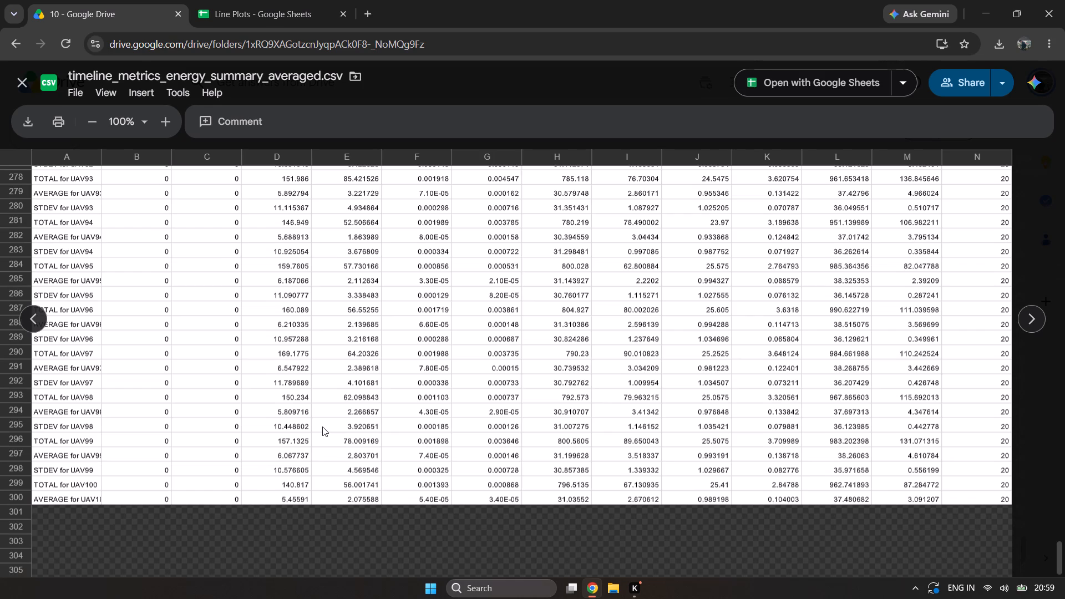
{"action": "scroll", "coordinate": [322, 427], "scroll_direction": "down", "scroll_amount": 5}
{"action": "scroll", "coordinate": [586, 382], "scroll_direction": "down", "scroll_amount": 13}
{"action": "left_click_drag", "start_coordinate": [835, 544], "coordinate": [922, 542]}
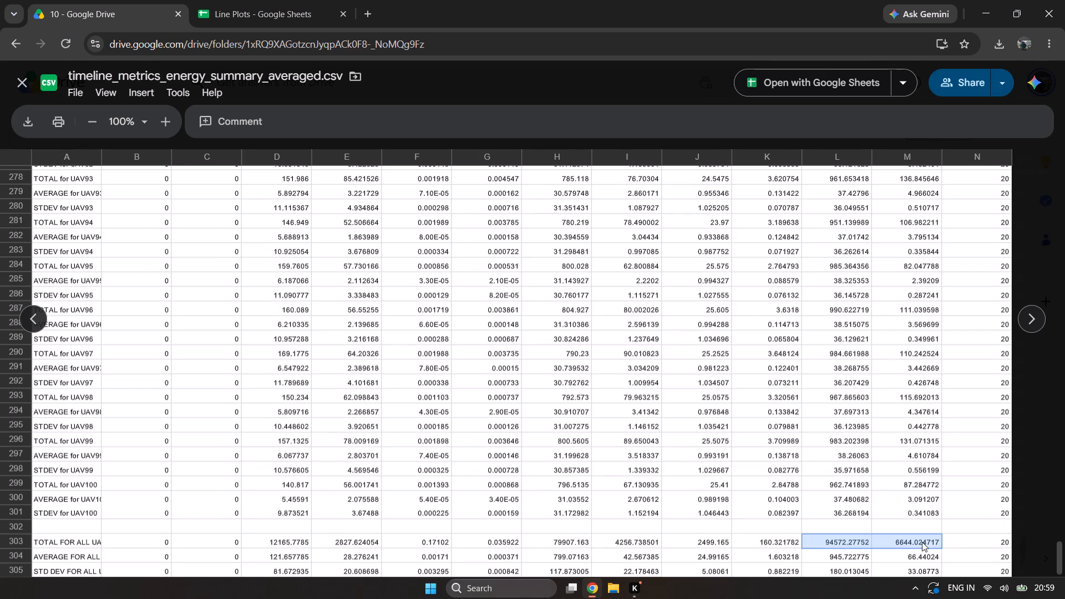
{"action": "key", "text": "ctrl+c"}
{"action": "left_click", "coordinate": [272, 18]}
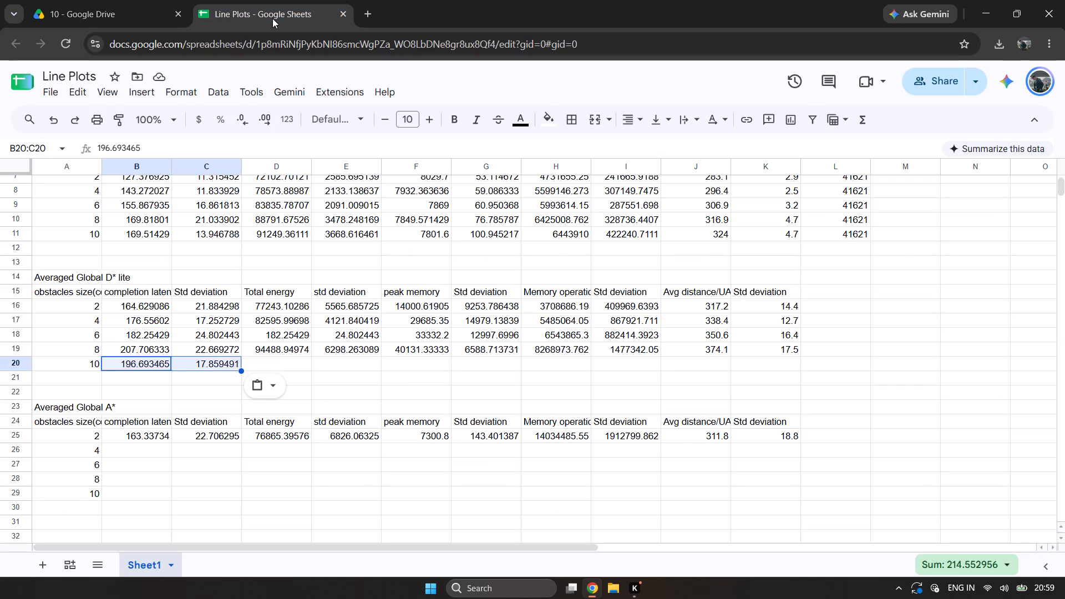
{"action": "left_click", "coordinate": [296, 359]}
{"action": "key", "text": "ctrl+v"}
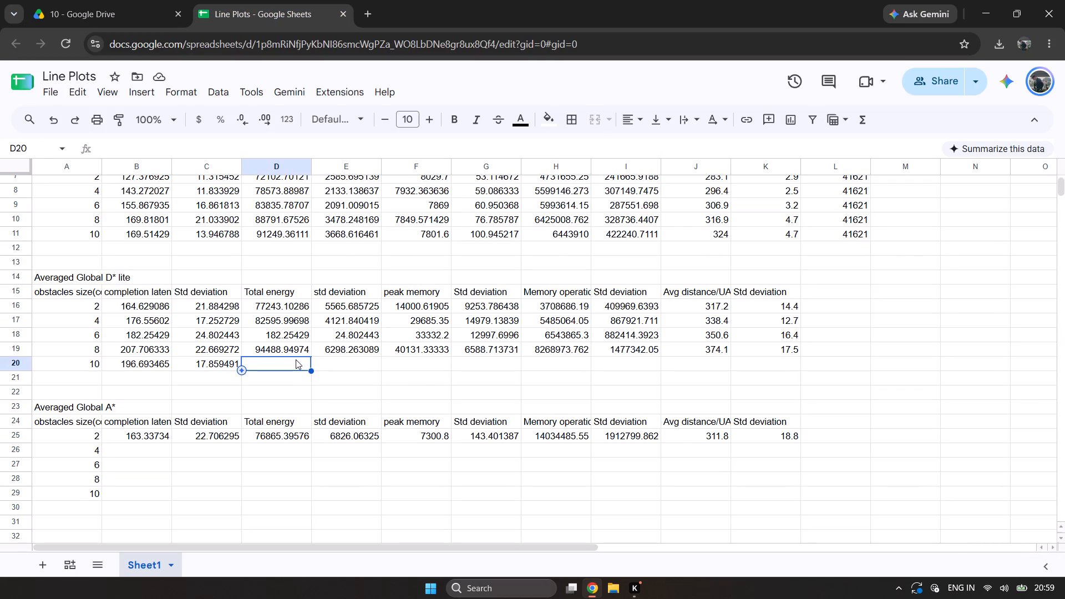
Close the energy summary in Drive and open timeline_metrics_memory_summary_averaged.csv from folder 10.
{"action": "left_click", "coordinate": [140, 0]}
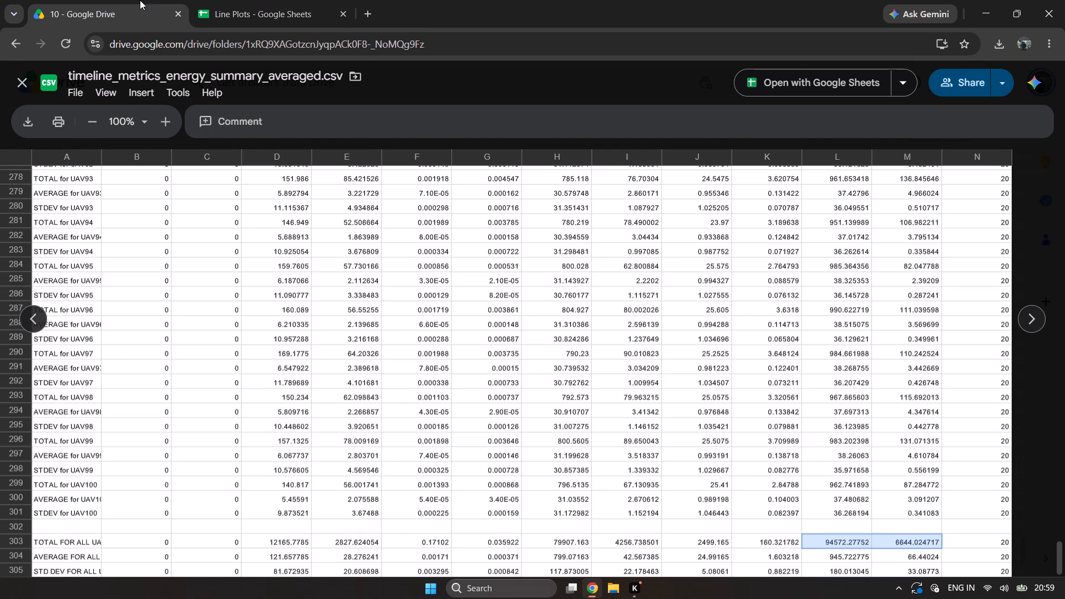
{"action": "left_click", "coordinate": [9, 92]}
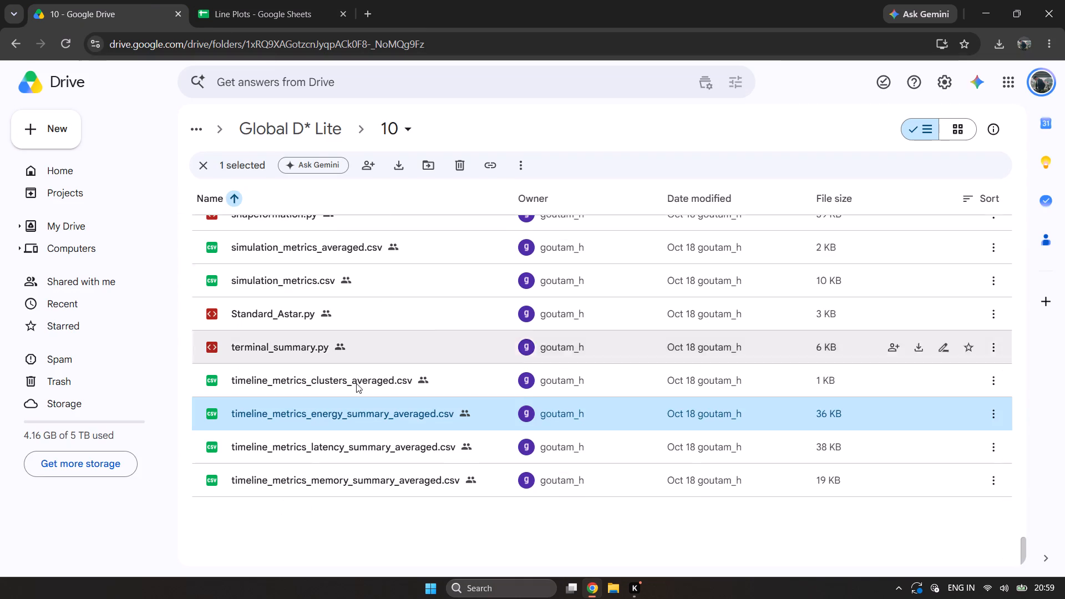
{"action": "double_click", "coordinate": [323, 478]}
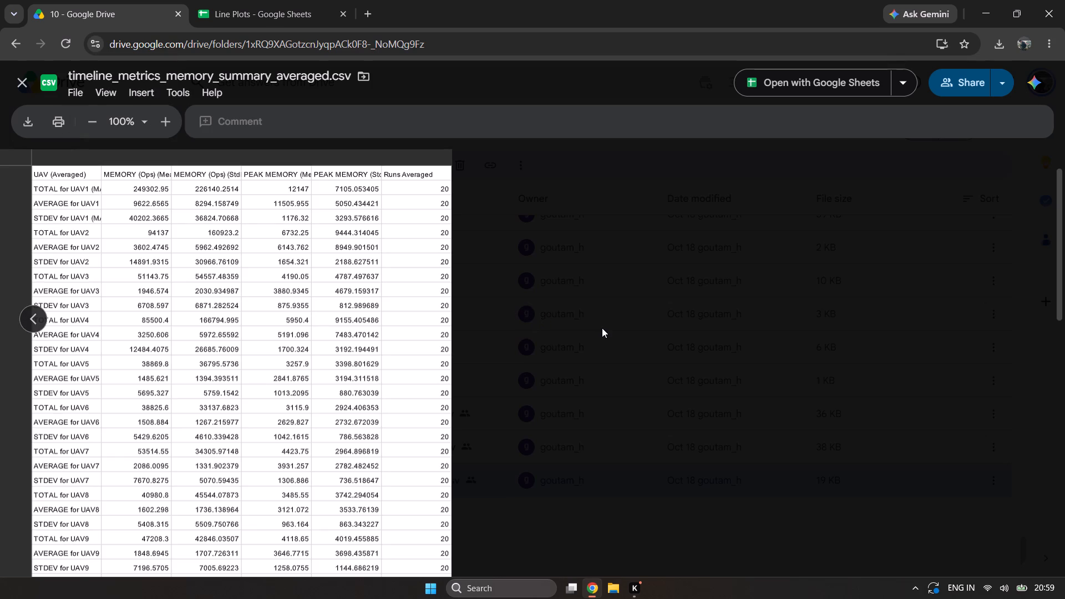
Copy the all-UAV total memory operations value and its deviation (B303:C303) into H20:I20 of the Averaged Global D* lite table in Line Plots.
{"action": "scroll", "coordinate": [205, 403], "scroll_direction": "down", "scroll_amount": 20}
{"action": "scroll", "coordinate": [205, 403], "scroll_direction": "down", "scroll_amount": 4}
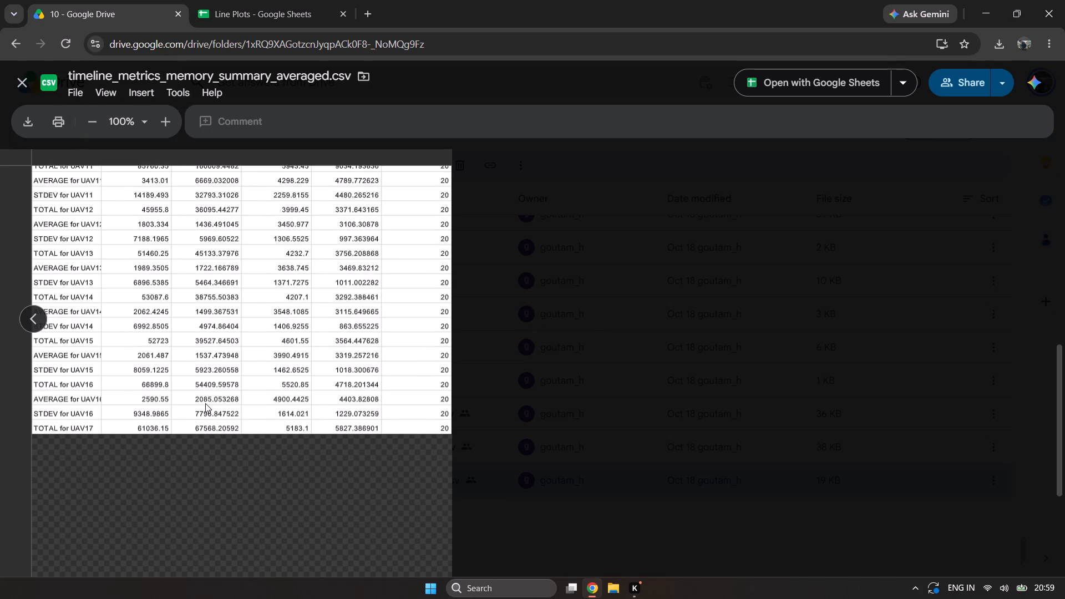
{"action": "scroll", "coordinate": [205, 403], "scroll_direction": "down", "scroll_amount": 19}
{"action": "scroll", "coordinate": [205, 403], "scroll_direction": "down", "scroll_amount": 20}
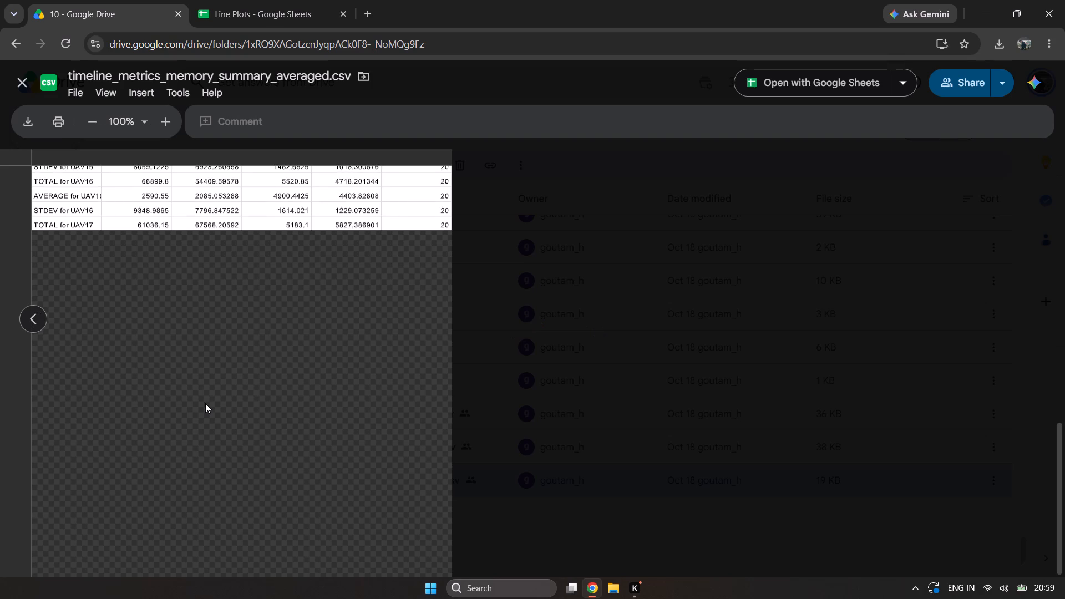
{"action": "scroll", "coordinate": [205, 403], "scroll_direction": "down", "scroll_amount": 3}
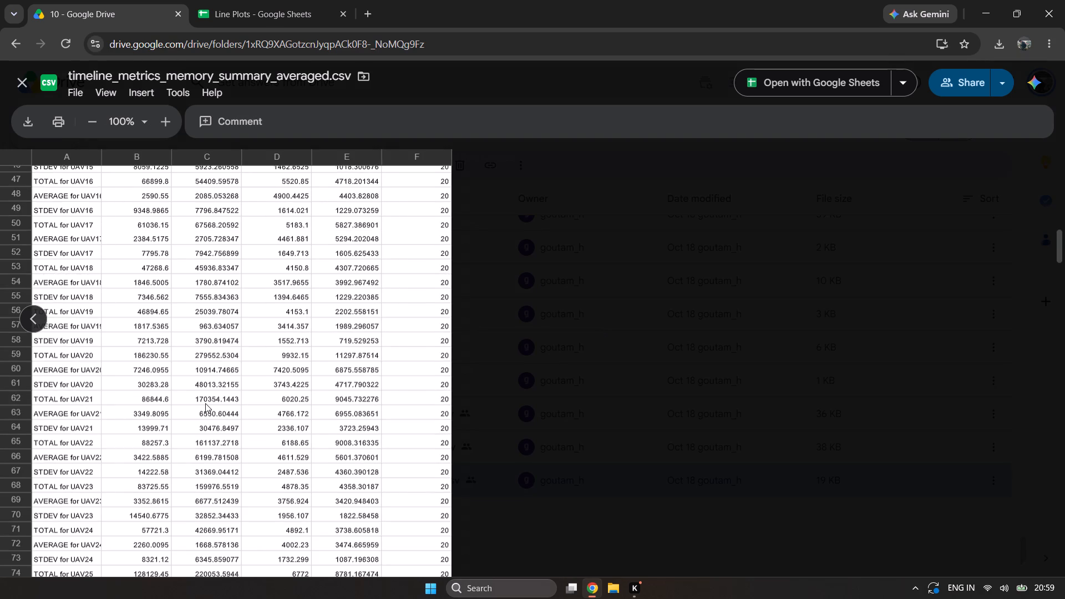
{"action": "scroll", "coordinate": [205, 403], "scroll_direction": "down", "scroll_amount": 14}
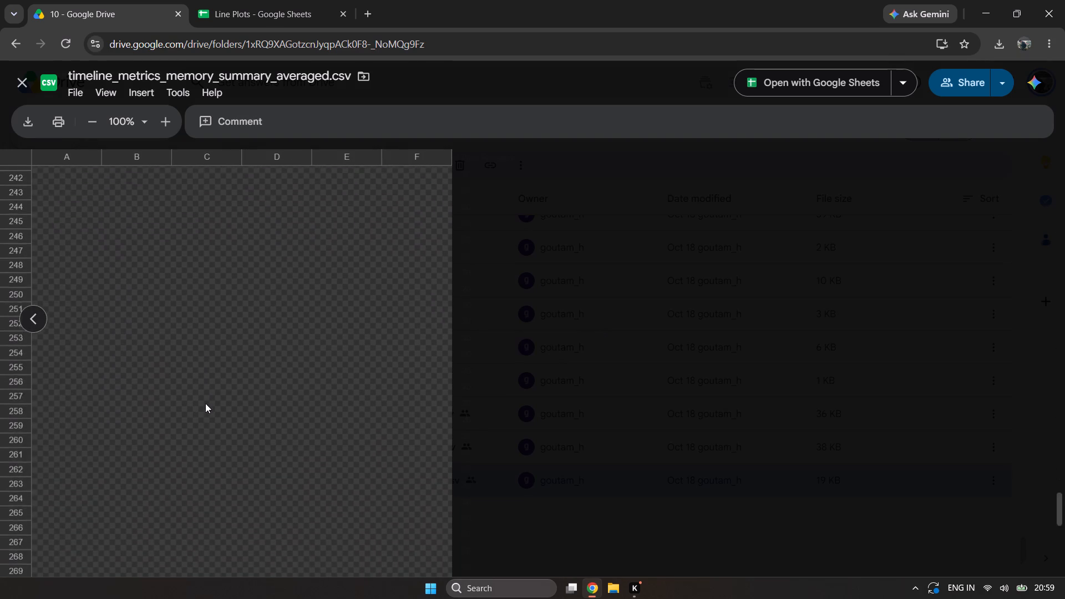
{"action": "scroll", "coordinate": [205, 403], "scroll_direction": "down", "scroll_amount": 13}
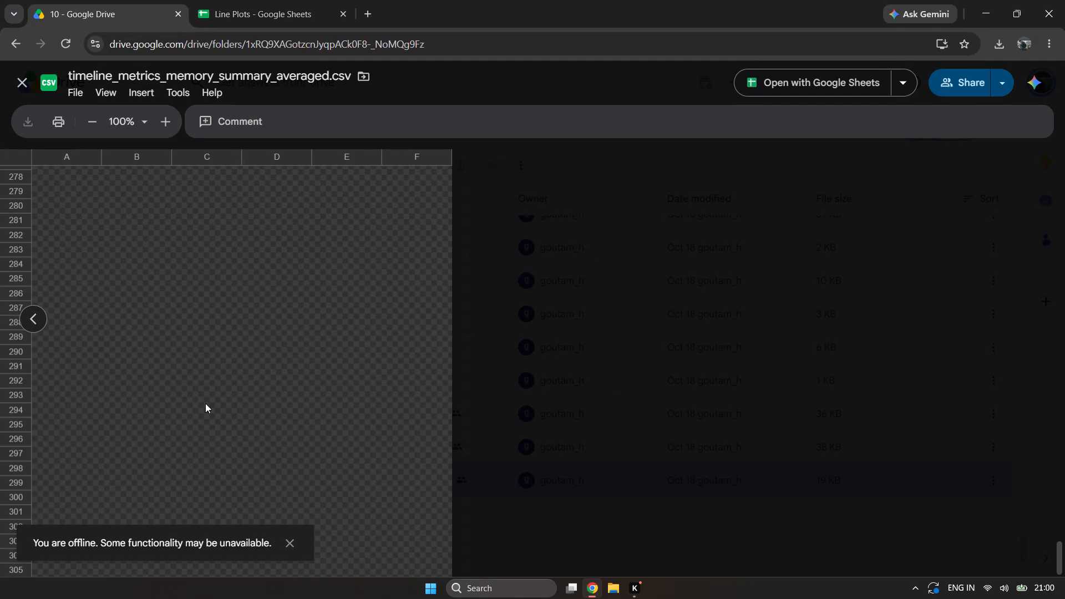
{"action": "scroll", "coordinate": [205, 403], "scroll_direction": "down", "scroll_amount": 16}
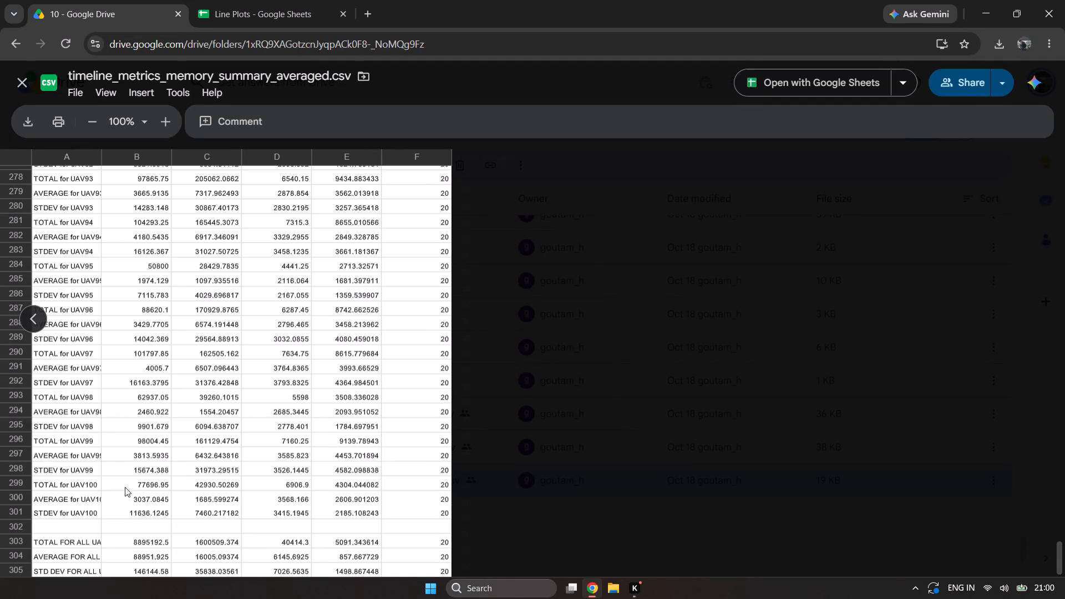
{"action": "scroll", "coordinate": [239, 470], "scroll_direction": "down", "scroll_amount": 6}
{"action": "left_click_drag", "start_coordinate": [164, 540], "coordinate": [205, 543]}
{"action": "key", "text": "ctrl+c"}
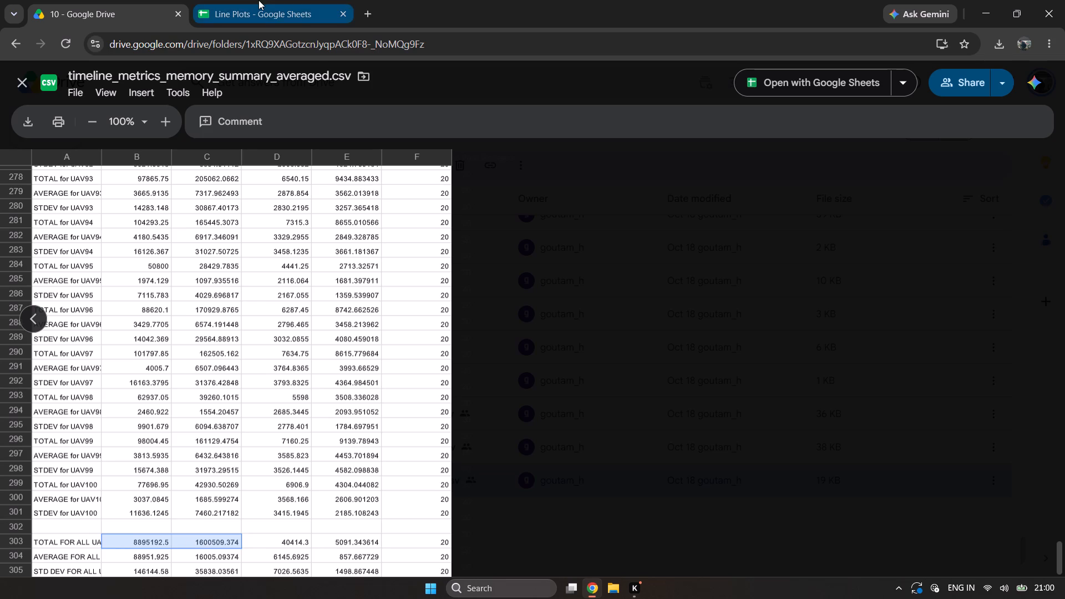
{"action": "left_click", "coordinate": [258, 0]}
{"action": "left_click", "coordinate": [556, 367]}
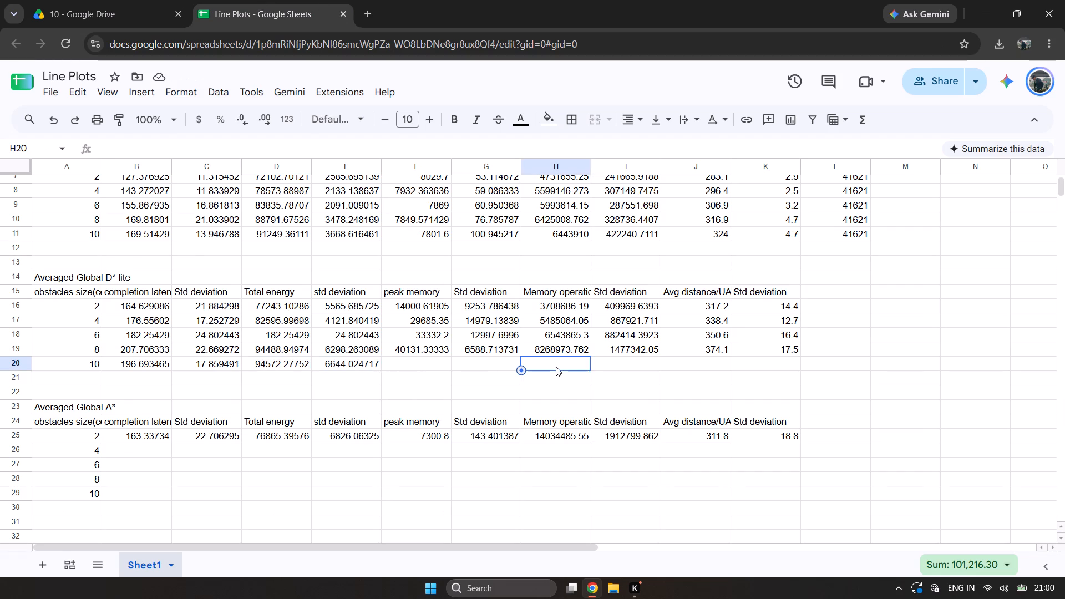
{"action": "key", "text": "ctrl+v"}
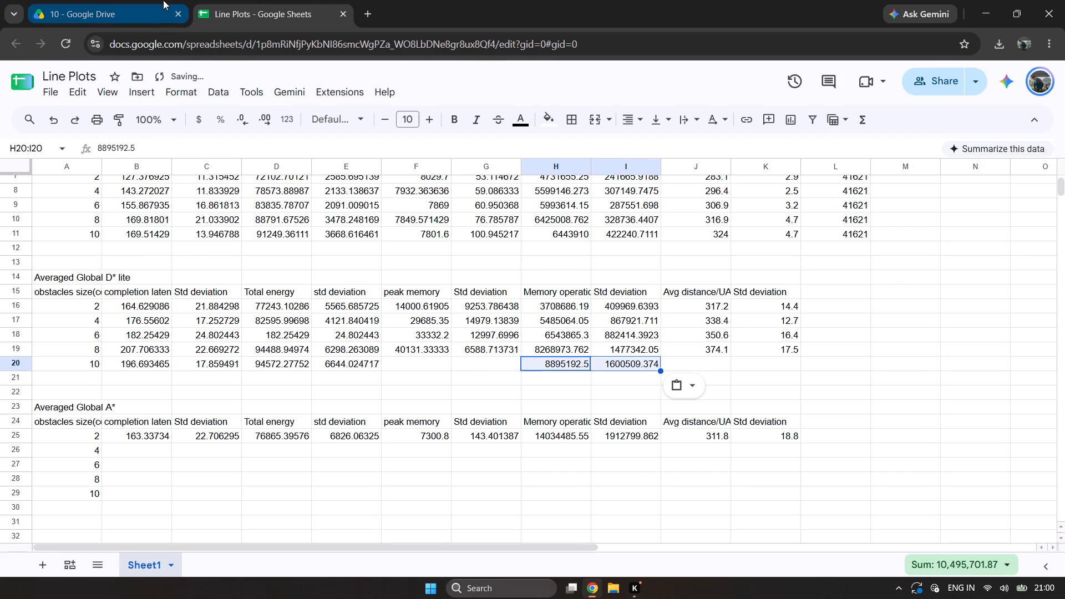
Copy the all-UAV peak memory value and its deviation (D303:E303) from the memory summary into F20:G20 of the Averaged Global D* lite table.
{"action": "left_click", "coordinate": [163, 0]}
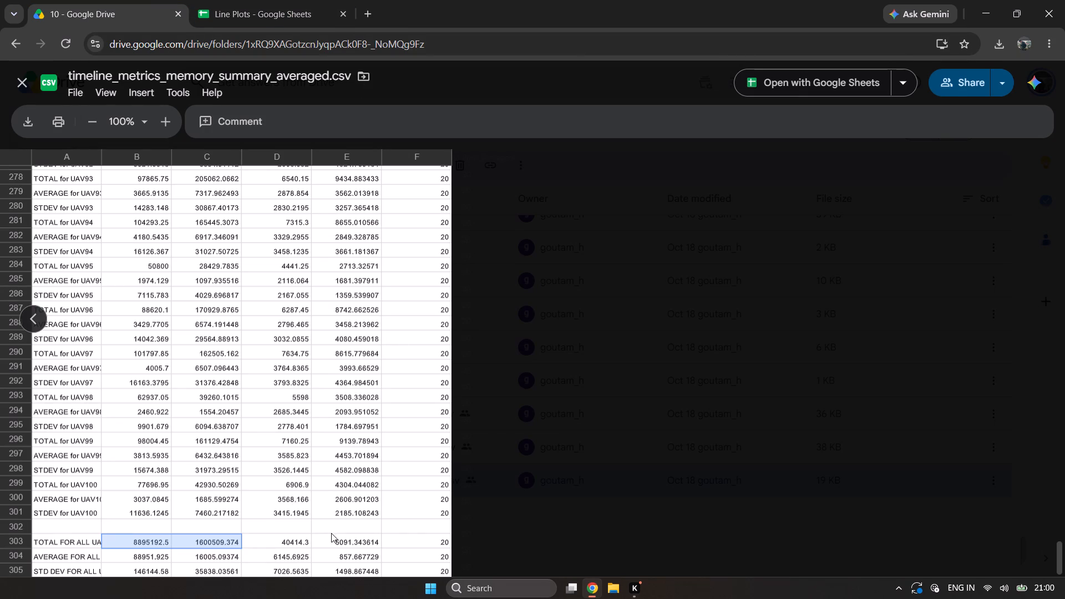
{"action": "left_click_drag", "start_coordinate": [289, 542], "coordinate": [353, 550]}
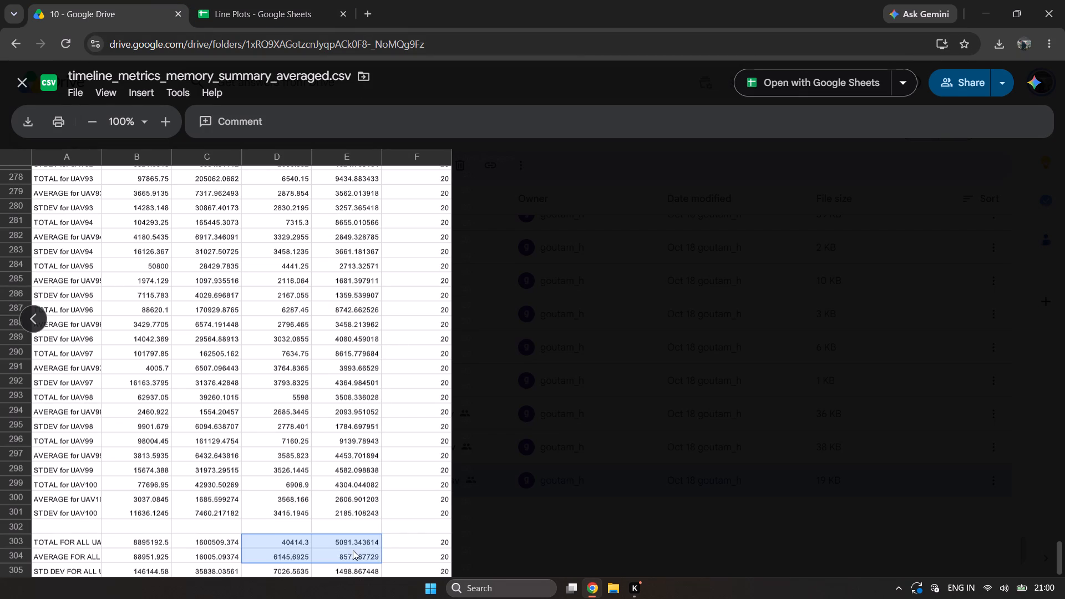
{"action": "left_click_drag", "start_coordinate": [353, 550], "coordinate": [353, 544]}
{"action": "key", "text": "ctrl+c"}
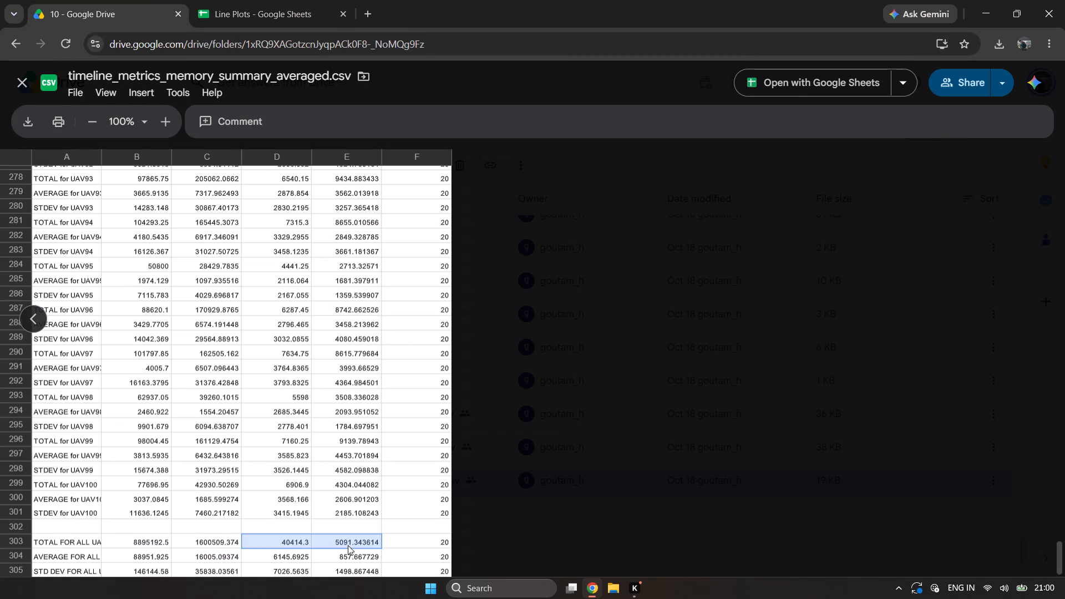
{"action": "left_click", "coordinate": [302, 23]}
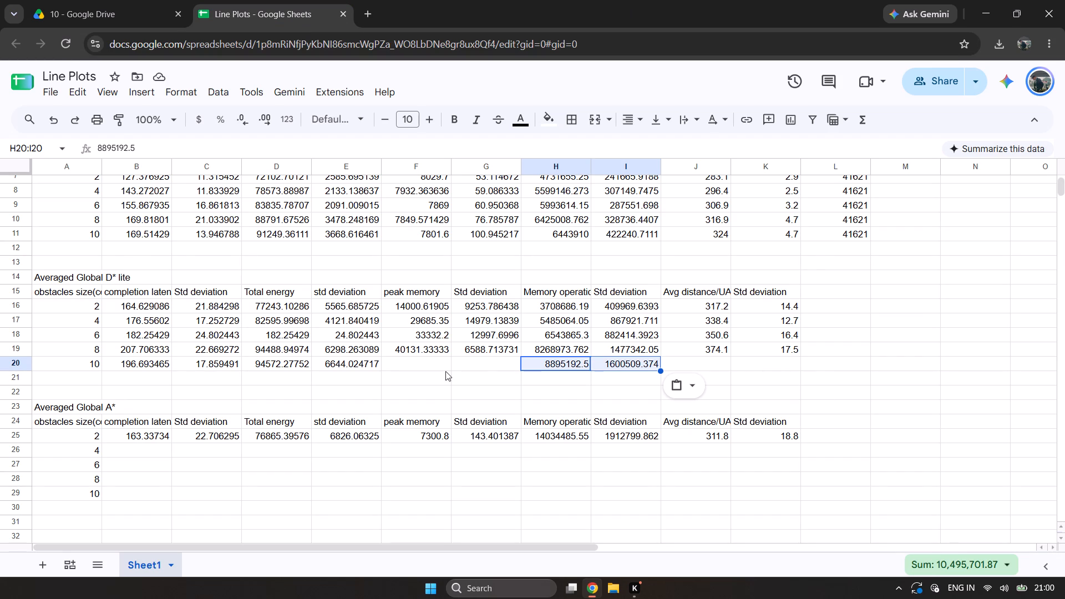
{"action": "left_click", "coordinate": [433, 363]}
{"action": "key", "text": "ctrl+v"}
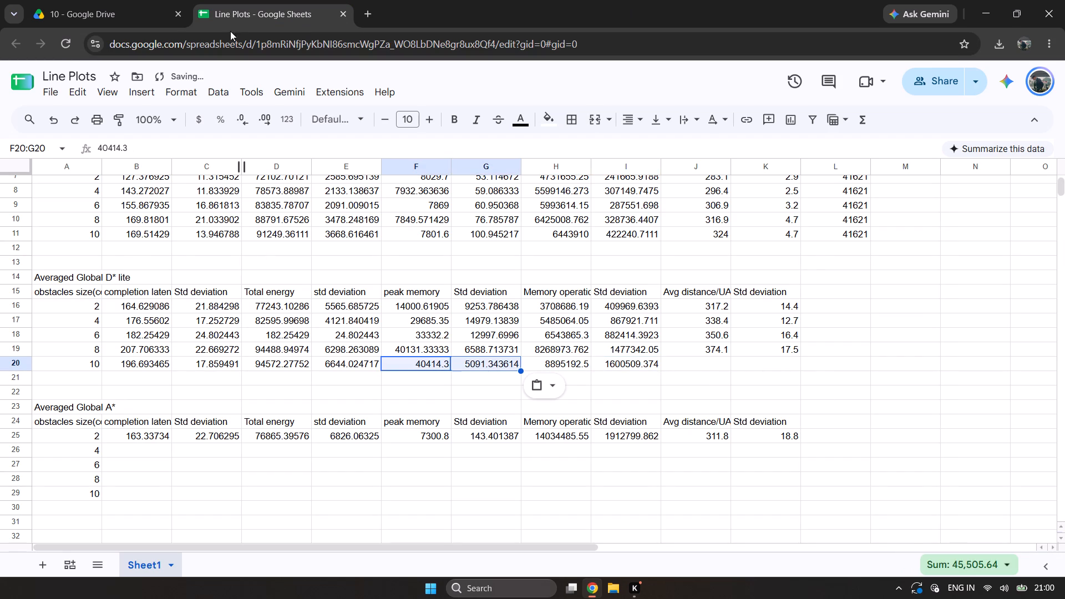
Close the memory summary in Drive and open simulation_metrics_averaged.csv from the Global D* Lite folder 10.
{"action": "left_click", "coordinate": [152, 6]}
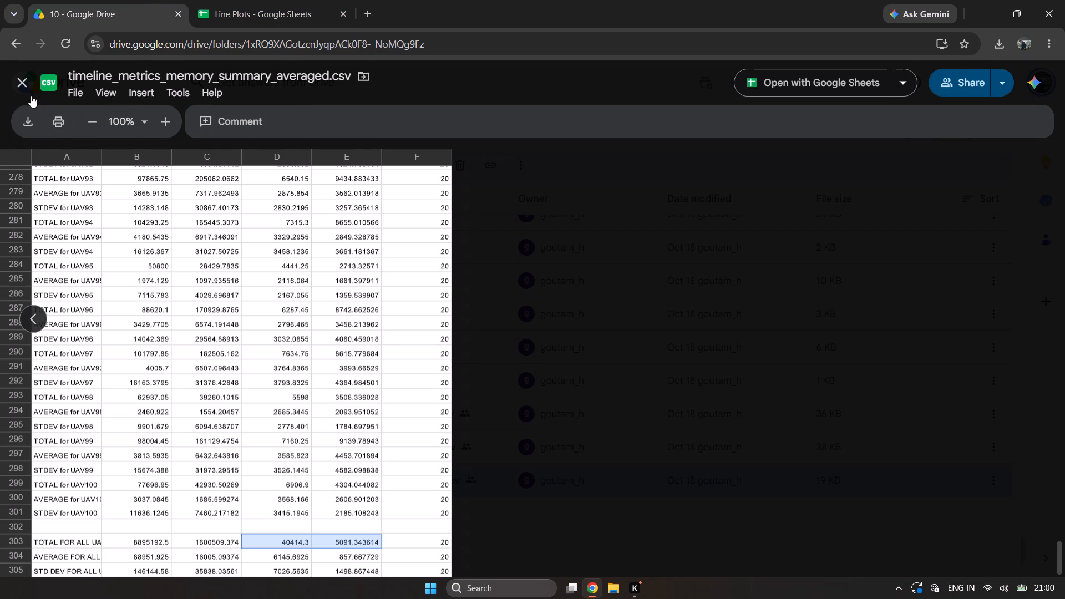
{"action": "left_click", "coordinate": [27, 92]}
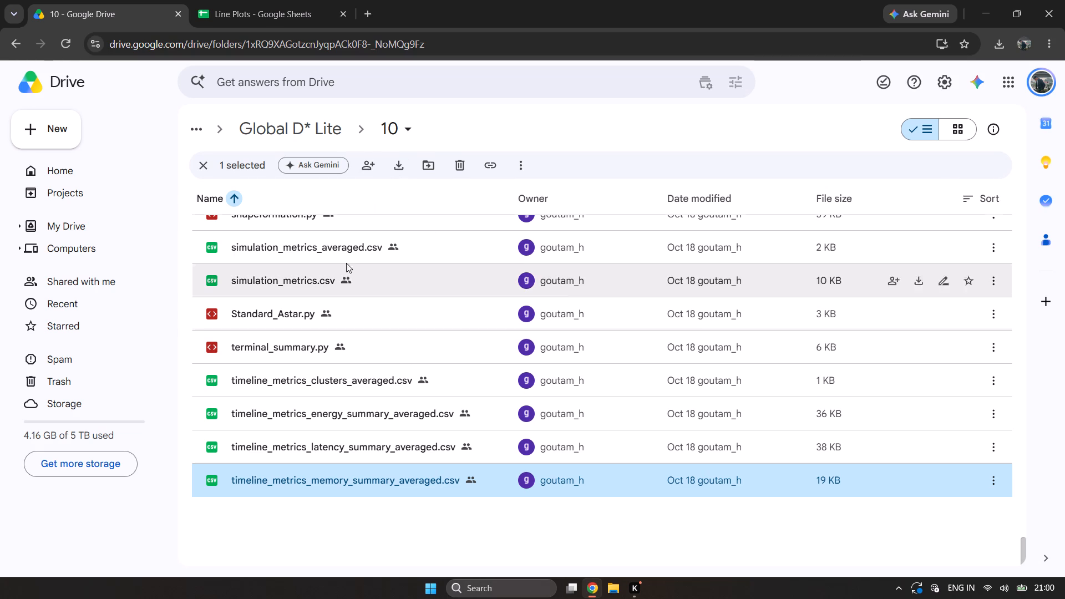
{"action": "triple_click", "coordinate": [358, 231]}
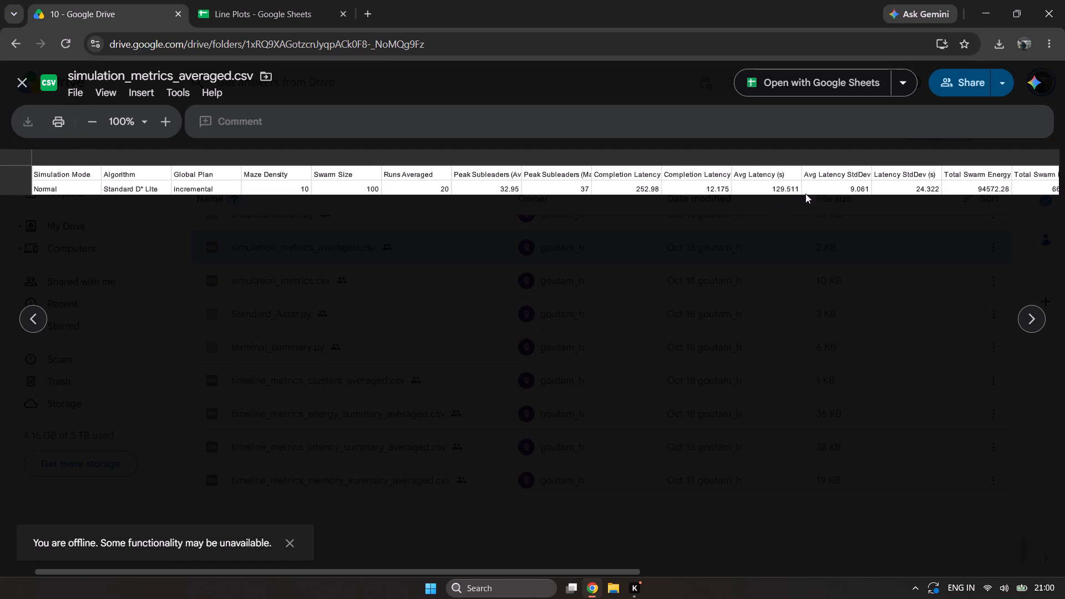
Copy the average distance per UAV and its deviation (AX2:AY2) into J20:K20 of the Averaged Global D* lite table in Line Plots.
{"action": "scroll", "coordinate": [819, 189], "scroll_direction": "left", "scroll_amount": 9}
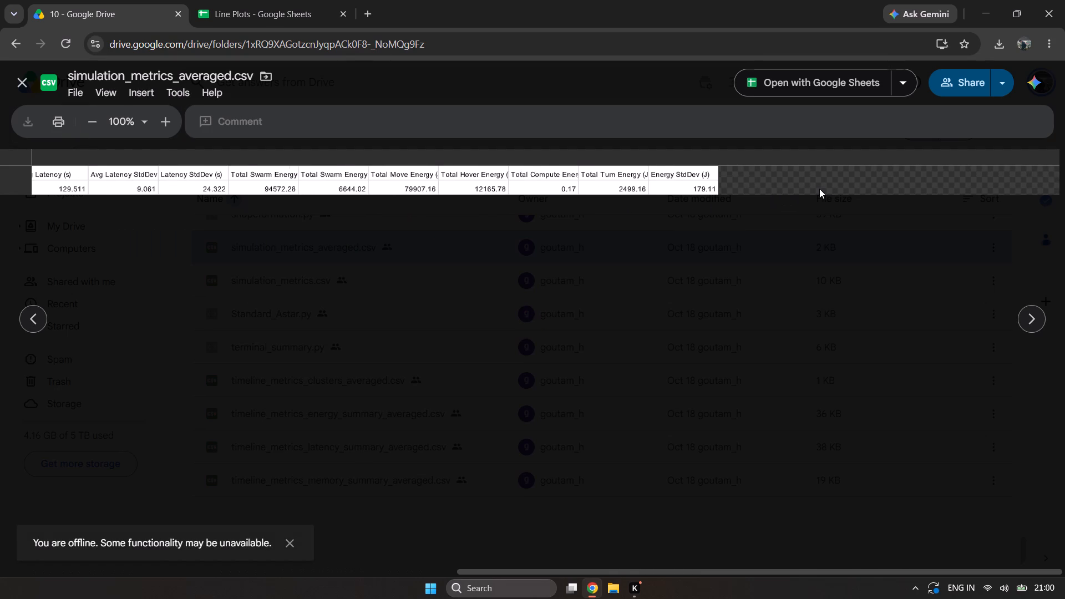
{"action": "scroll", "coordinate": [819, 189], "scroll_direction": "left", "scroll_amount": 1}
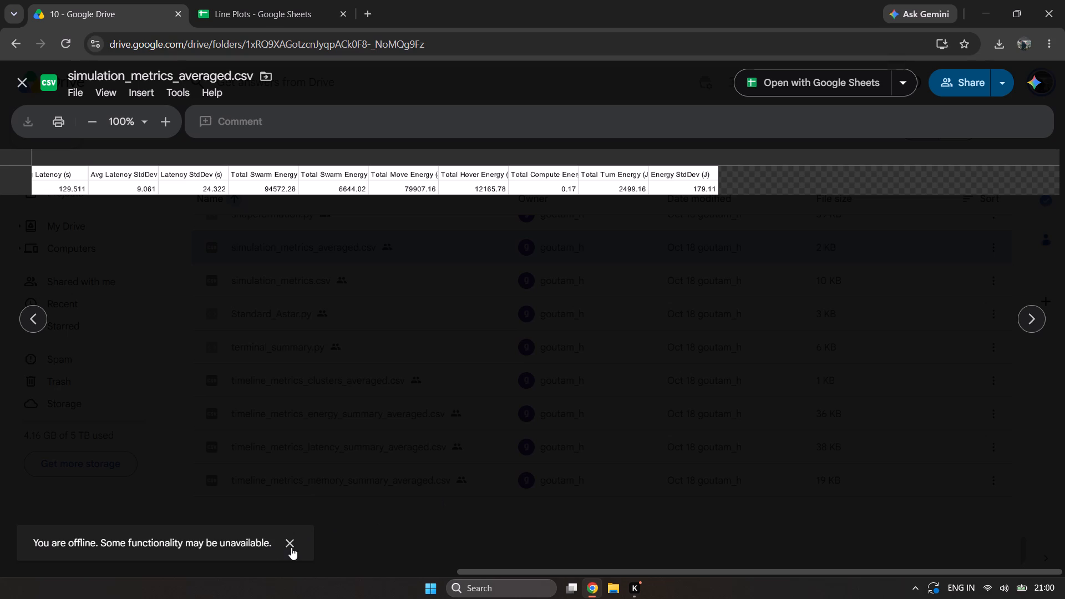
{"action": "left_click", "coordinate": [292, 547]}
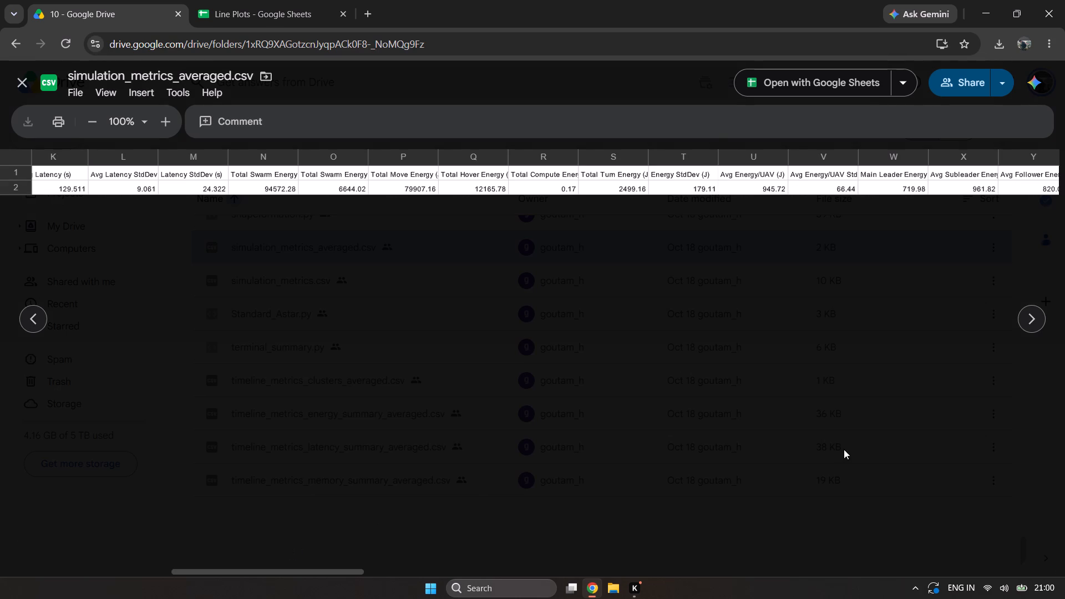
{"action": "scroll", "coordinate": [986, 174], "scroll_direction": "left", "scroll_amount": 6}
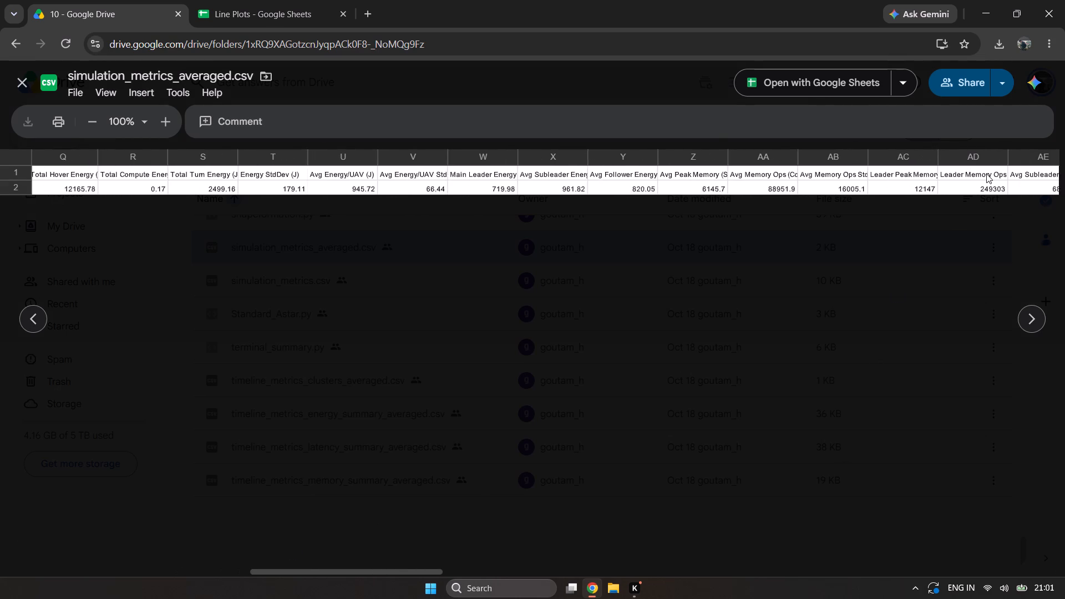
{"action": "scroll", "coordinate": [986, 174], "scroll_direction": "left", "scroll_amount": 8}
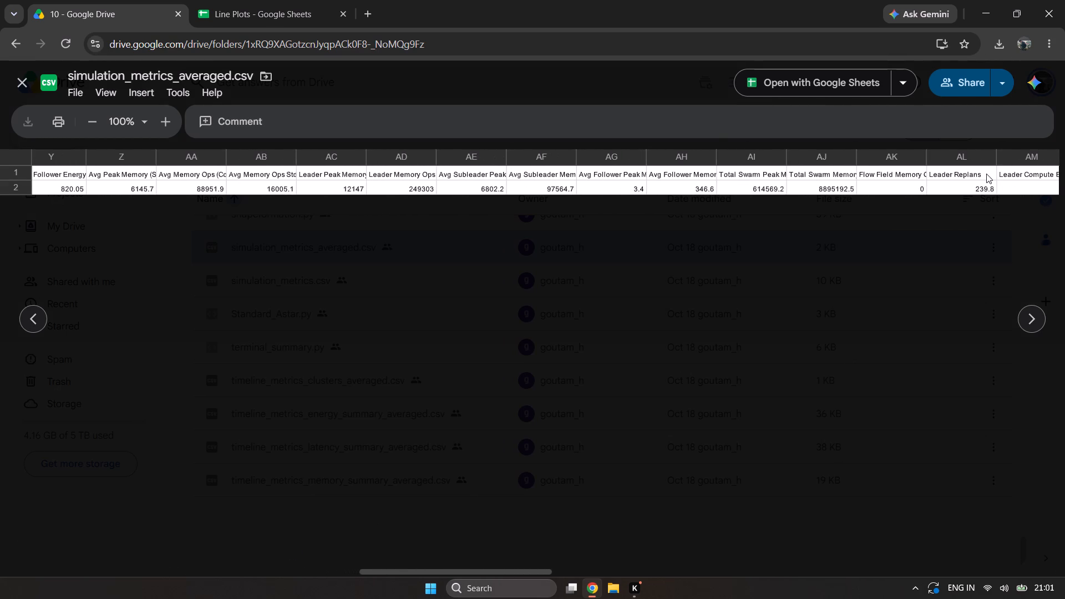
{"action": "scroll", "coordinate": [986, 174], "scroll_direction": "left", "scroll_amount": 11}
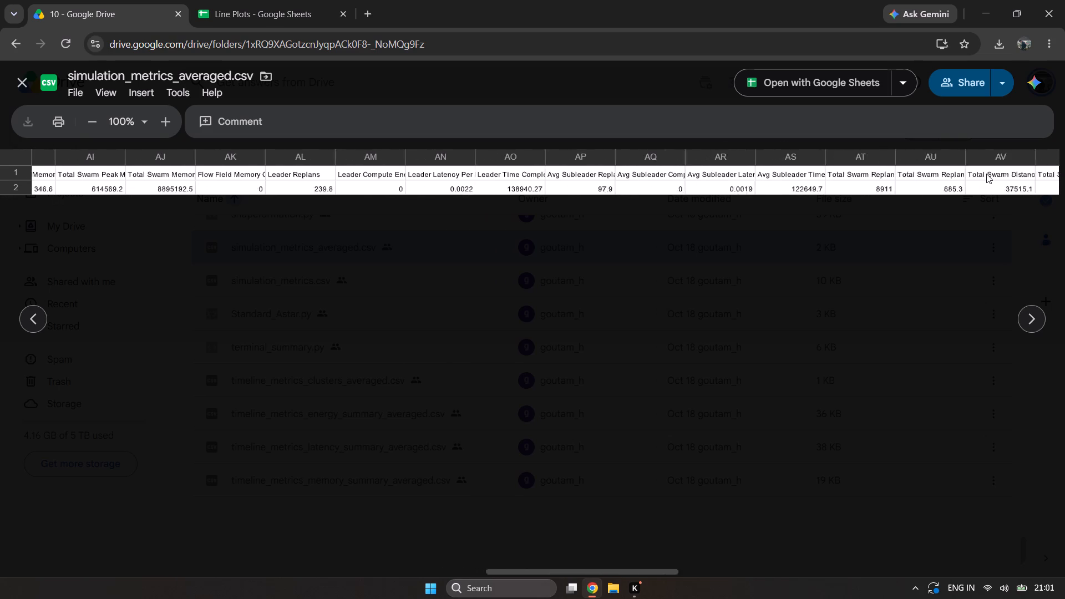
{"action": "scroll", "coordinate": [986, 174], "scroll_direction": "left", "scroll_amount": 2}
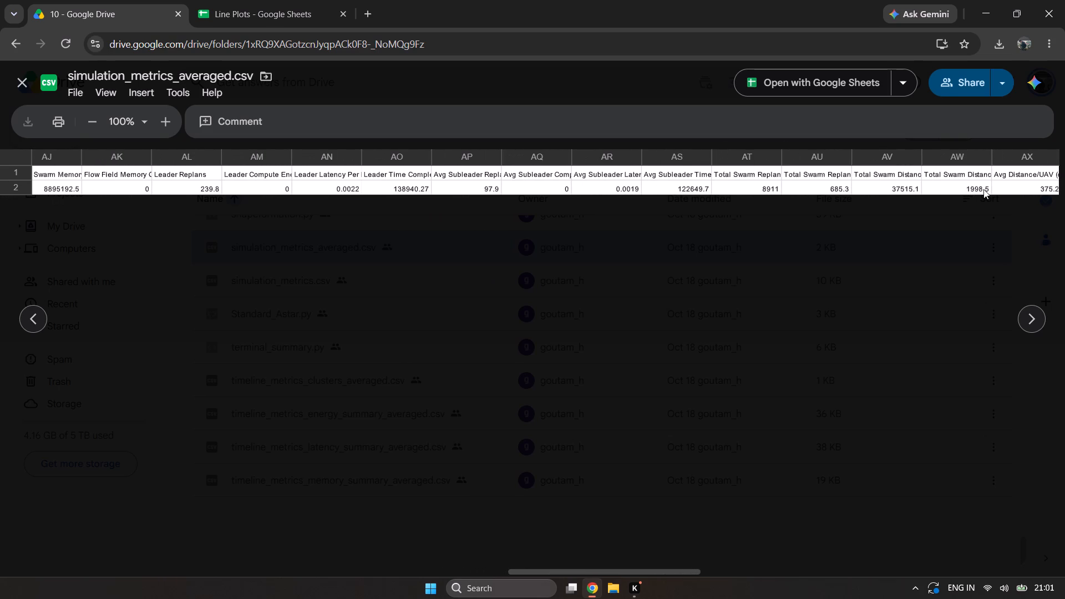
{"action": "scroll", "coordinate": [983, 189], "scroll_direction": "left", "scroll_amount": 1}
{"action": "left_click_drag", "start_coordinate": [948, 186], "coordinate": [976, 185]}
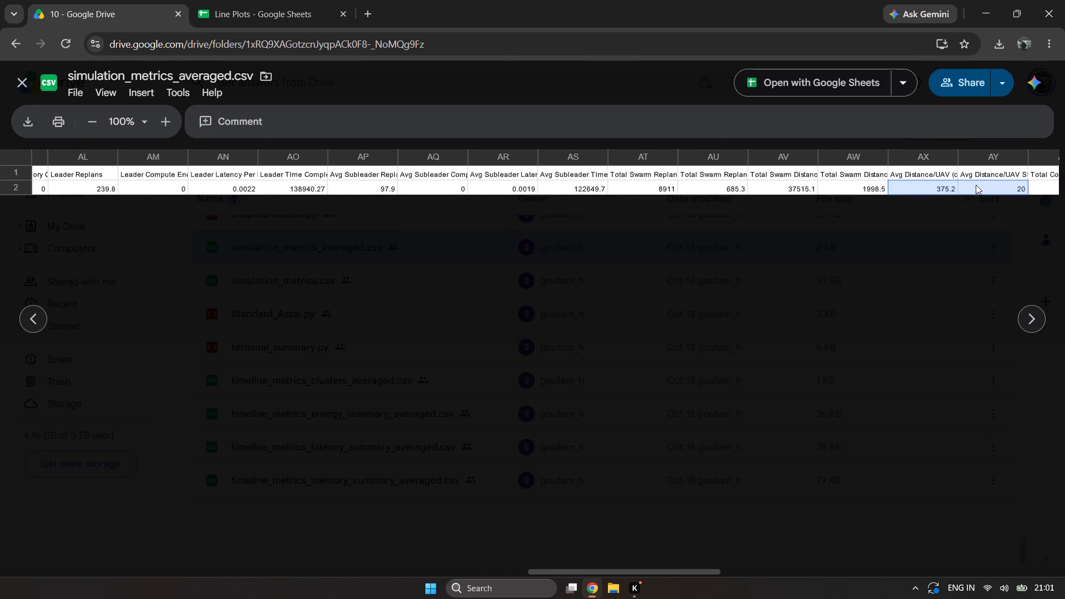
{"action": "left_click_drag", "start_coordinate": [976, 185], "coordinate": [977, 185]}
{"action": "key", "text": "ctrl+c"}
{"action": "left_click", "coordinate": [241, 0]}
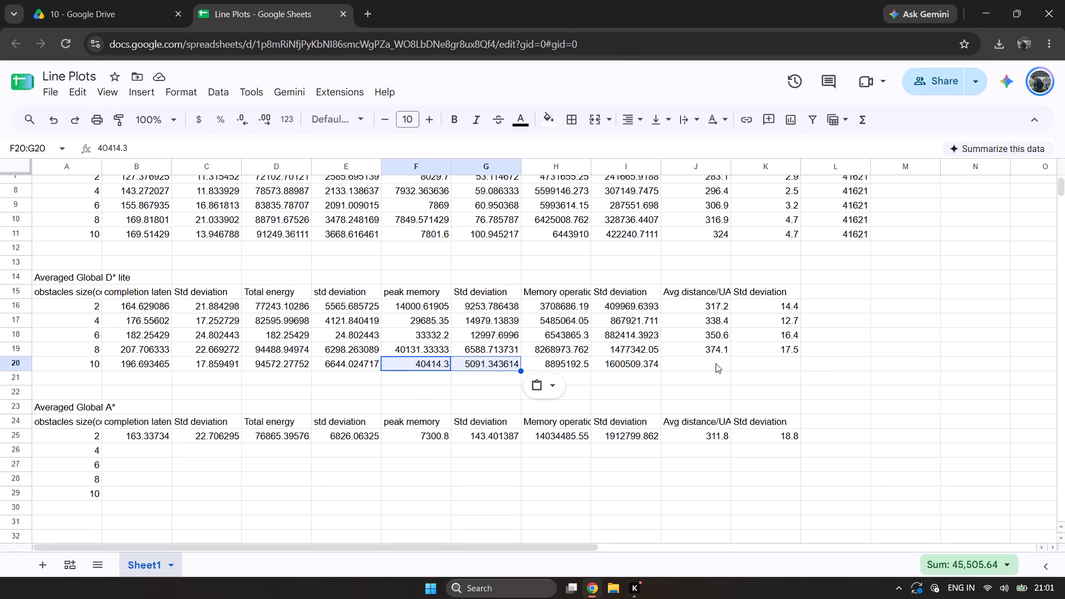
{"action": "left_click", "coordinate": [714, 363]}
{"action": "key", "text": "ctrl+v"}
{"action": "scroll", "coordinate": [714, 363], "scroll_direction": "up", "scroll_amount": 4}
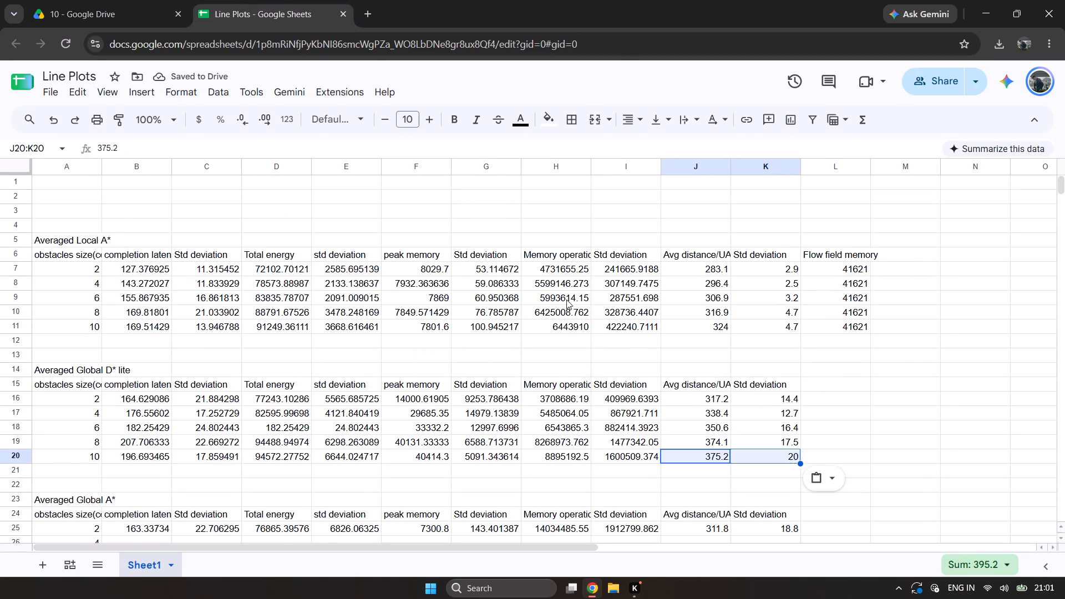
Close the browser window containing the Line Plots spreadsheet and the Drive folder.
{"action": "left_click", "coordinate": [1048, 8]}
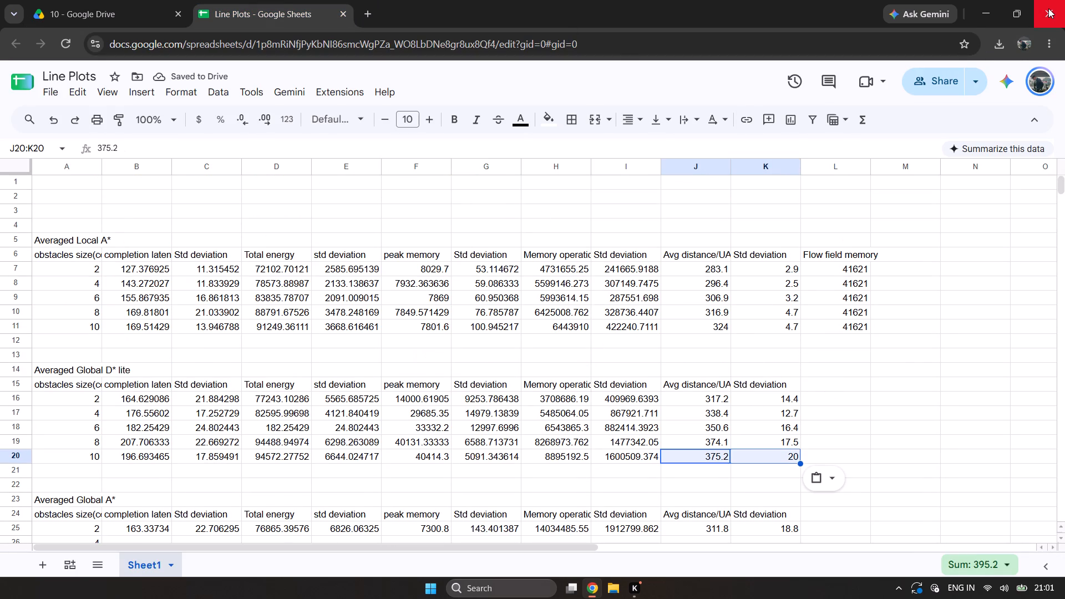